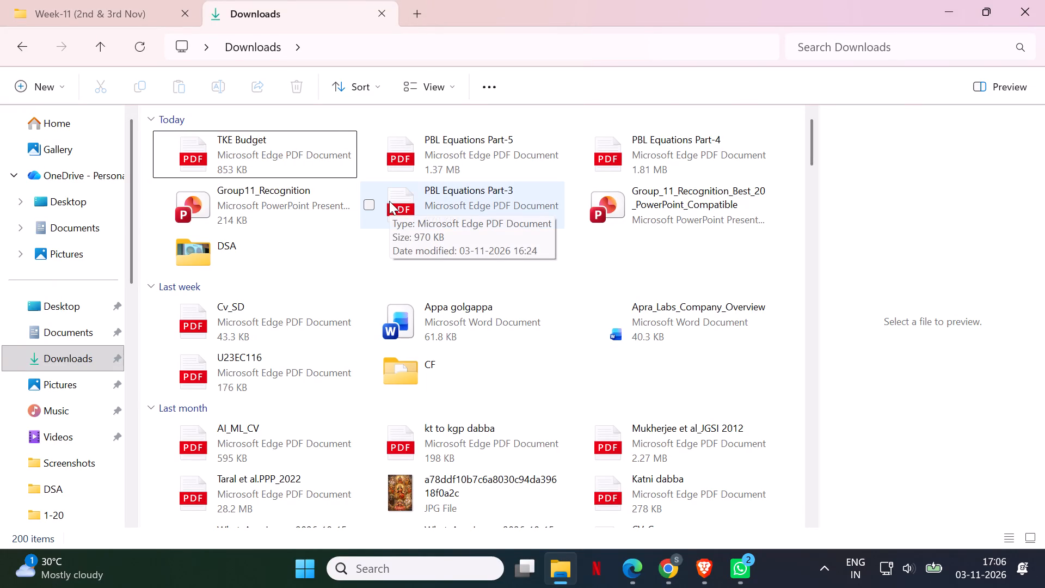
Move TKE Budget and PBL Equations Part-3, Part-4 and Part-5 from Downloads into Autumn'26 > Dynamics of Planetary, and refresh the folder.
left_click(218, 160)
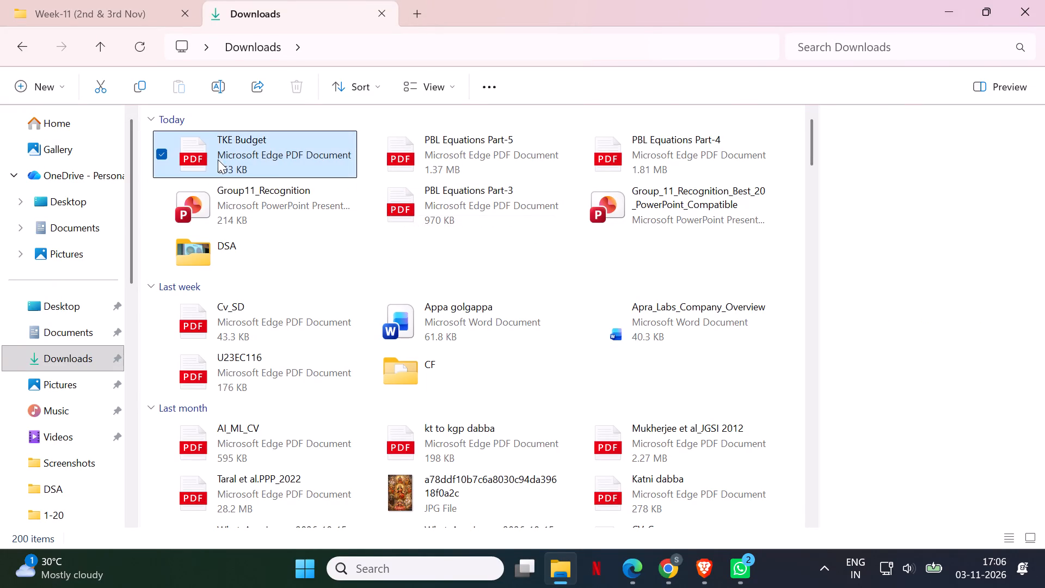
left_click(453, 156, "ctrl")
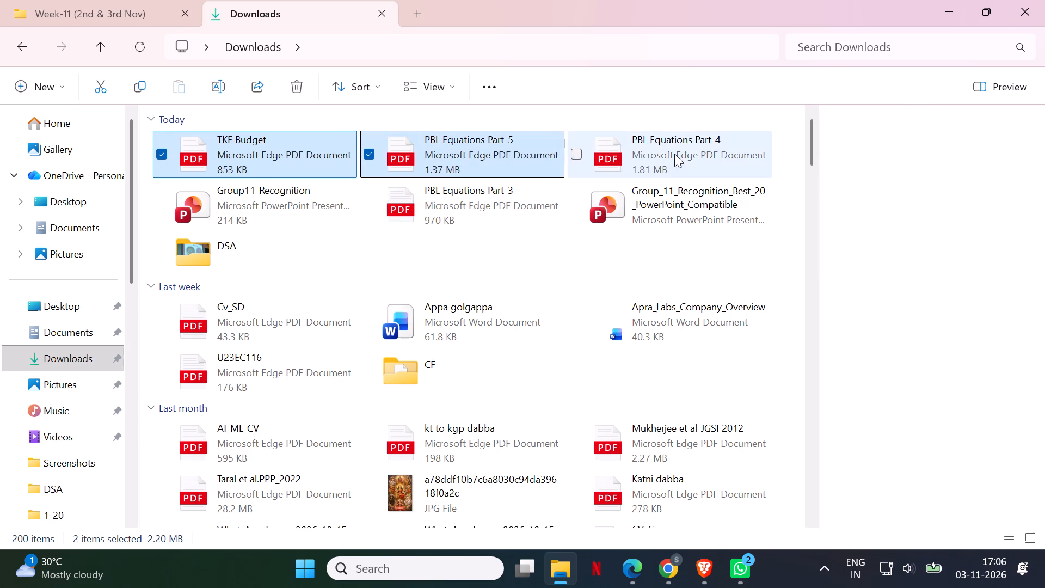
left_click(674, 154, "ctrl")
left_click(444, 196, "ctrl")
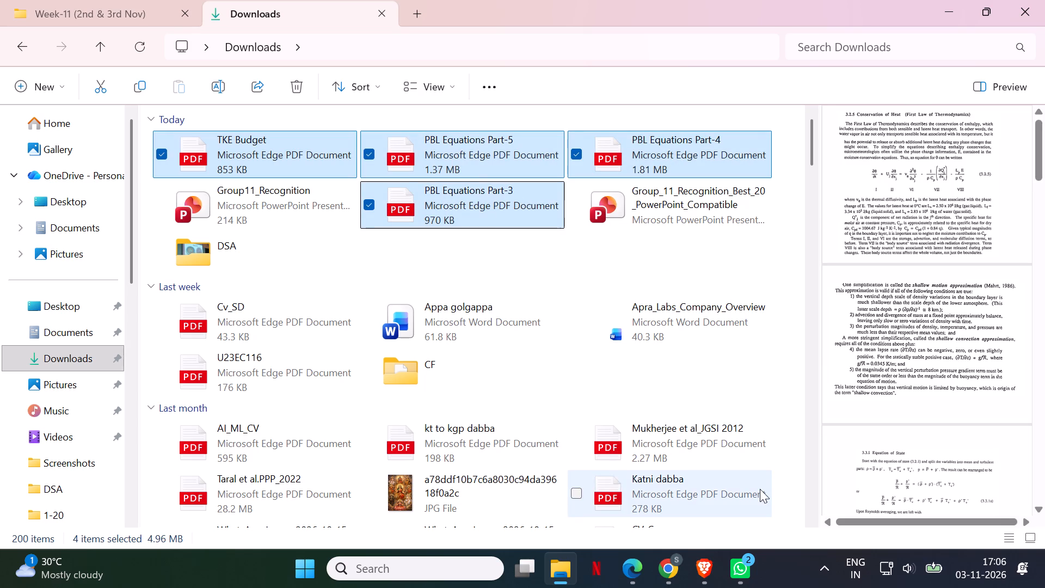
key("ctrl+x")
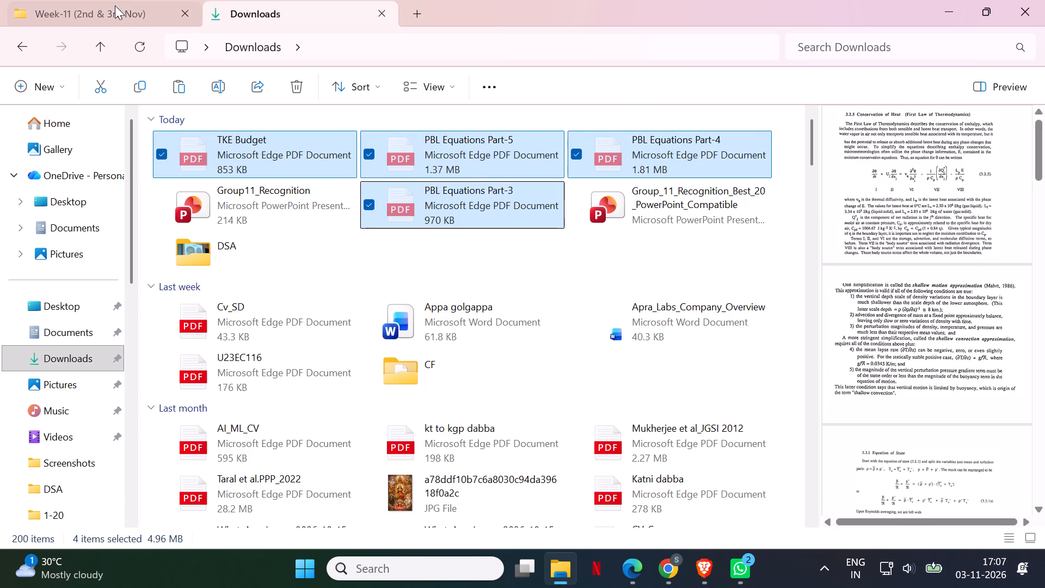
left_click(113, 5)
left_click(339, 52)
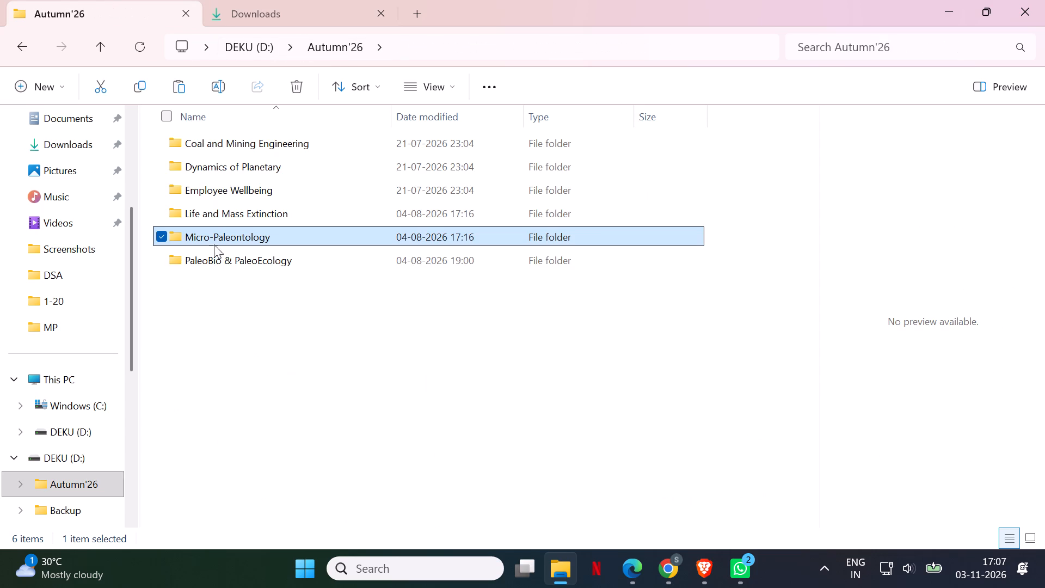
double_click(230, 168)
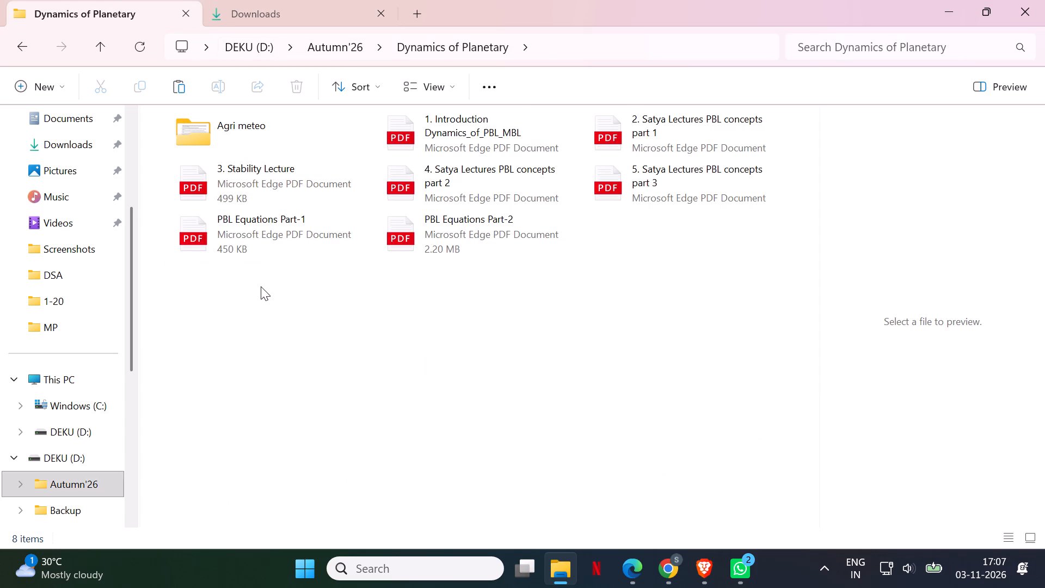
left_click(261, 286)
key("ctrl+v")
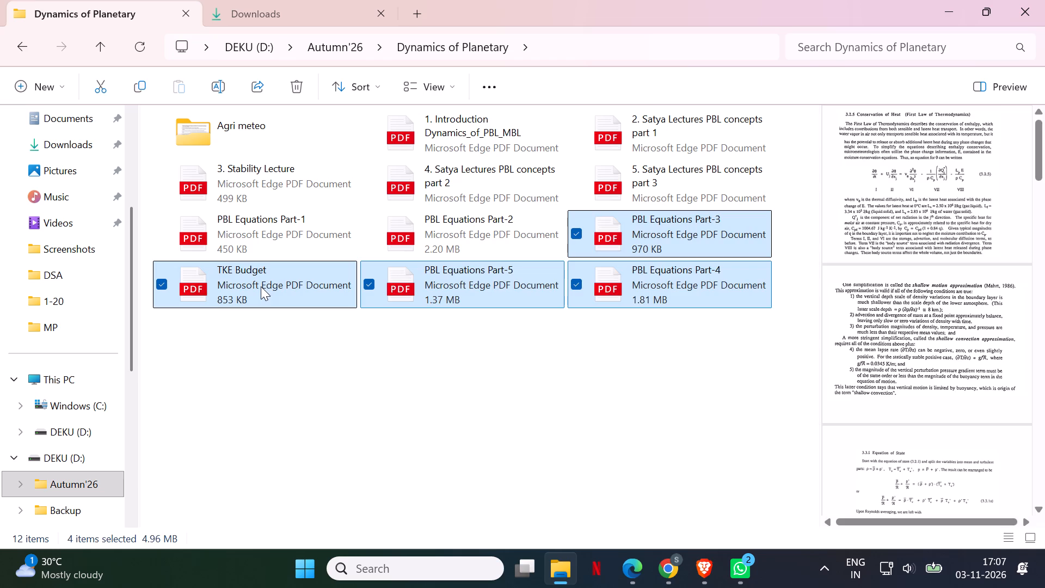
left_click(137, 42)
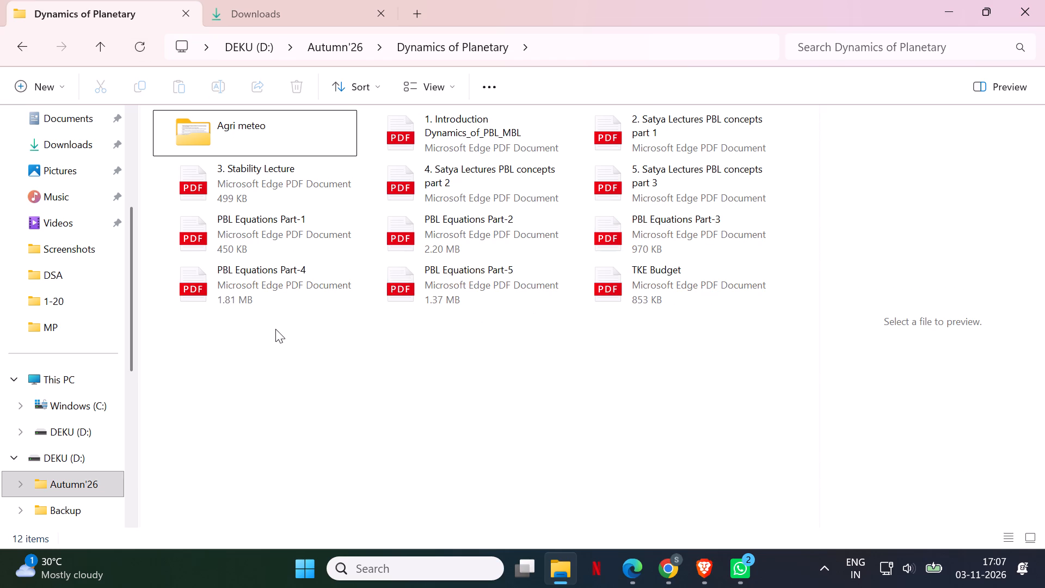
Rename the PBL Equations Part-3 file as PM_PBL Equations Part-3.
left_click(651, 230)
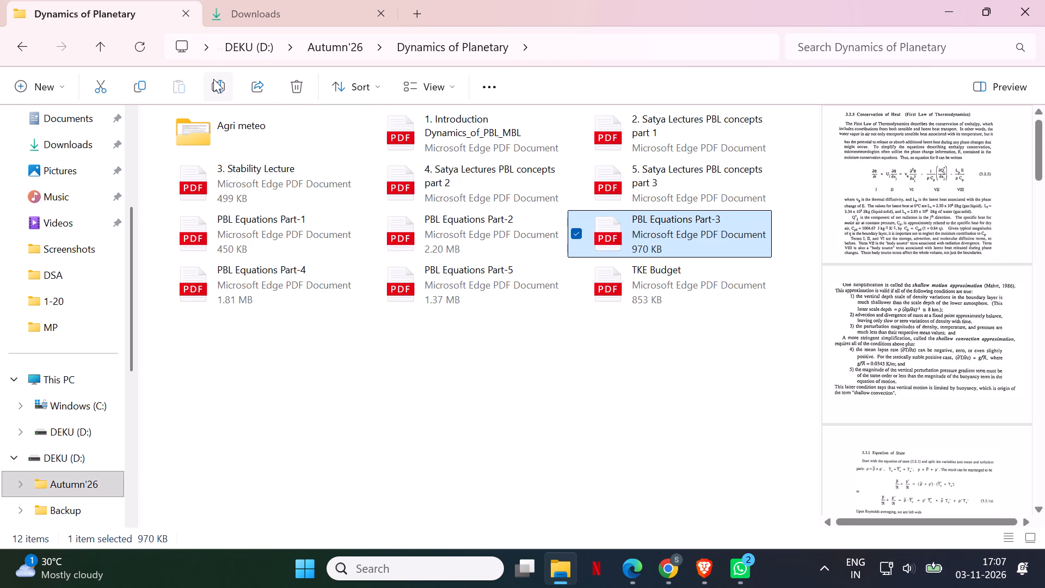
left_click(213, 79)
key("Left")
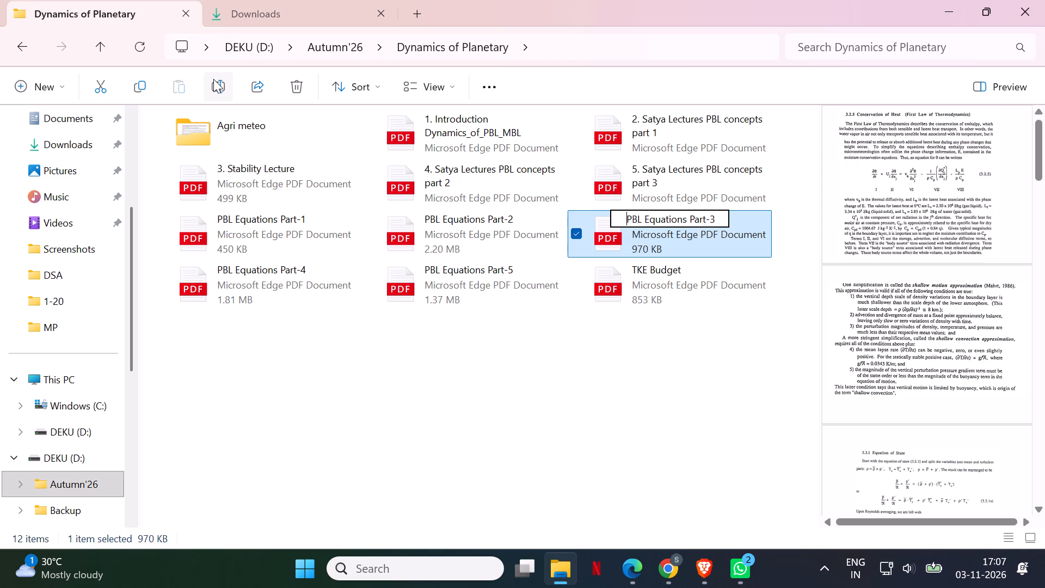
type("PM_")
key("Return")
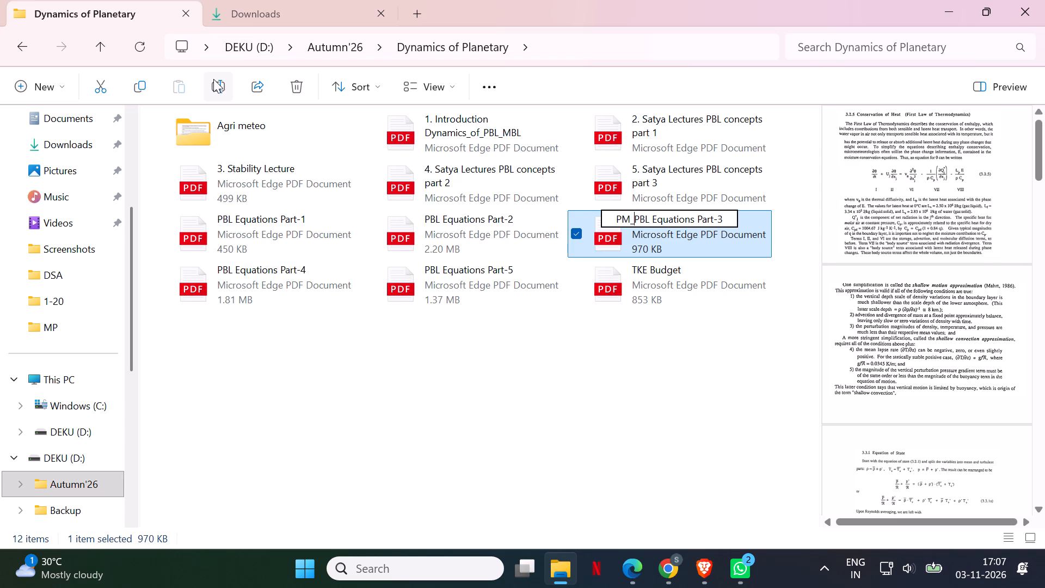
Rename the TKE Budget file as PM_TKE Budget.
key("Down")
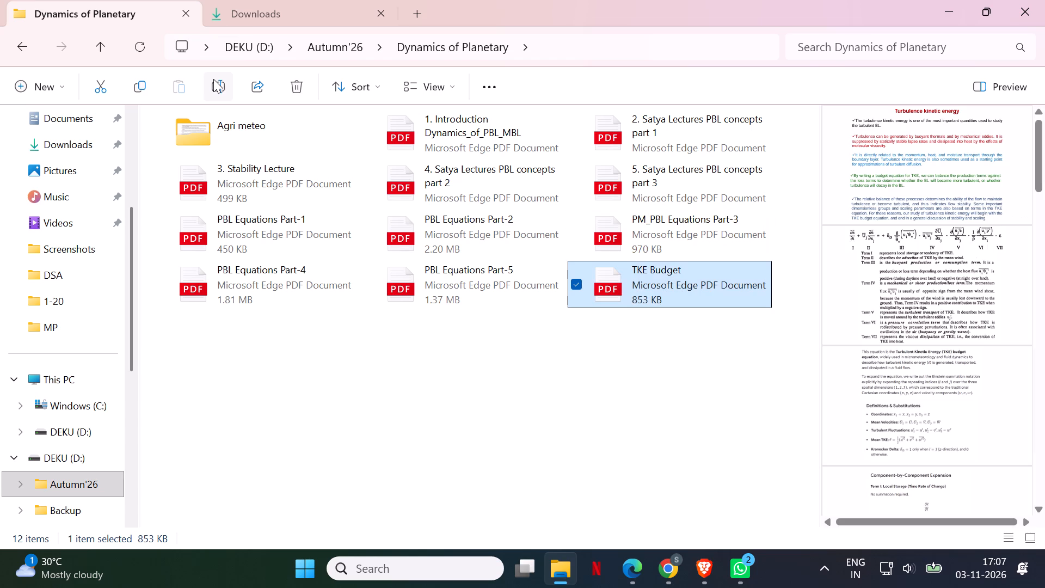
left_click(213, 79)
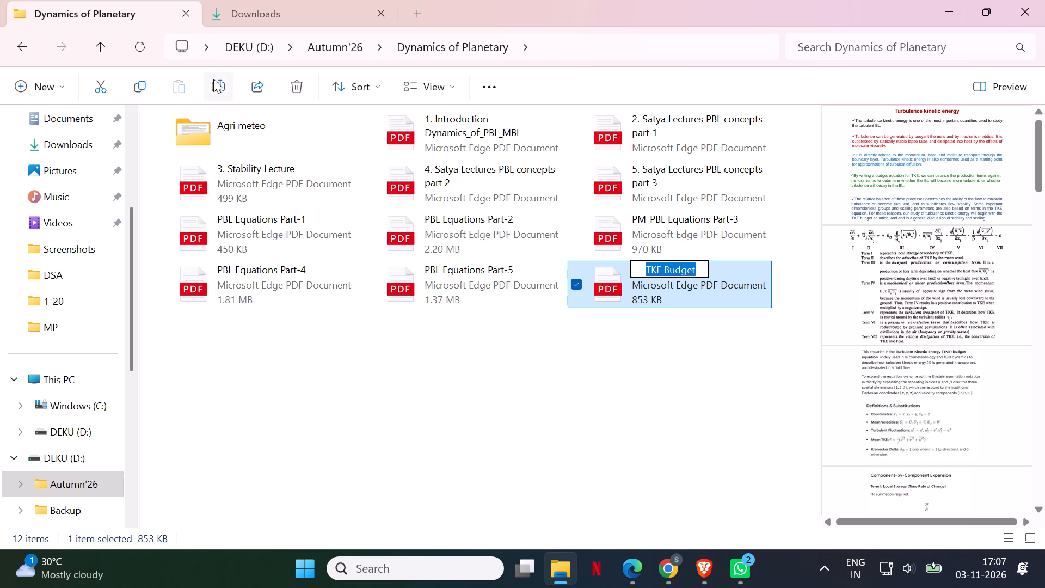
key("Left")
type("PM")
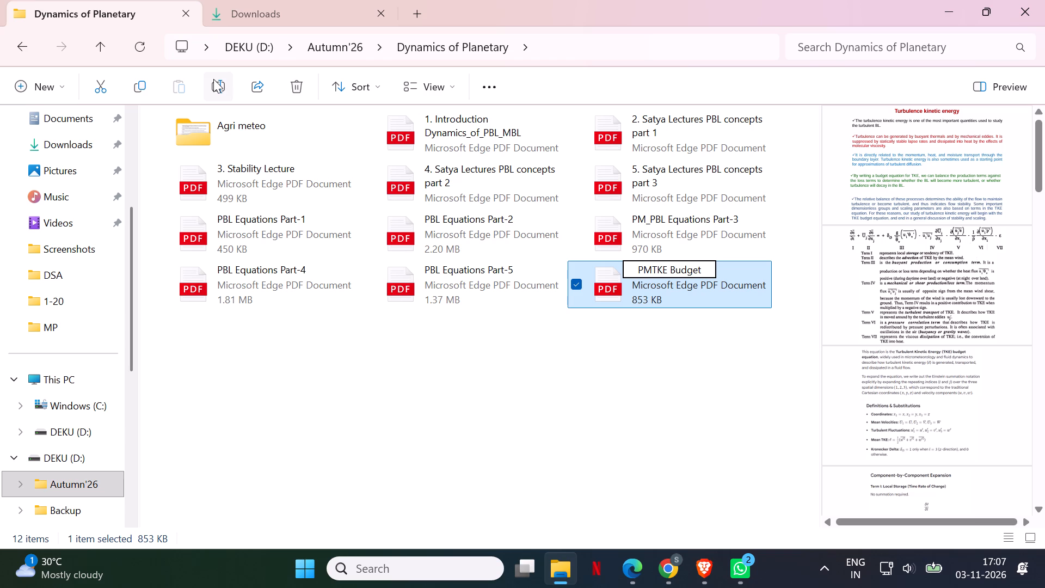
key("shift+underscore")
key("Return")
Rename the PBL Equations Part-5 file as PM_PBL Equations Part-5.
key("Left")
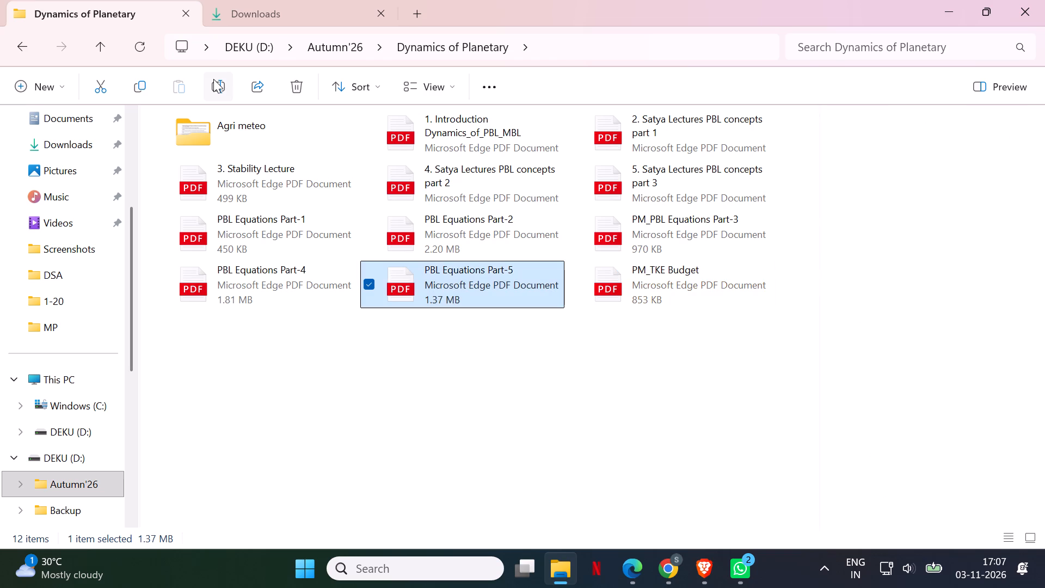
left_click(213, 79)
key("Left")
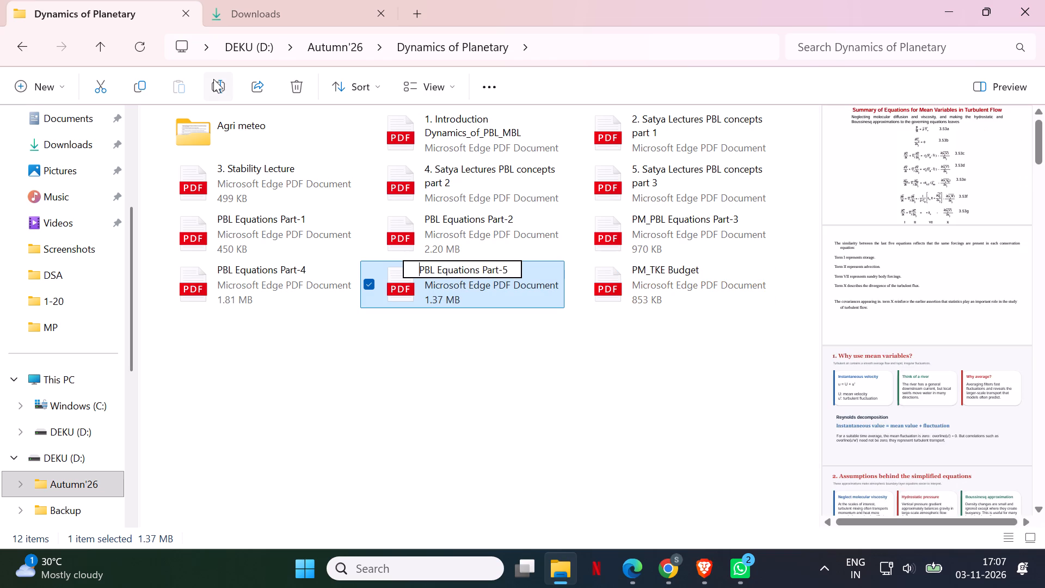
type("PM_")
key("Return")
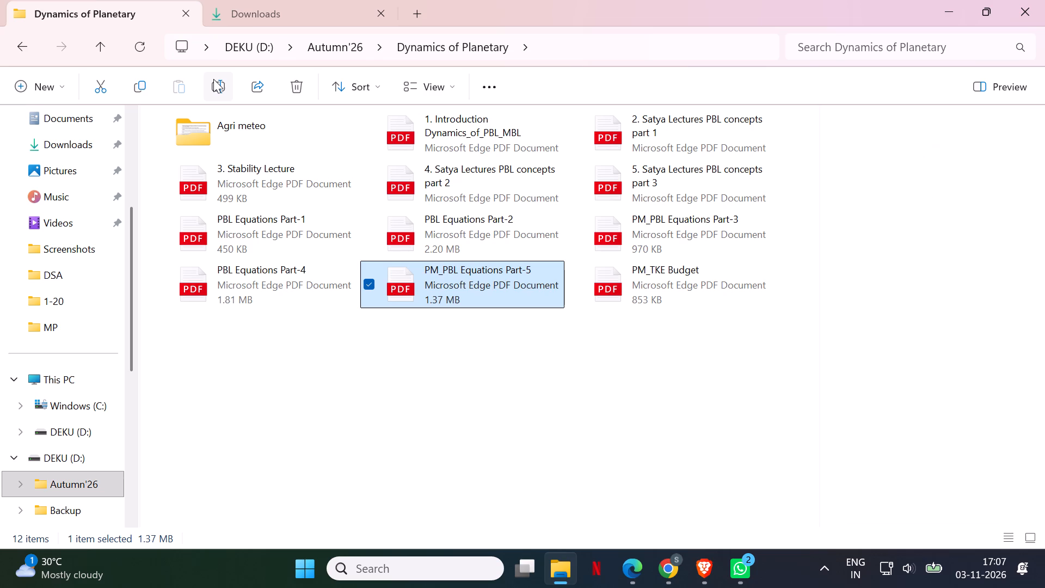
Rename the PBL Equations Part-4 file as PM_PBL Equations Part-4 and refresh the folder.
key("Left")
left_click(213, 79)
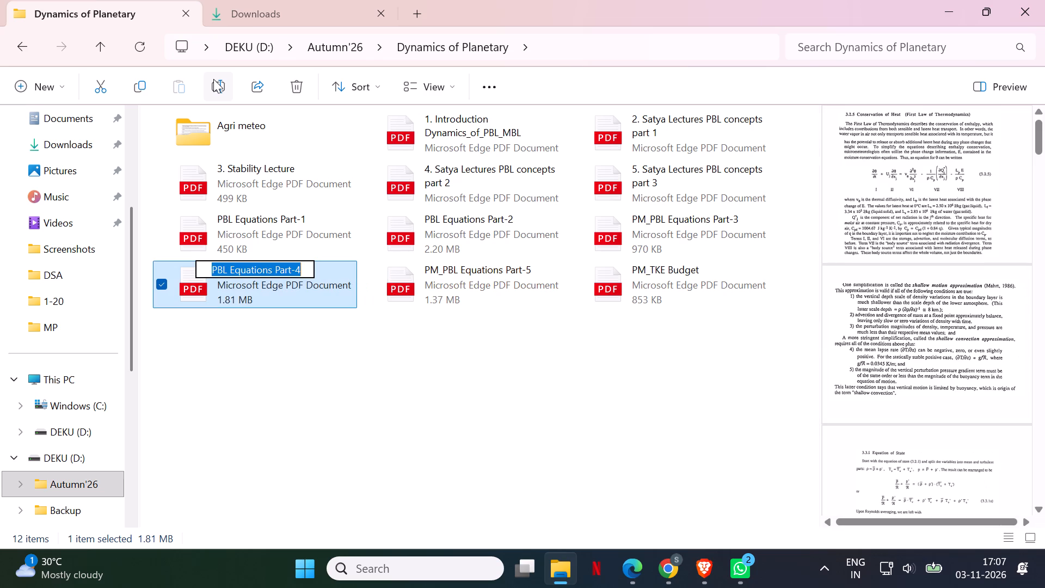
key("Left")
type("PM_")
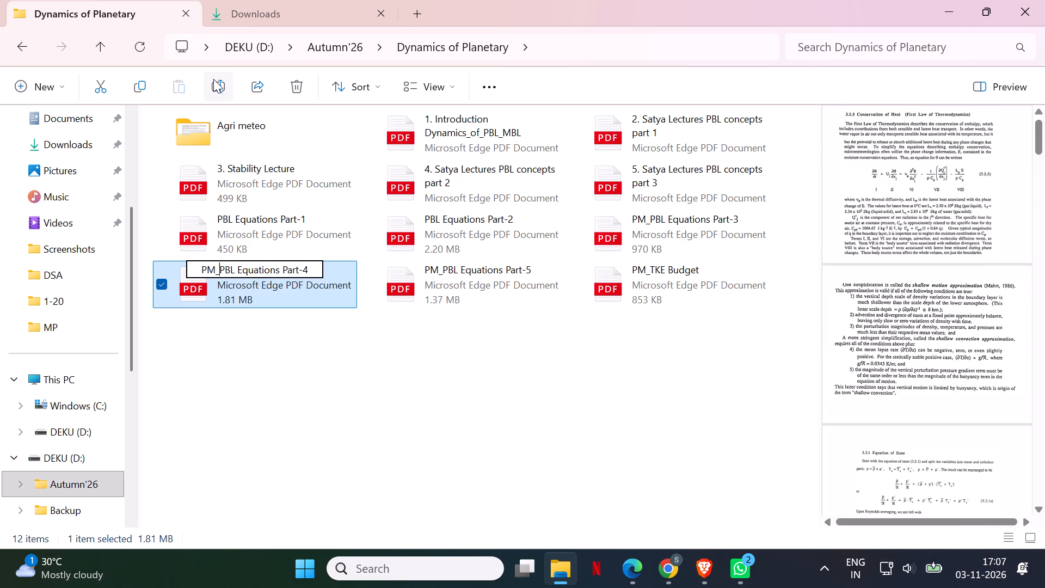
key("Return")
left_click(143, 45)
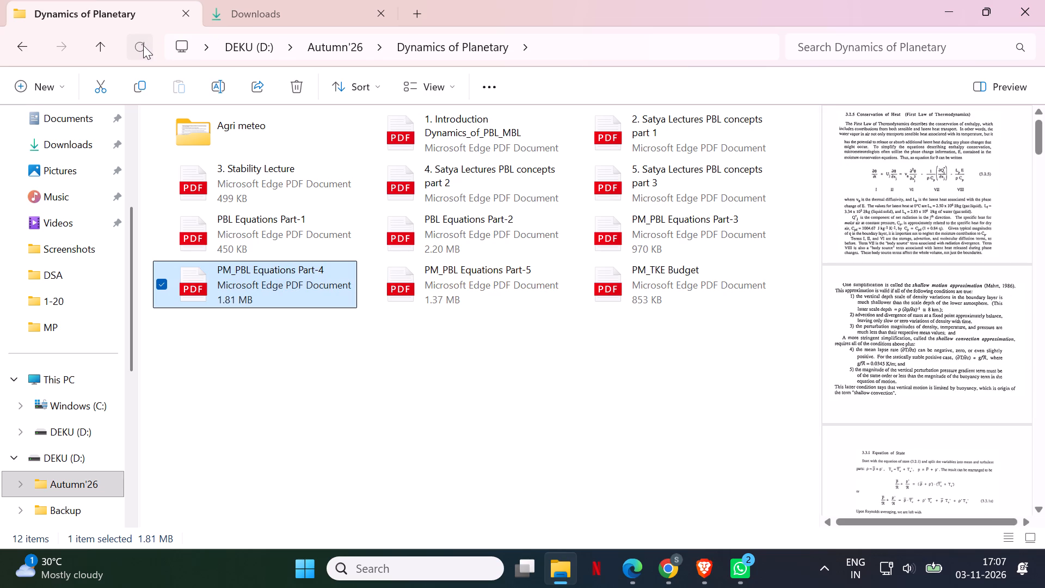
Return to the Autumn'26 folder, and select the Group_11_Recognition_Best_20_PowerPoint_Compatible presentation in Downloads.
left_click(330, 51)
left_click(278, 23)
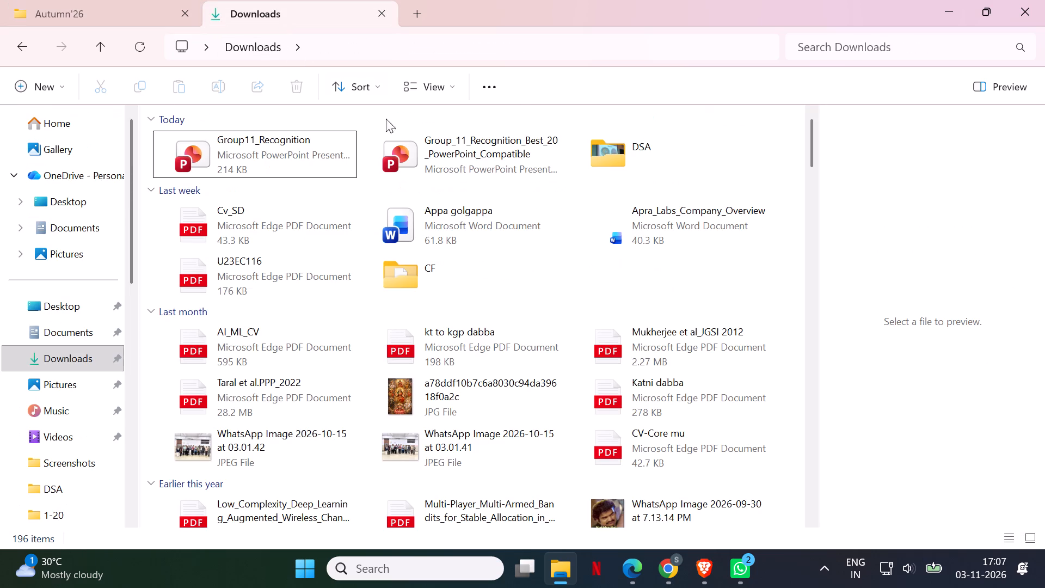
left_click(472, 149)
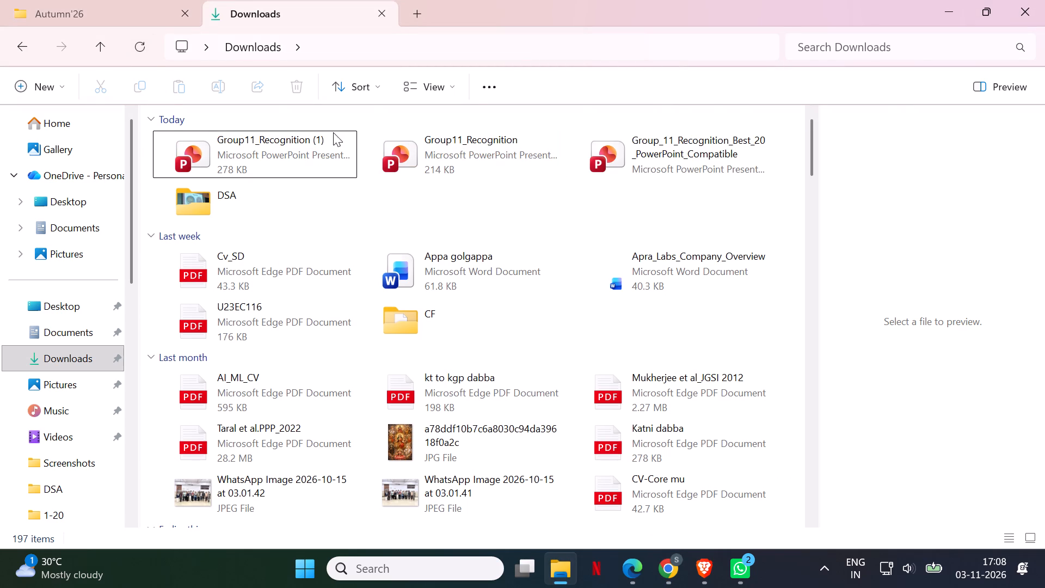
left_click(432, 135)
double_click(451, 143)
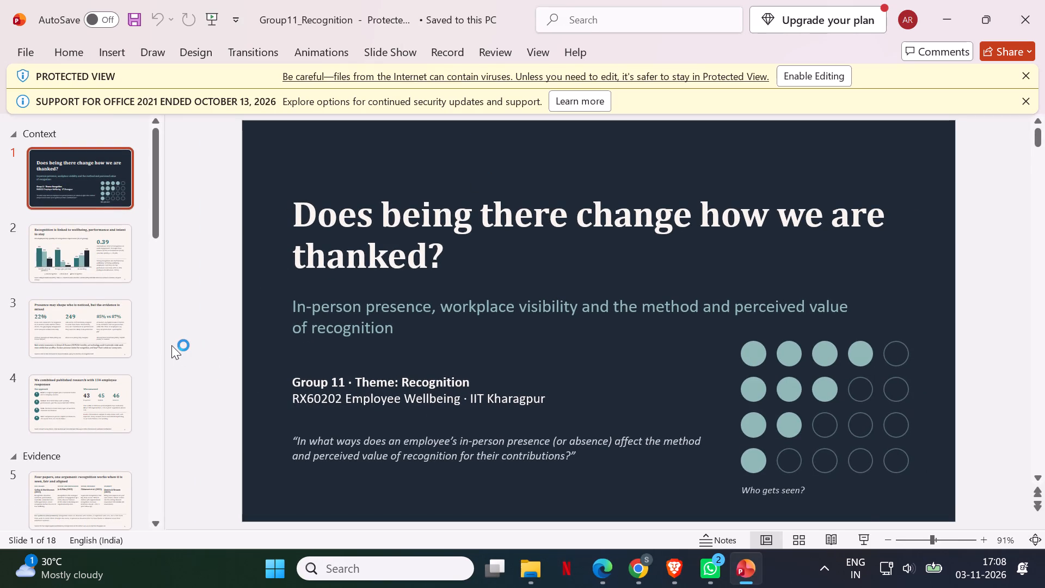
key("Down")
key("Down")
key("Down")
key("Down")
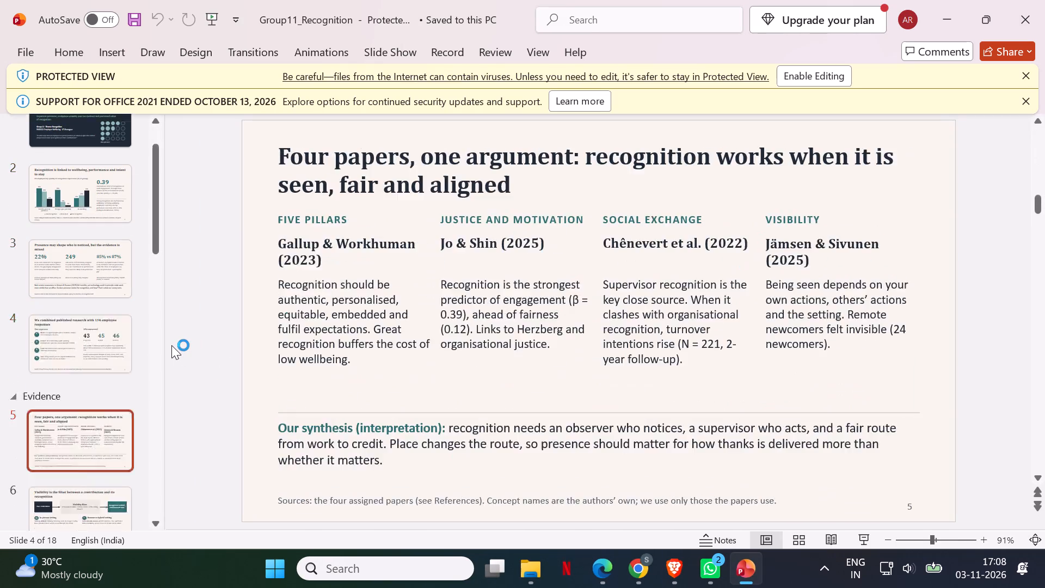
key("Down")
key("Down")
key("Up")
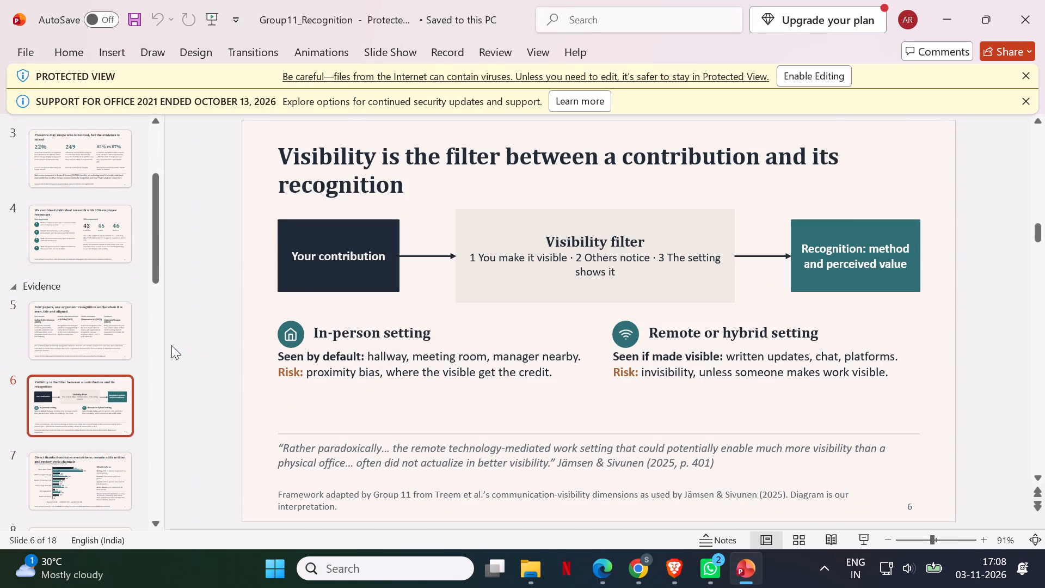
key("Down")
key("Down")
key("Down")
key("Down")
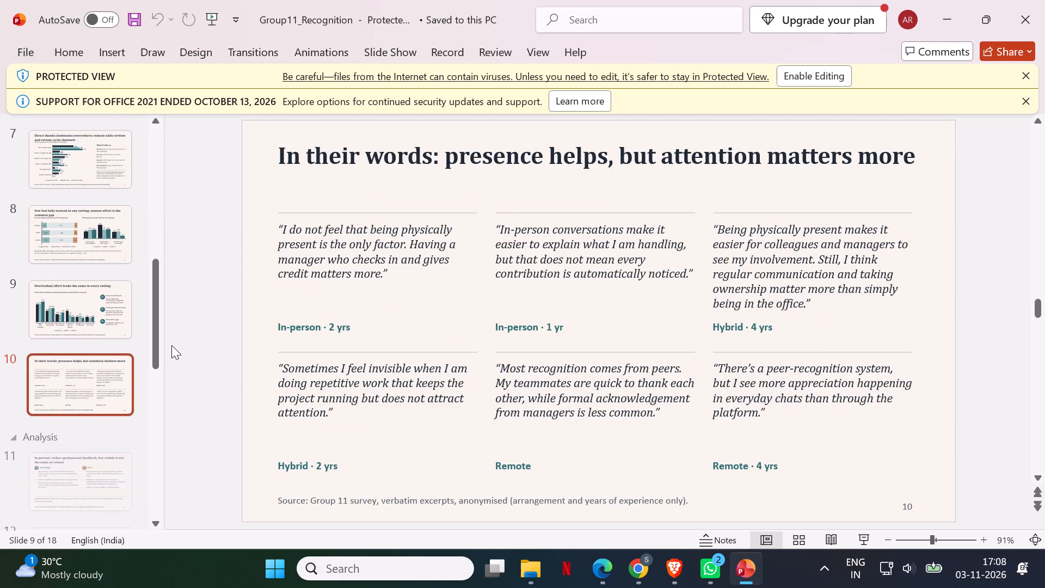
key("Down")
key("Down")
key("Down")
key("Down")
key("Down")
key("Down")
key("Down")
key("Down")
key("Down")
key("Down")
key("Down")
key("Down")
key("Down")
key("Down")
key("Down")
key("Down")
key("Down")
key("Down")
key("Down")
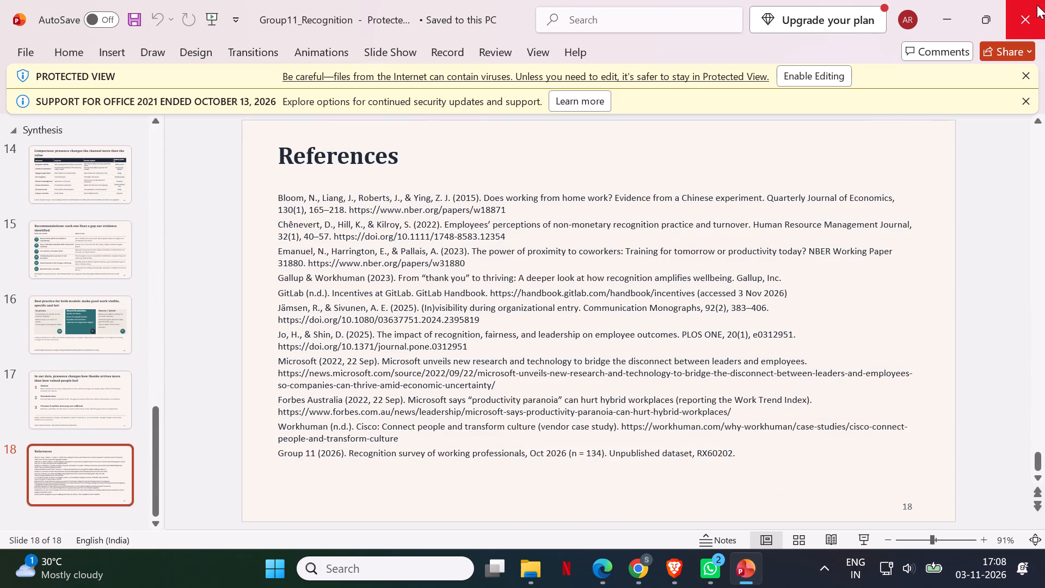
left_click(1024, 5)
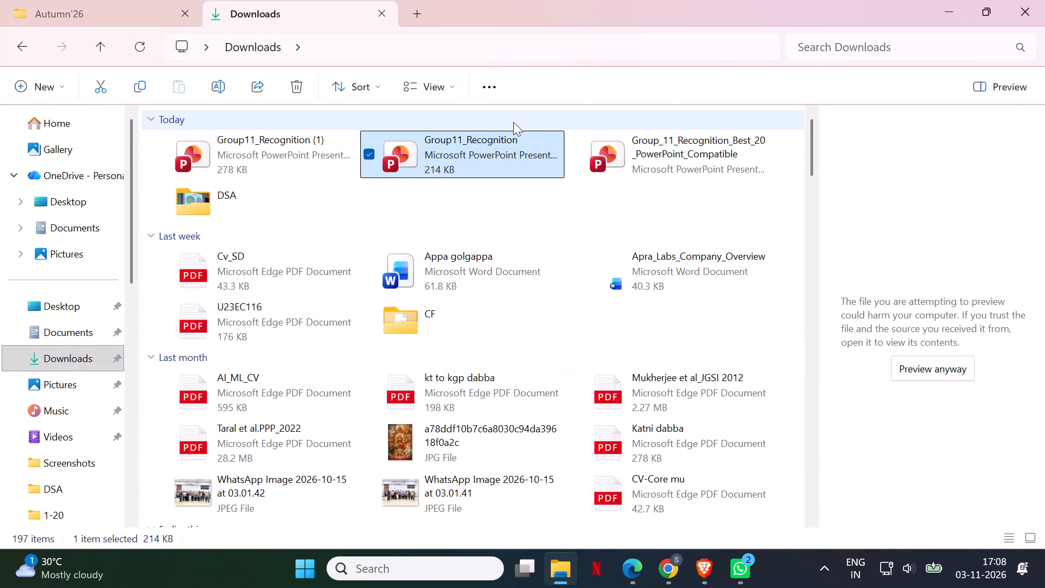
Delete the Group11_Recognition presentation from Downloads.
key("Delete")
Open Group_11_Recognition_Best_20_PowerPoint_Compatible, look through its slides up to slide 11, and close it.
left_click(483, 158)
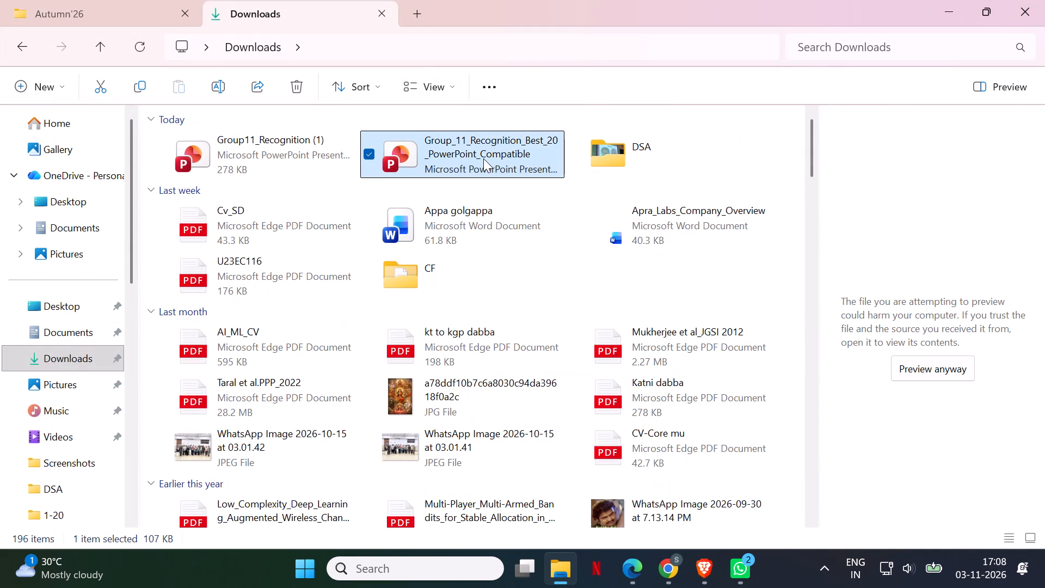
double_click(483, 158)
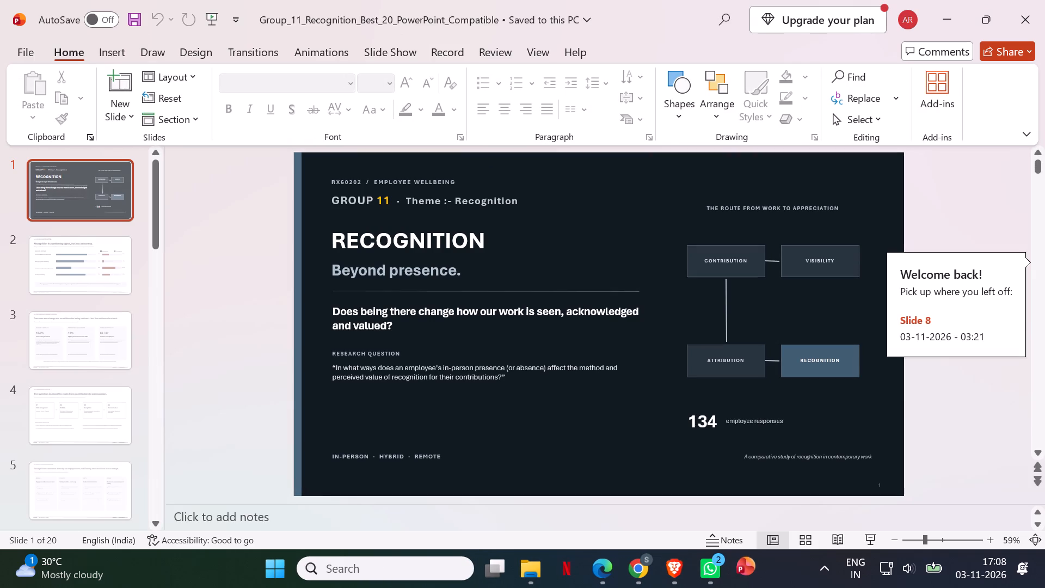
key("Down")
key("Down")
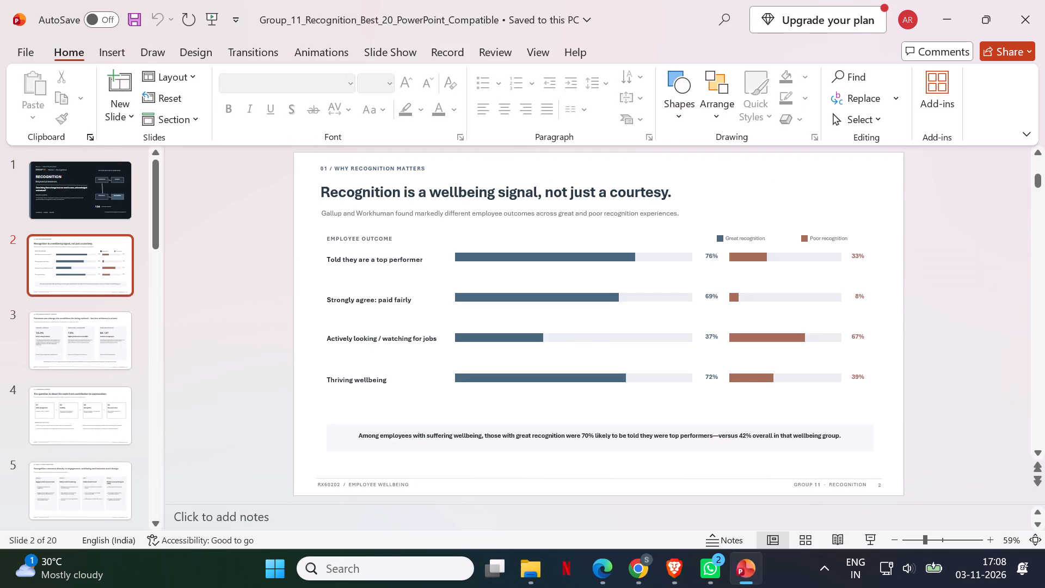
key("Down")
key("Down")
key("Down")
key("Down")
key("Down")
key("Down")
key("Down")
key("Down")
key("Down")
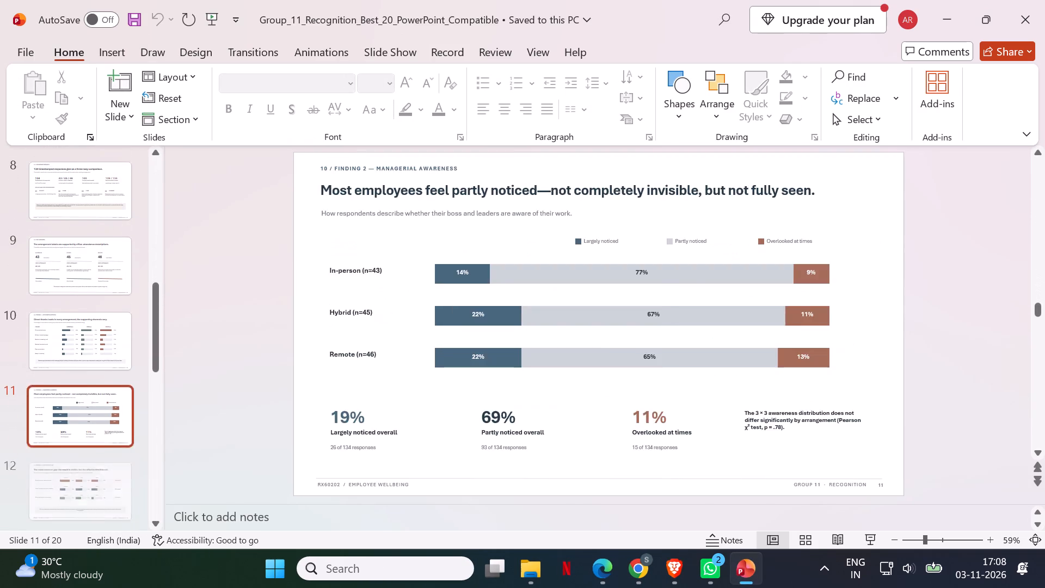
left_click(1030, 16)
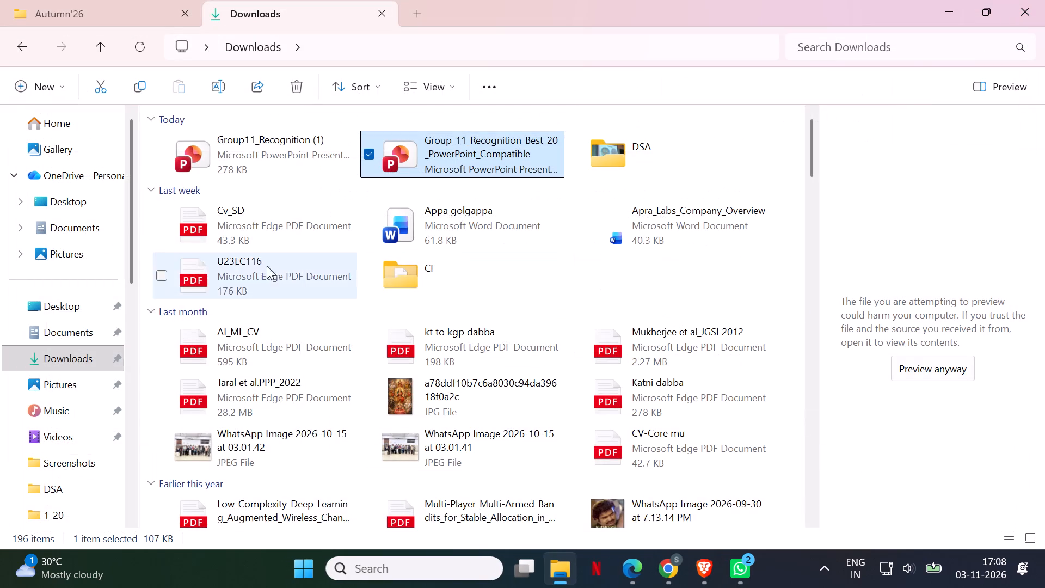
Delete the Group_11_Recognition_Best_20_PowerPoint_Compatible presentation from Downloads.
key("Delete")
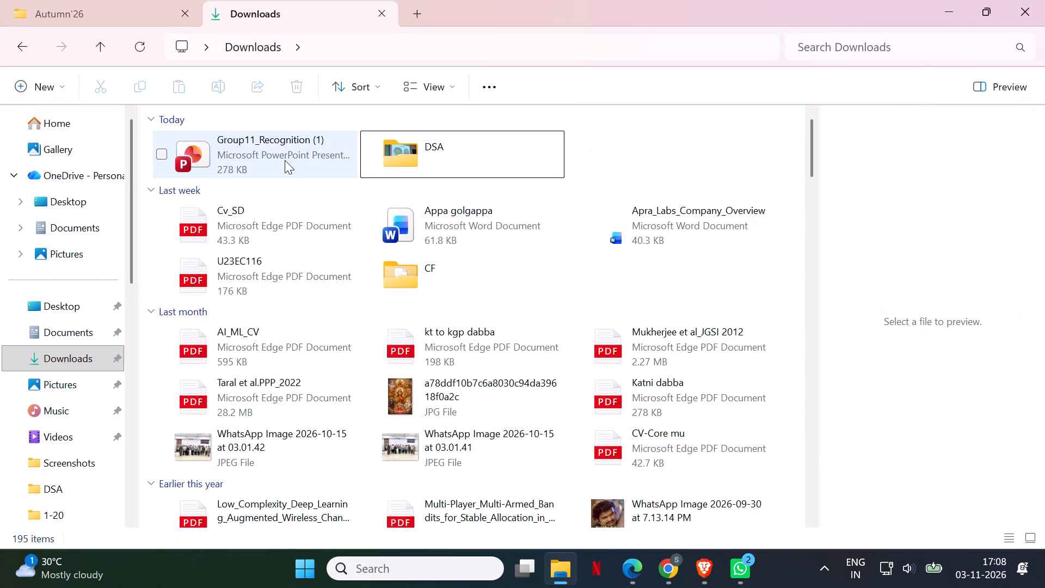
Open the DSA folder in Downloads and cut all of today's JPEG photos, 1 to 14.
left_click(284, 159)
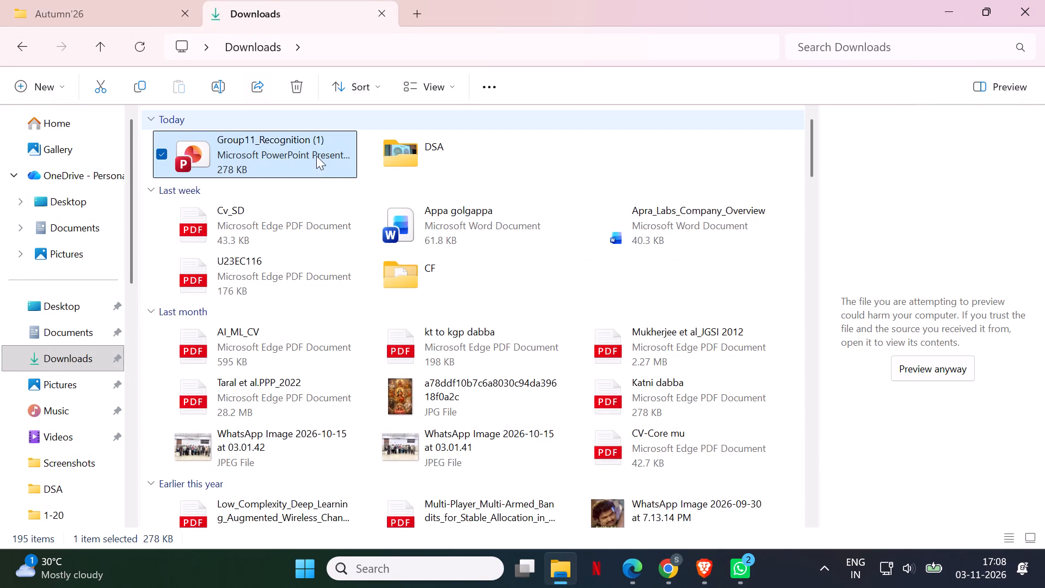
double_click(400, 157)
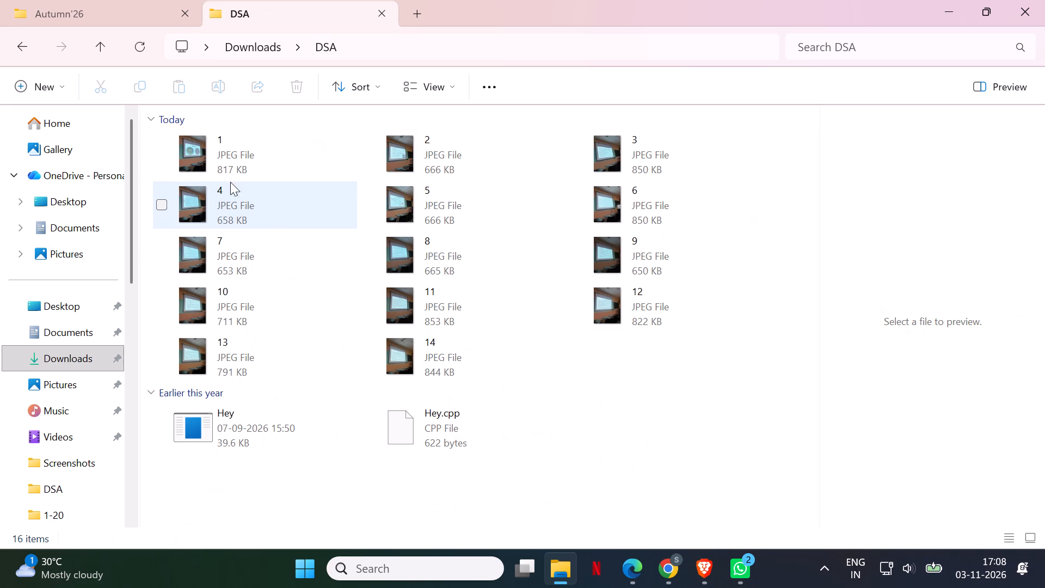
left_click(178, 116)
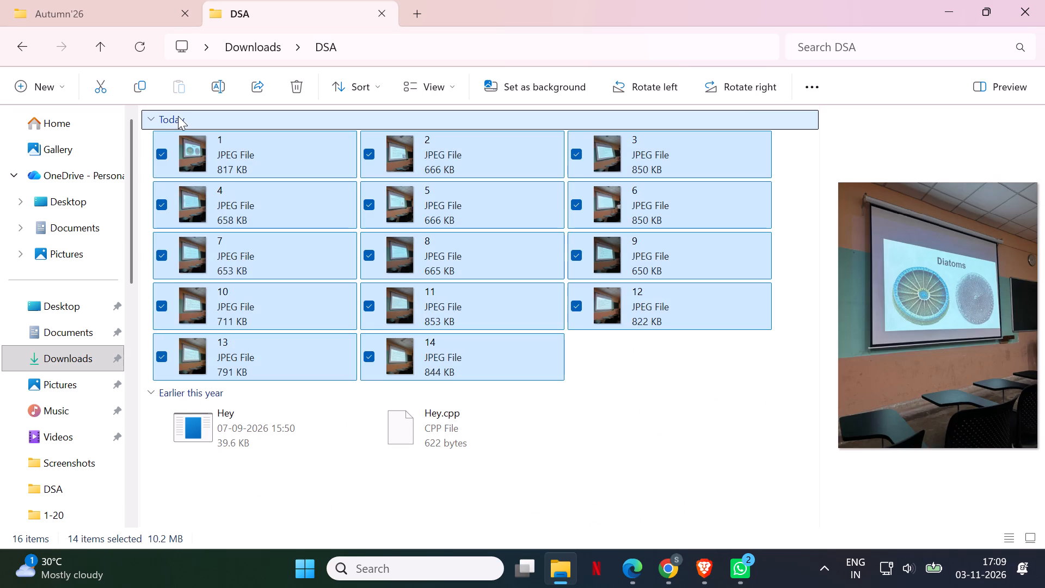
key("ctrl+x")
Open the photos folder in Micro-Paleontology's Week-11 (2nd & 3rd Nov) folder under Autumn'26 and show its files as tiles.
left_click(121, 24)
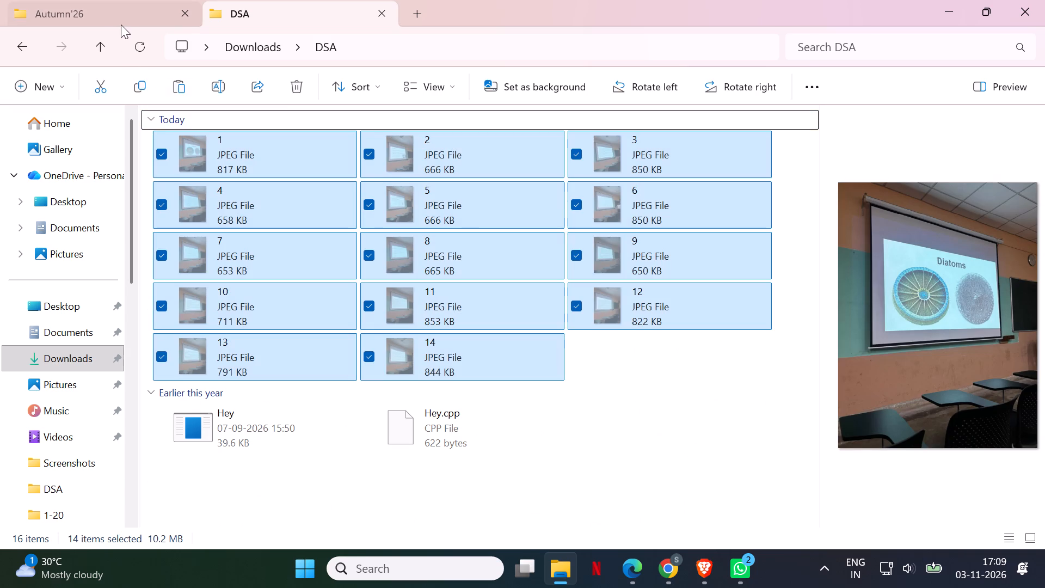
double_click(241, 235)
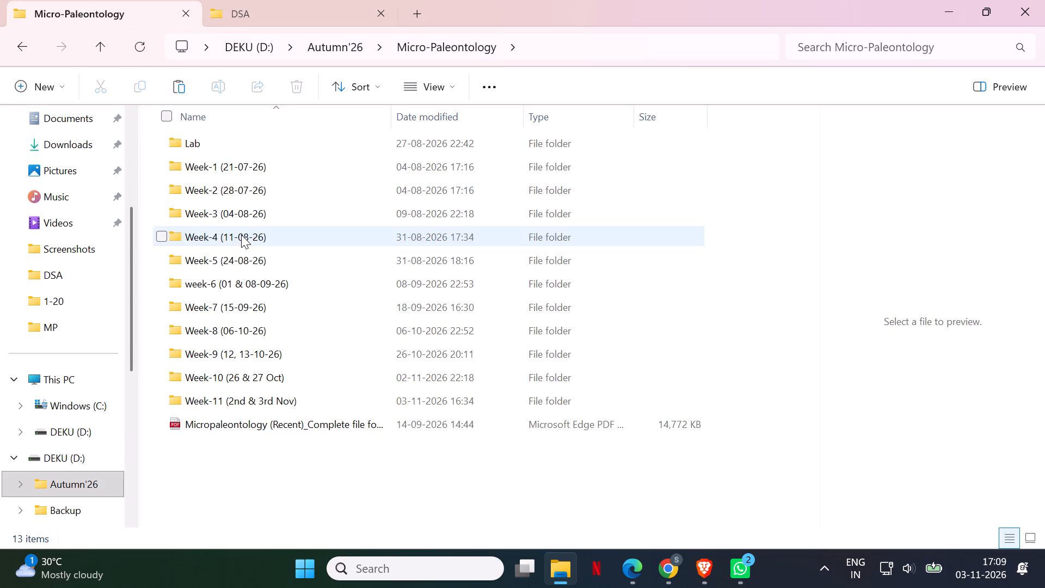
double_click(245, 404)
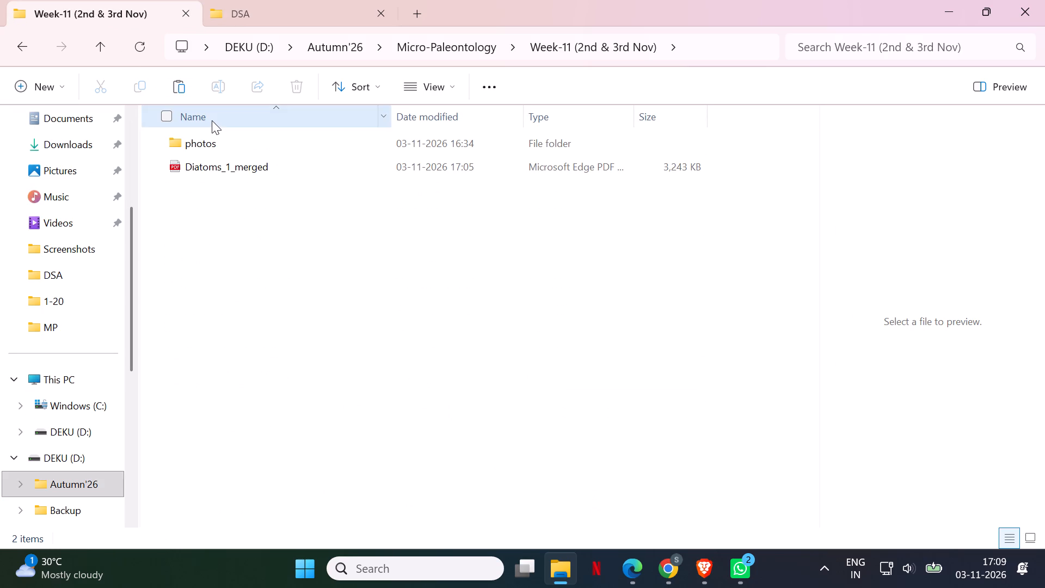
double_click(208, 139)
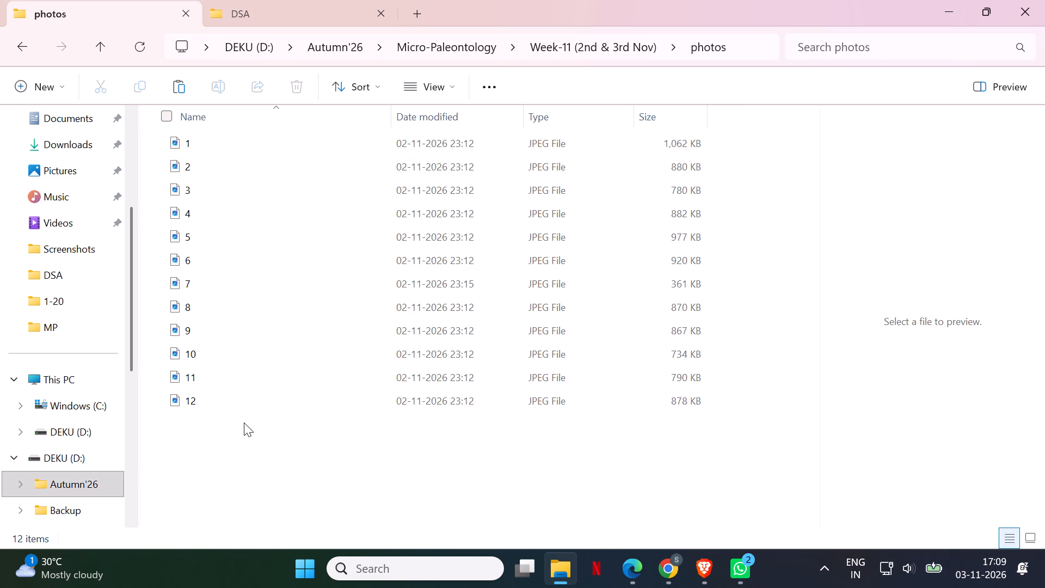
left_click(438, 81)
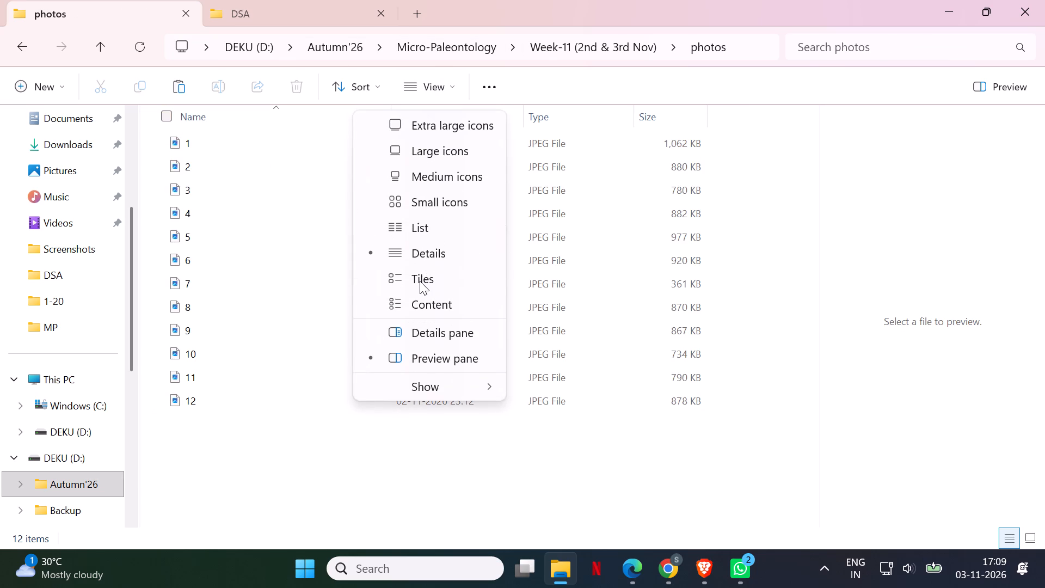
left_click(420, 281)
left_click(376, 366)
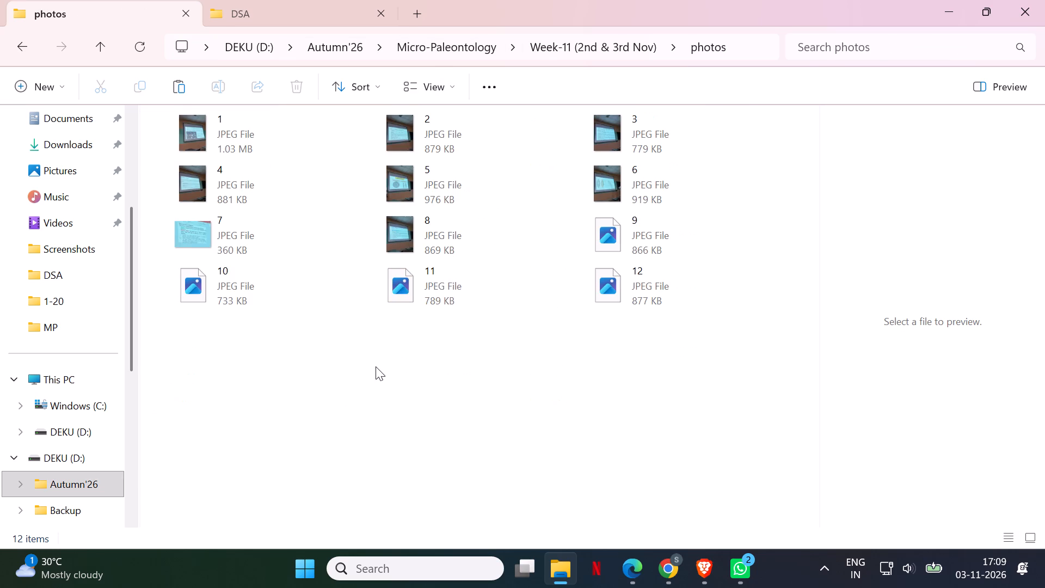
Create a new folder named k inside photos and paste the cut JPEG photos into it.
key("ctrl+shift+n")
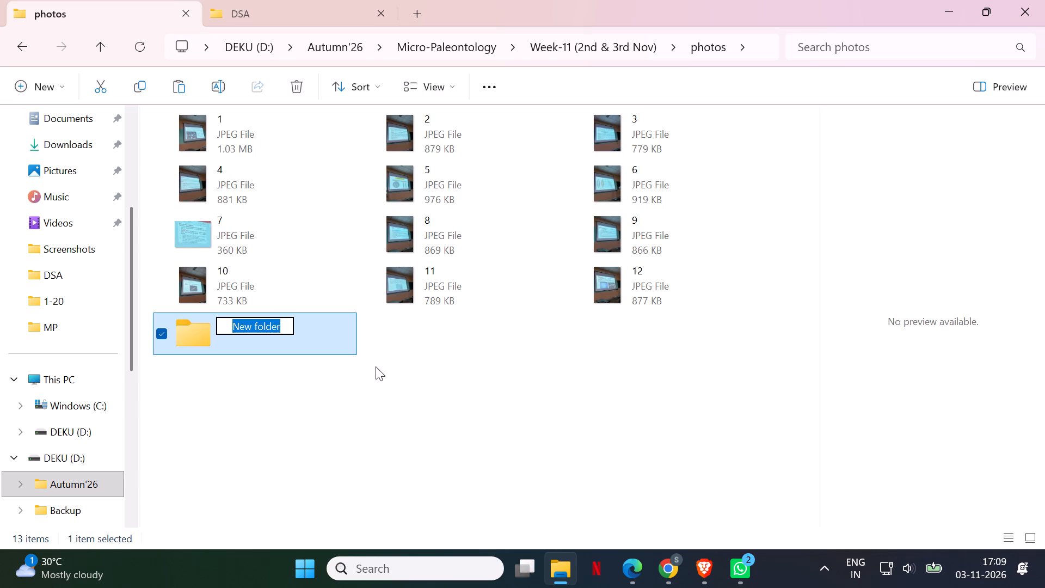
key("k")
key("Return")
key("Return")
key("ctrl+v")
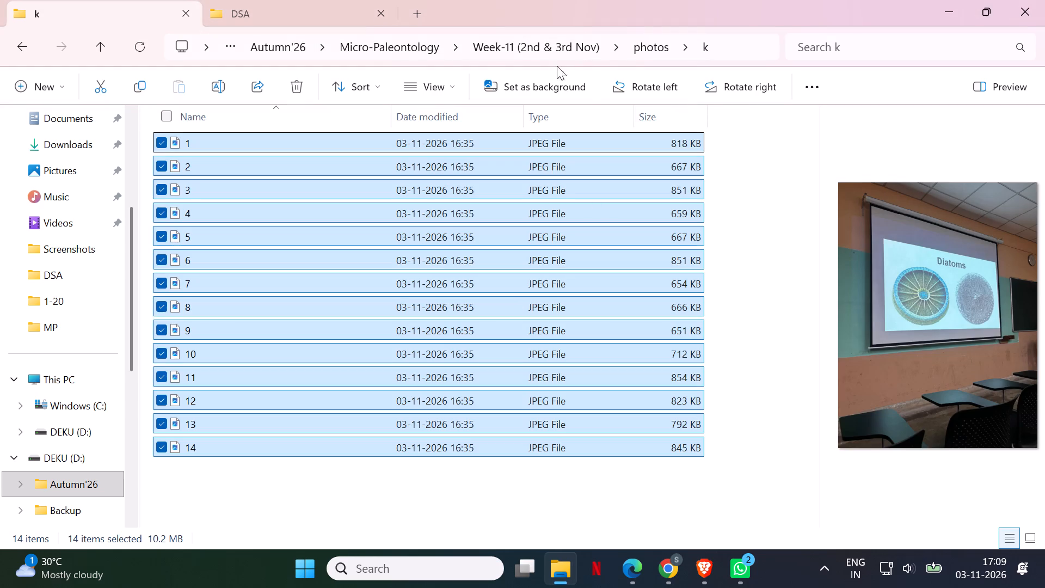
Return from folder k to the Autumn'26 folder, and go back from DSA to a refreshed Downloads folder.
left_click(398, 46)
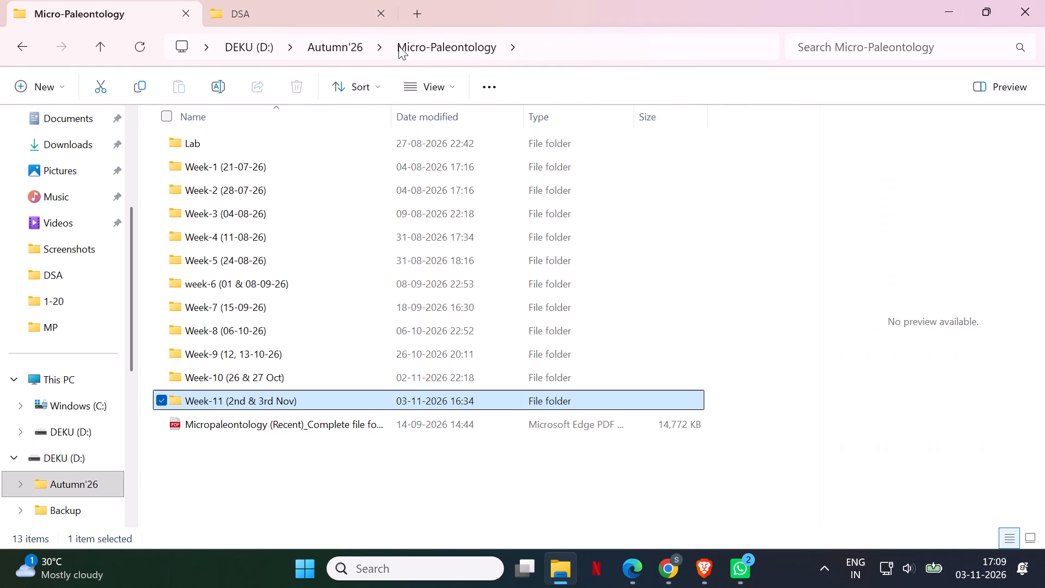
double_click(398, 46)
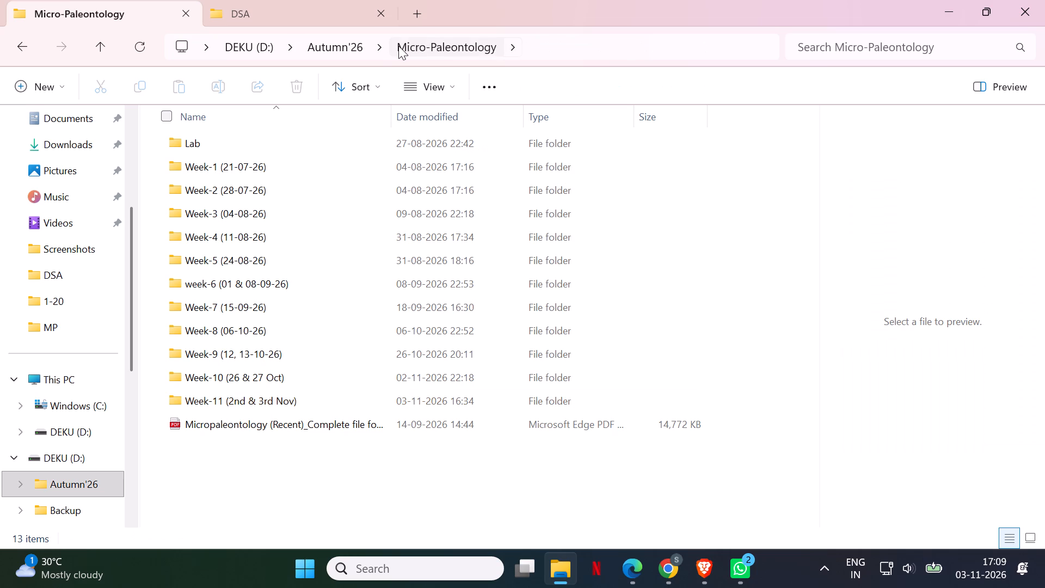
left_click(322, 463)
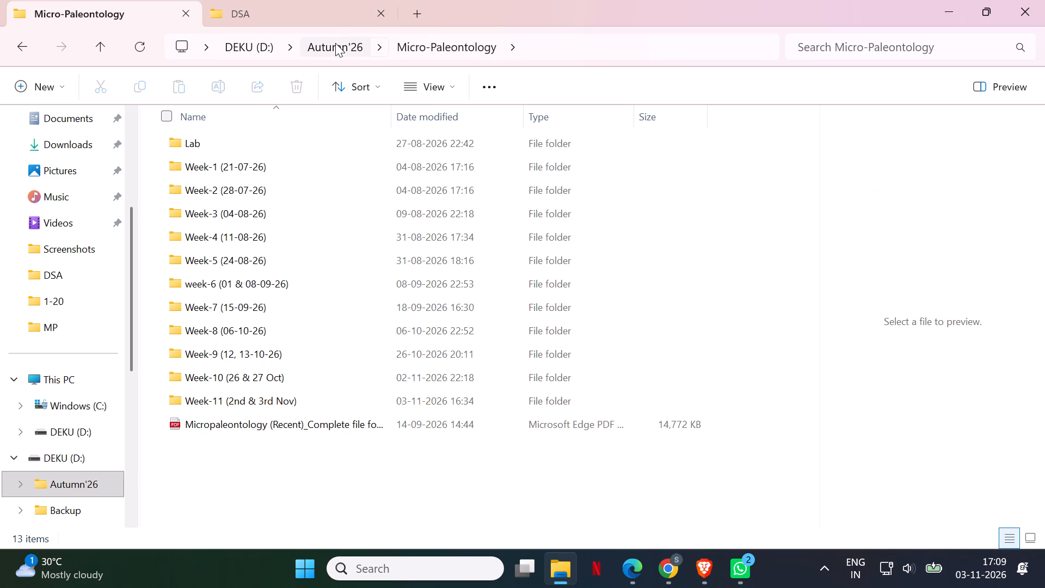
left_click(335, 43)
left_click(256, 10)
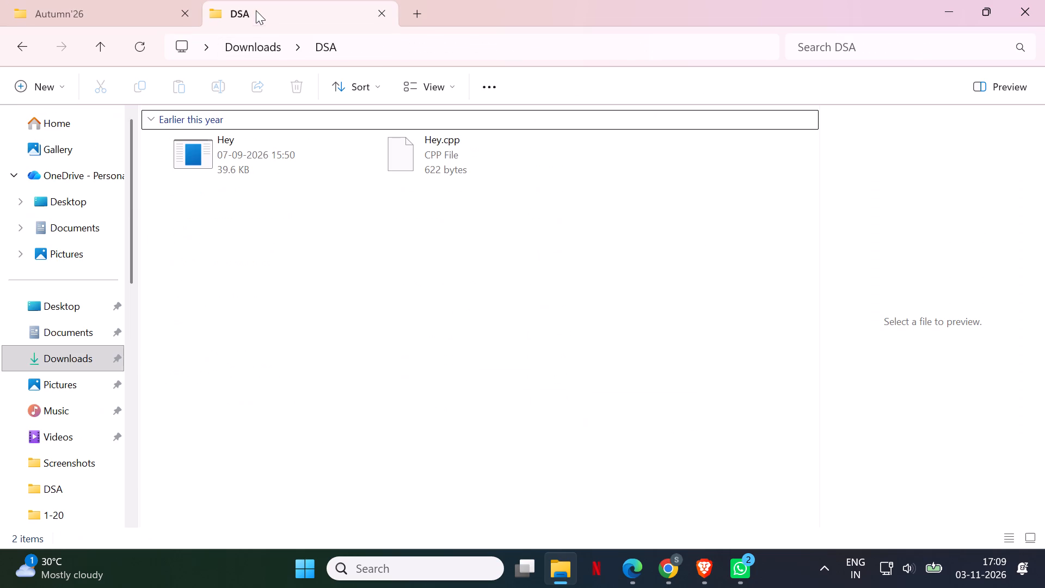
left_click(252, 51)
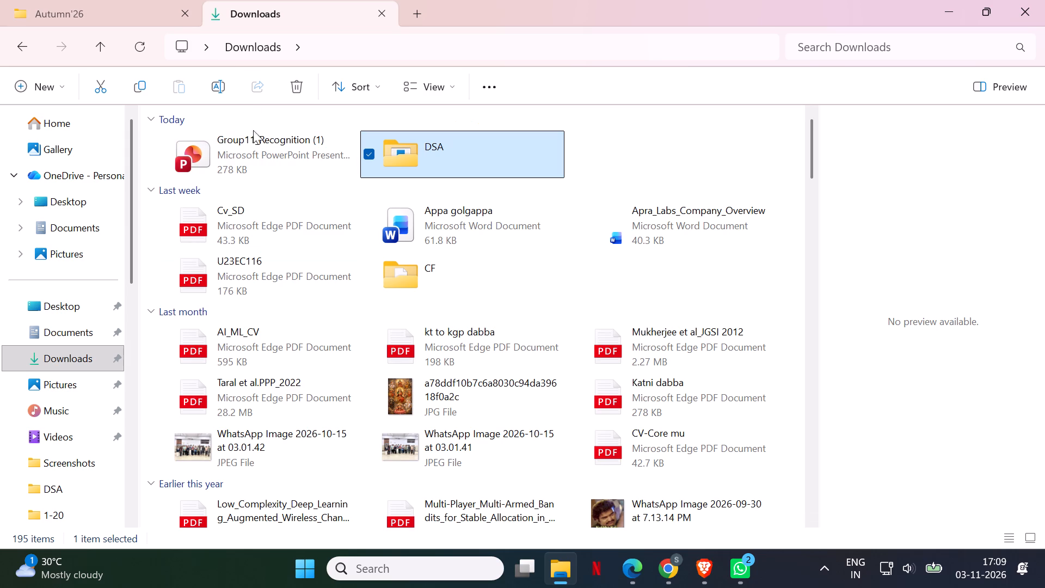
left_click(143, 46)
left_click(666, 151)
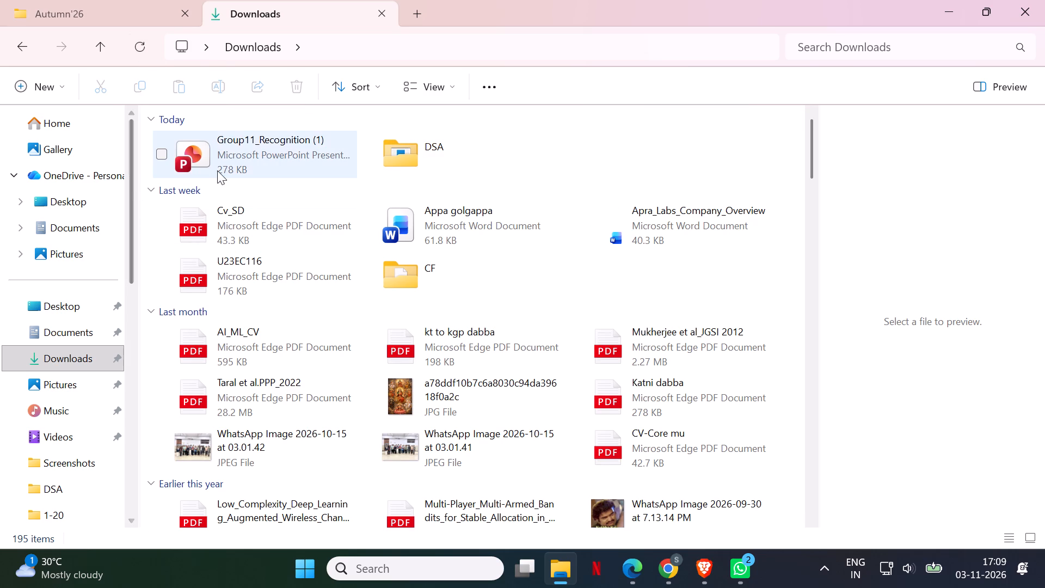
Open the Group11_Recognition (1) presentation from Downloads.
double_click(241, 160)
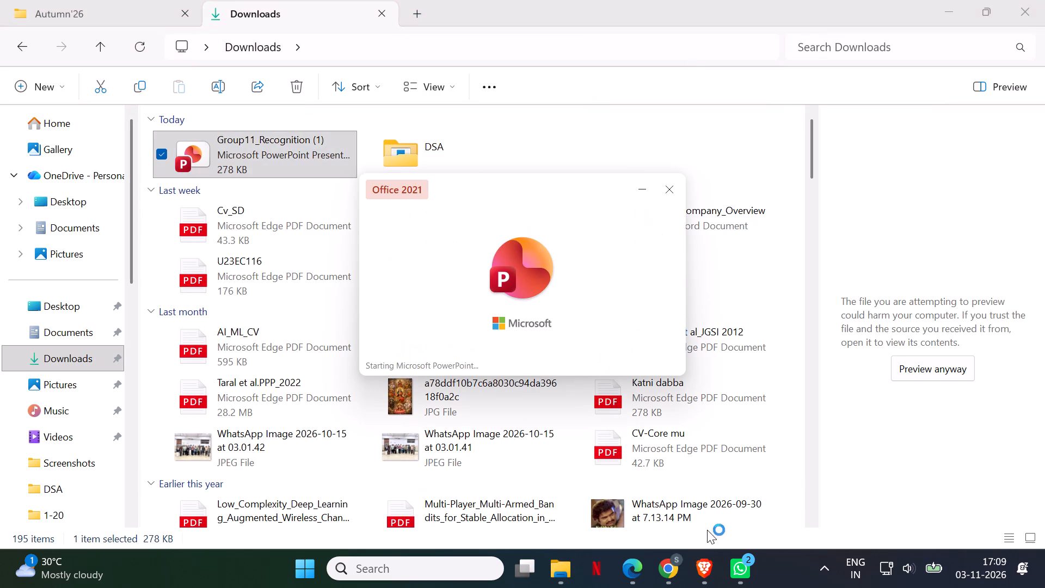
Switch to Brave, toggle playback of the YouTube video, and minimise the browser to return to the presentation.
left_click(706, 563)
key("space")
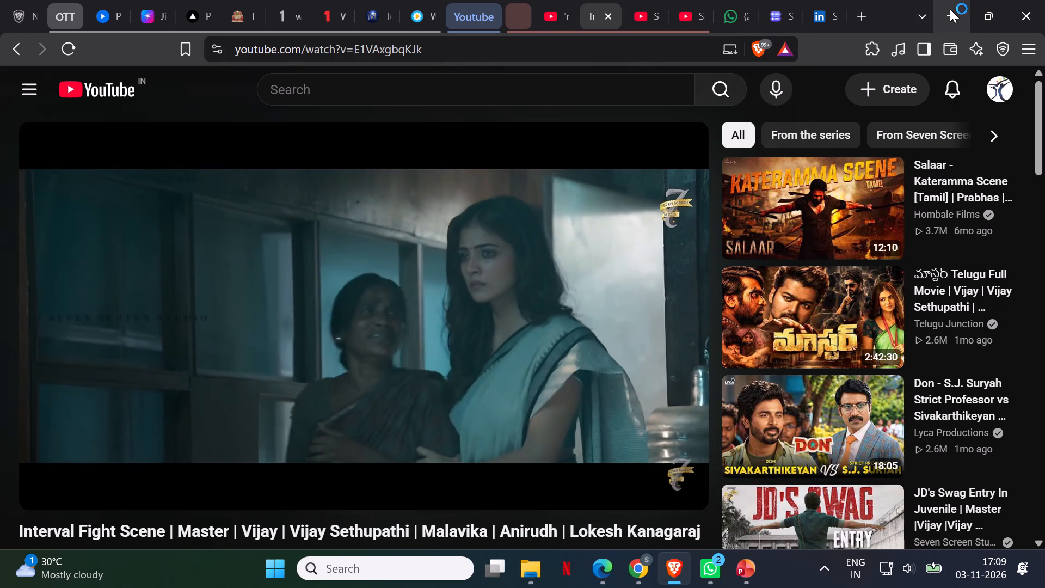
left_click(950, 9)
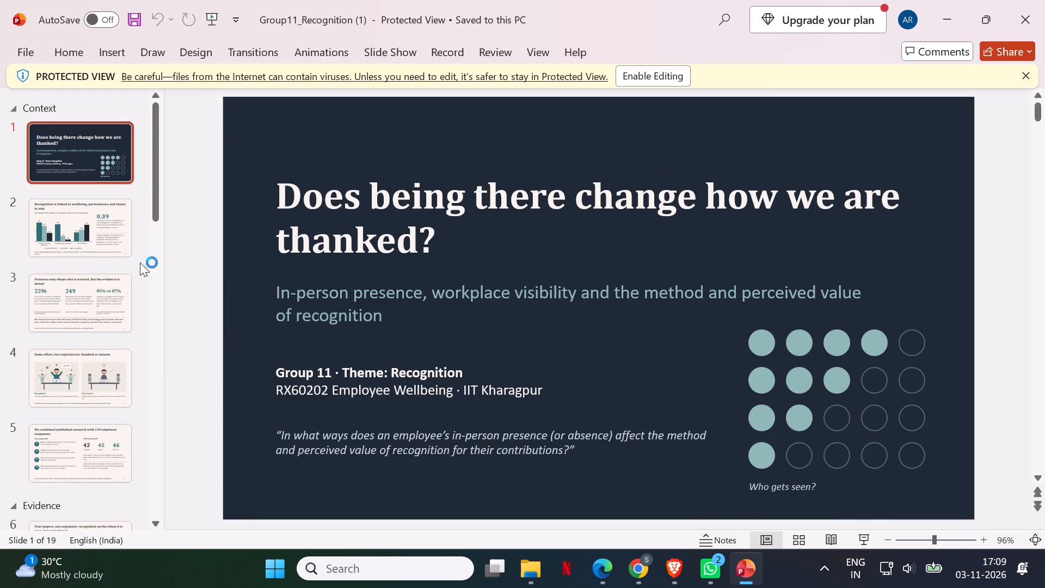
Review the Group11_Recognition (1) slides one by one from slide 2 to slide 8, and skim the remaining slide thumbnails through References.
left_click(101, 232)
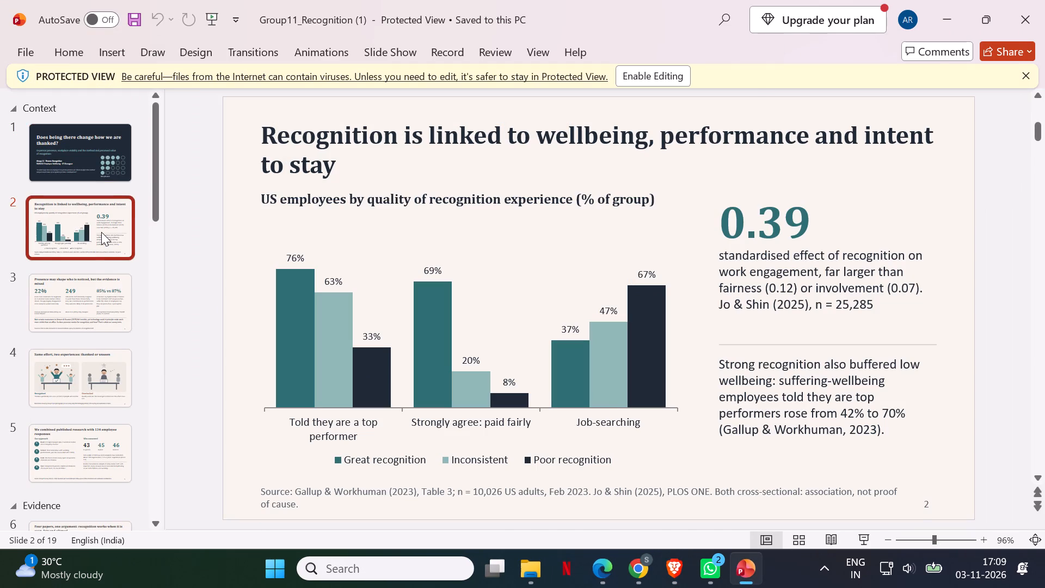
key("Down")
key("Down")
key("Down")
key("Up")
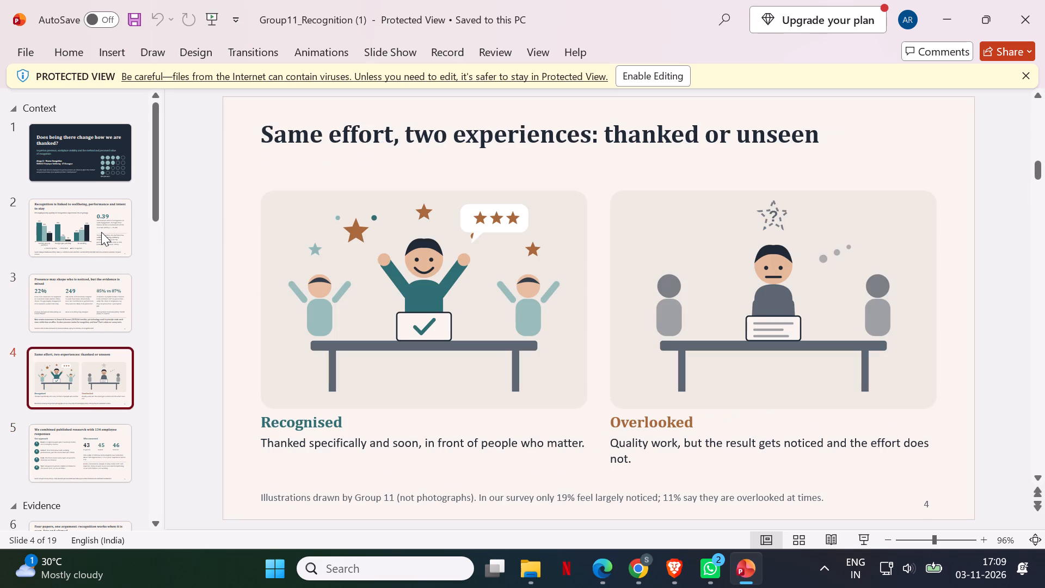
key("Down")
key("Down")
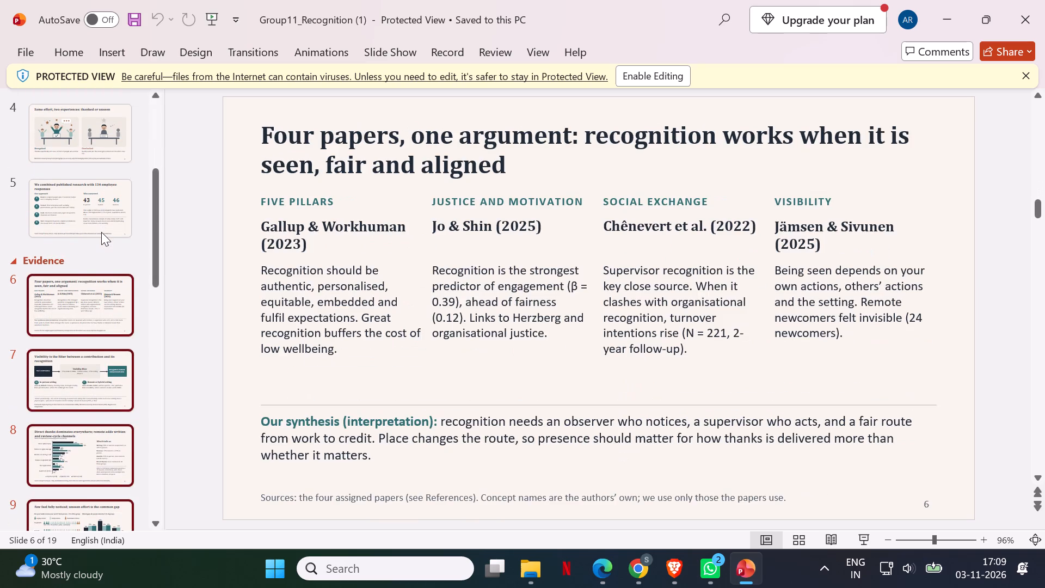
key("Up")
key("Up")
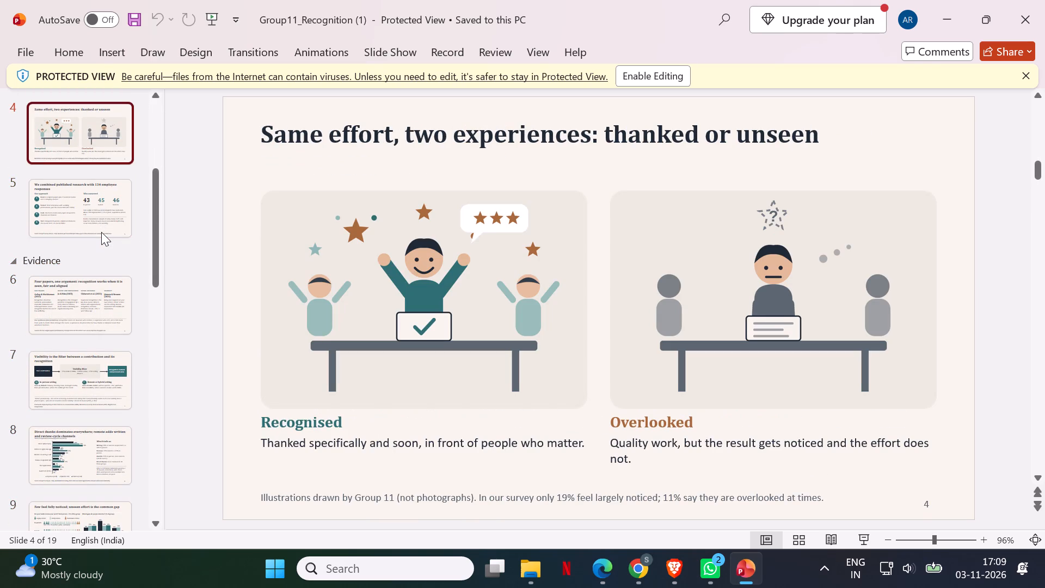
key("Down")
key("Down")
key("Down")
key("Down")
key("Down")
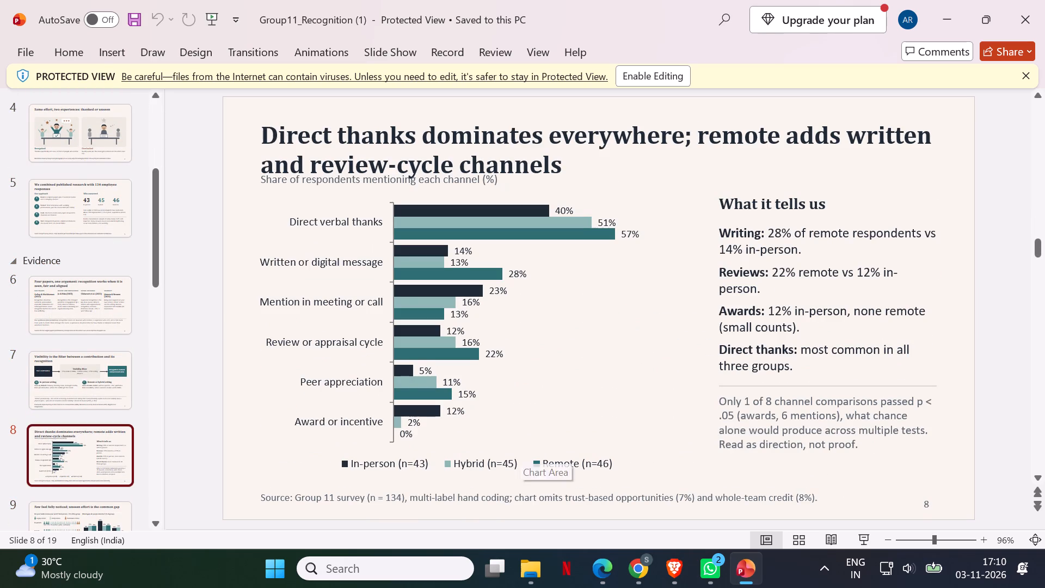
left_click(520, 448)
scroll(53, 448, "down", 7)
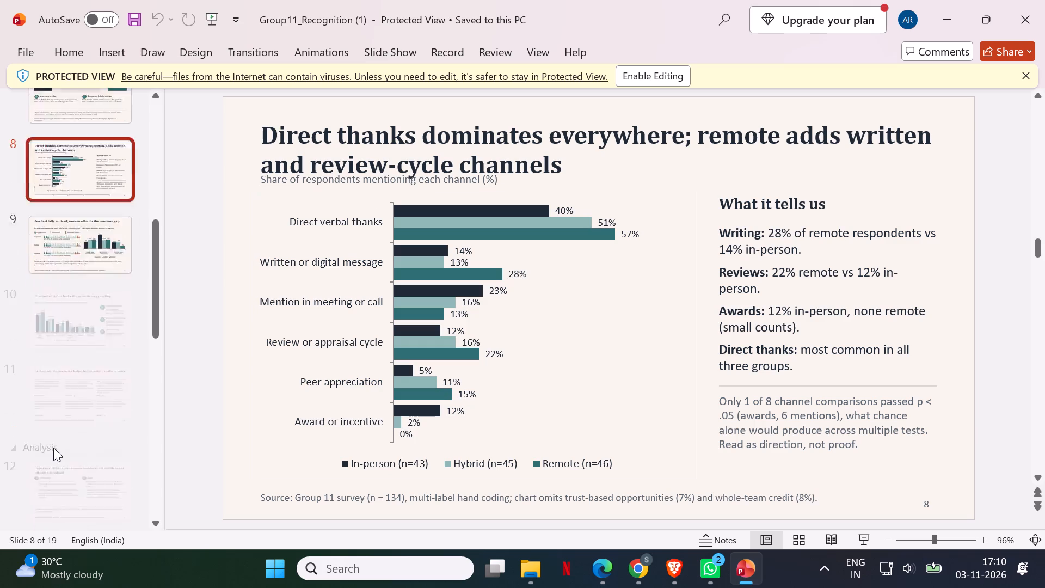
scroll(53, 448, "down", 4)
Enable editing for the protected Group11_Recognition (1) presentation.
left_click(632, 70)
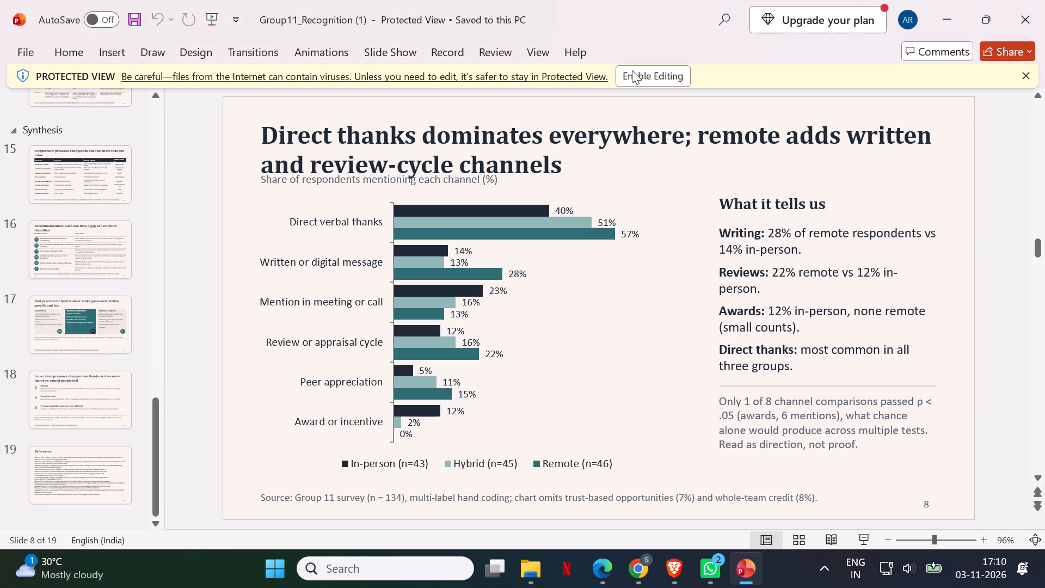
scroll(91, 295, "down", 12)
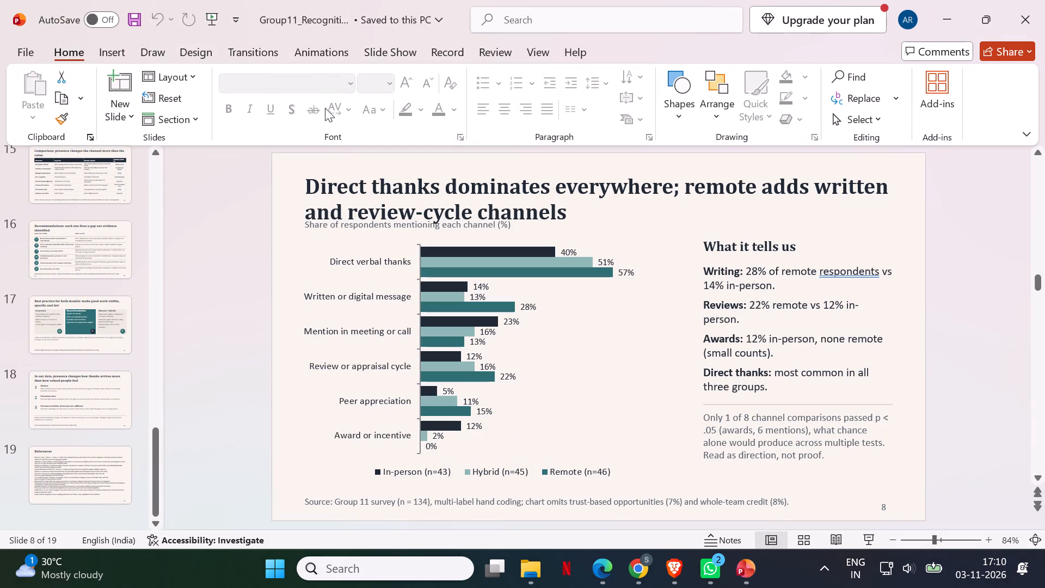
Insert a new blank slide directly after slide 8, "Direct thanks dominates everywhere".
left_click(108, 51)
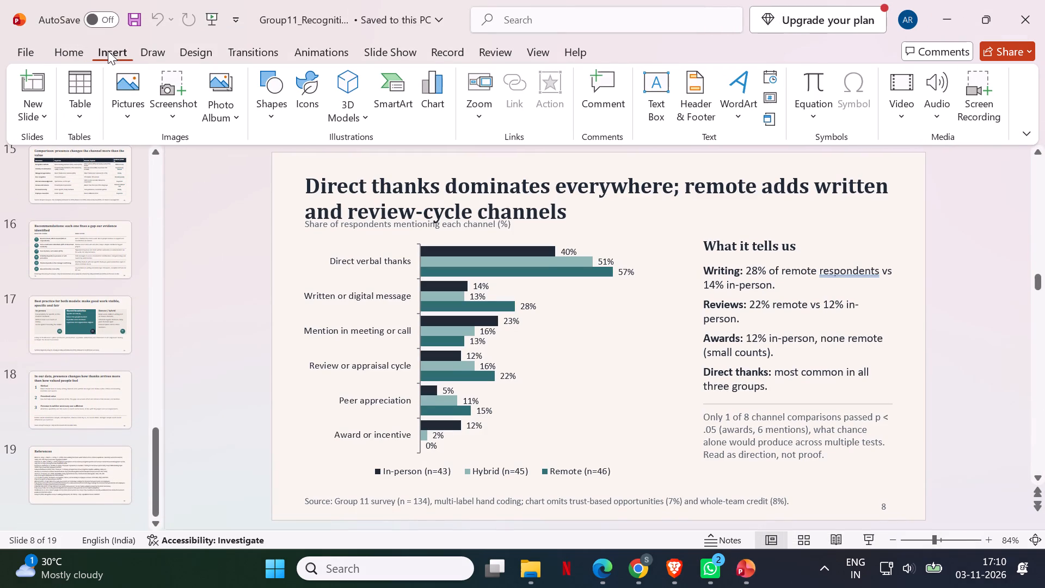
left_click(38, 112)
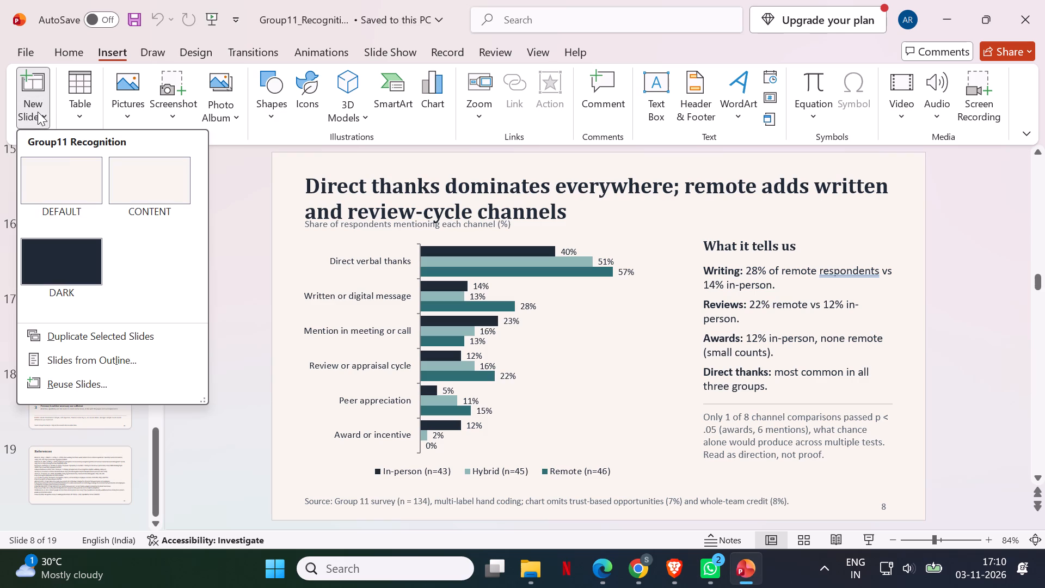
left_click(232, 215)
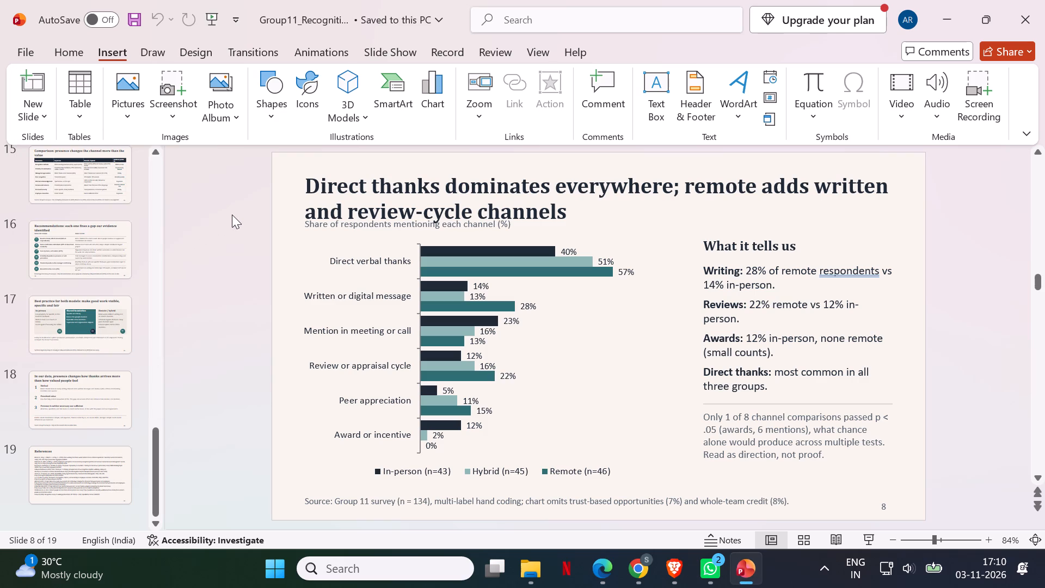
left_click(40, 86)
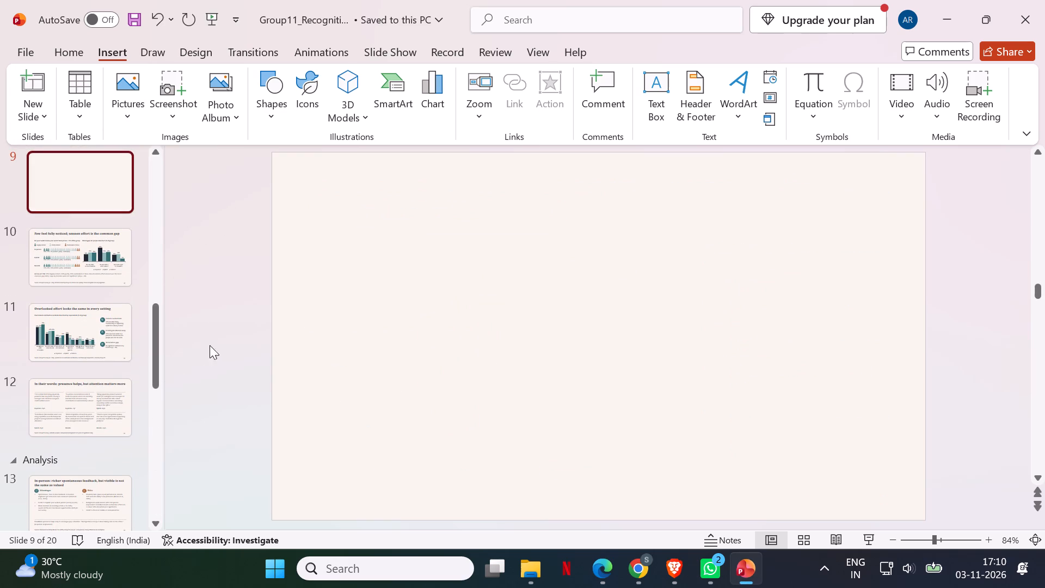
Move the new blank slide to the end of the deck, after the References slide.
left_click_drag(73, 177, 56, 531)
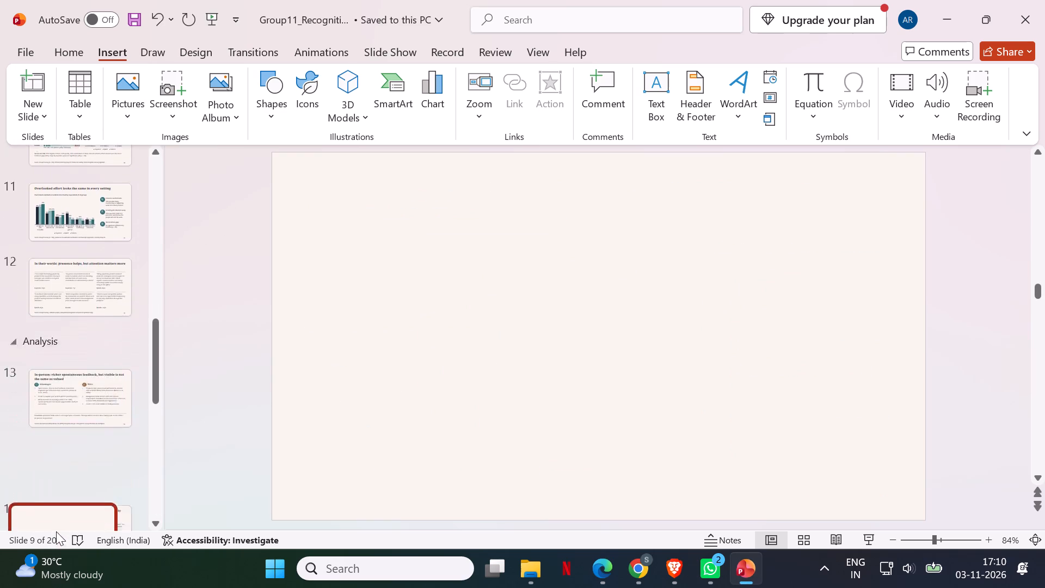
left_click_drag(56, 531, 66, 457)
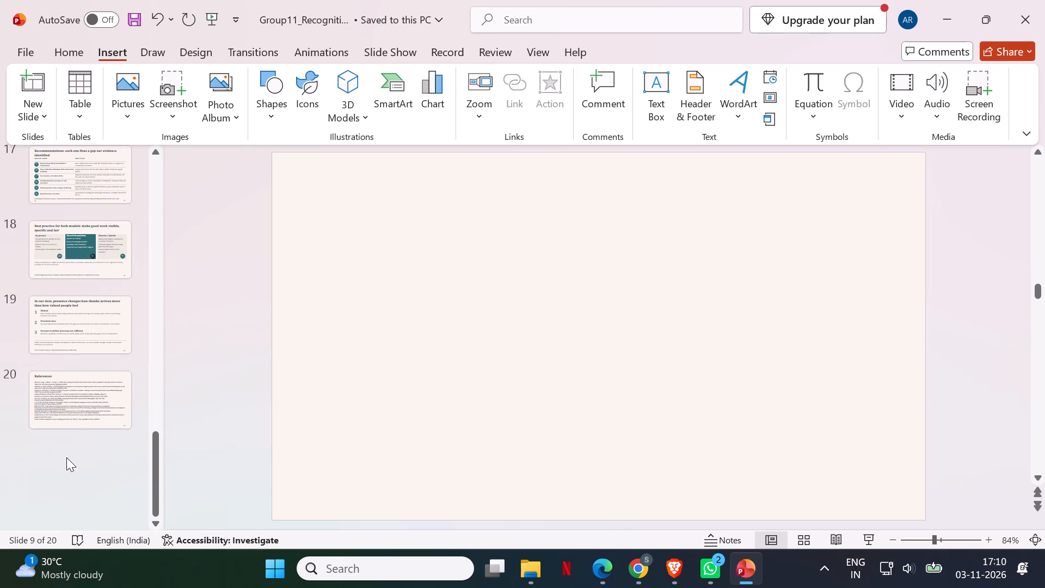
Switch to File Explorer and open the Presentation folder inside Employee Wellbeing in Autumn'26.
left_click(533, 573)
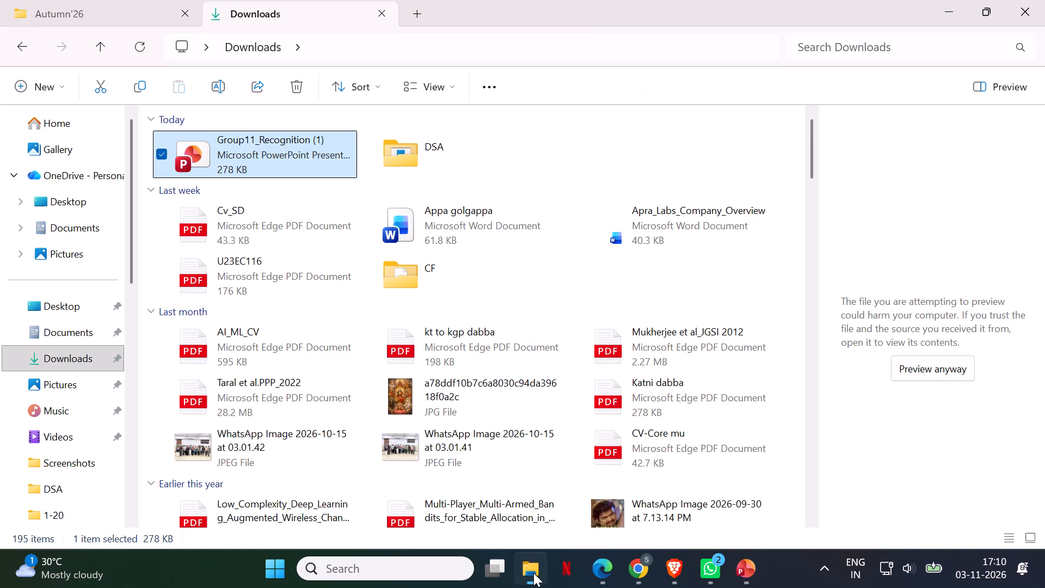
left_click(99, 12)
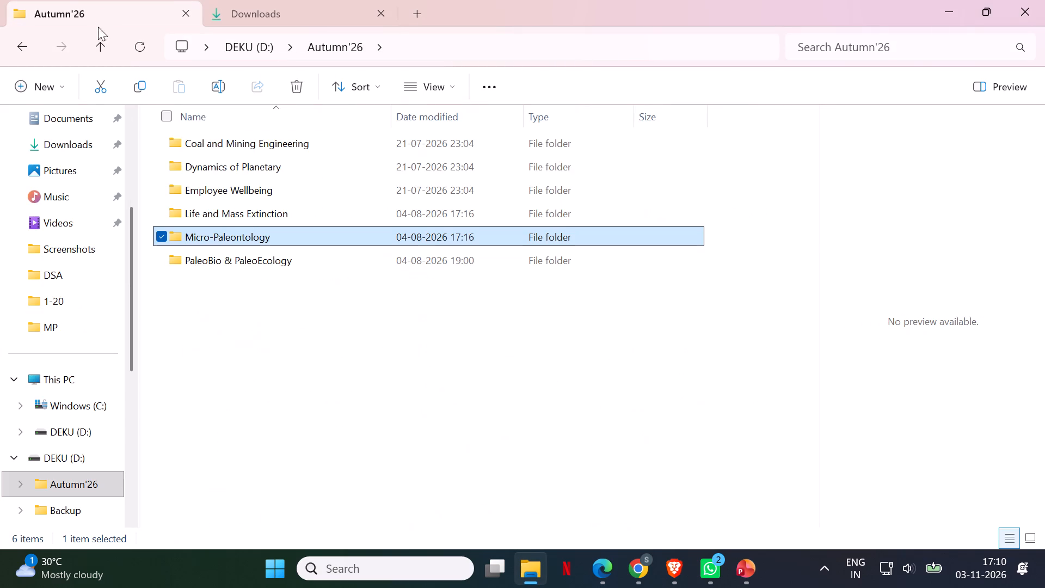
double_click(254, 182)
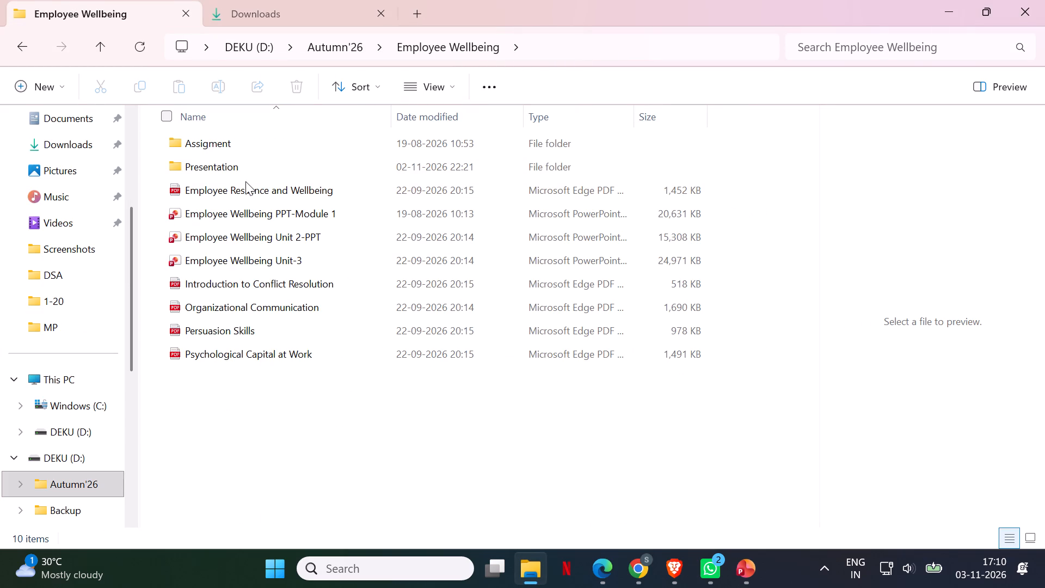
double_click(250, 168)
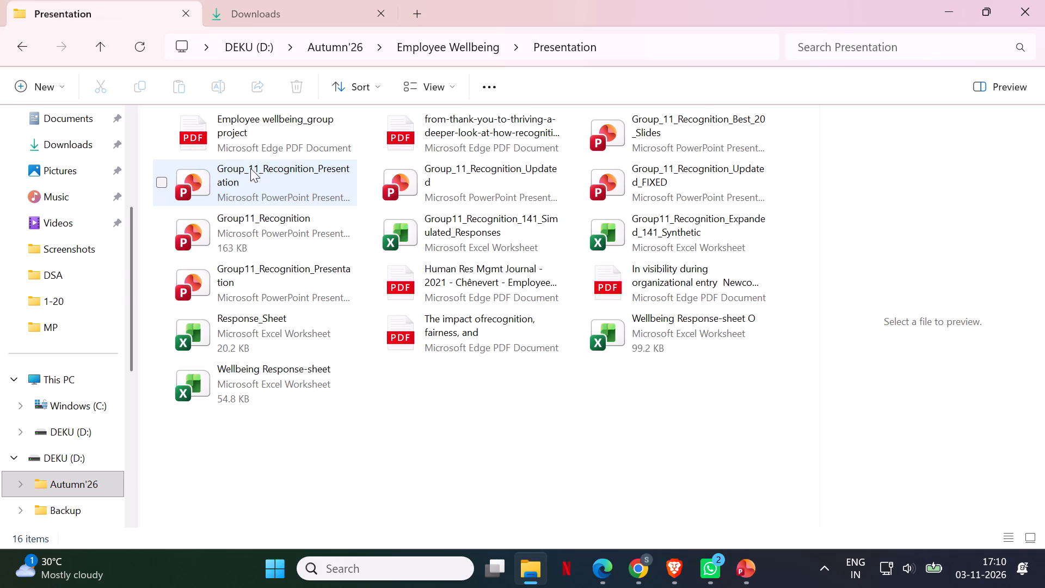
Preview the Group 11 recognition presentations in the folder, including the Presentation, Updated, Updated_FIXED and Best_20_Slides versions.
left_click(261, 427)
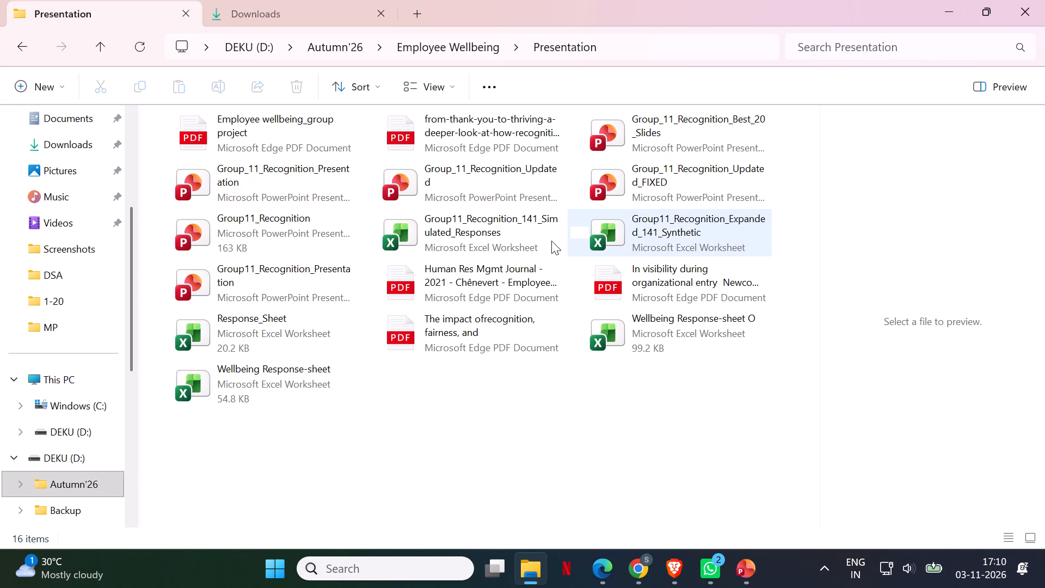
left_click(294, 286)
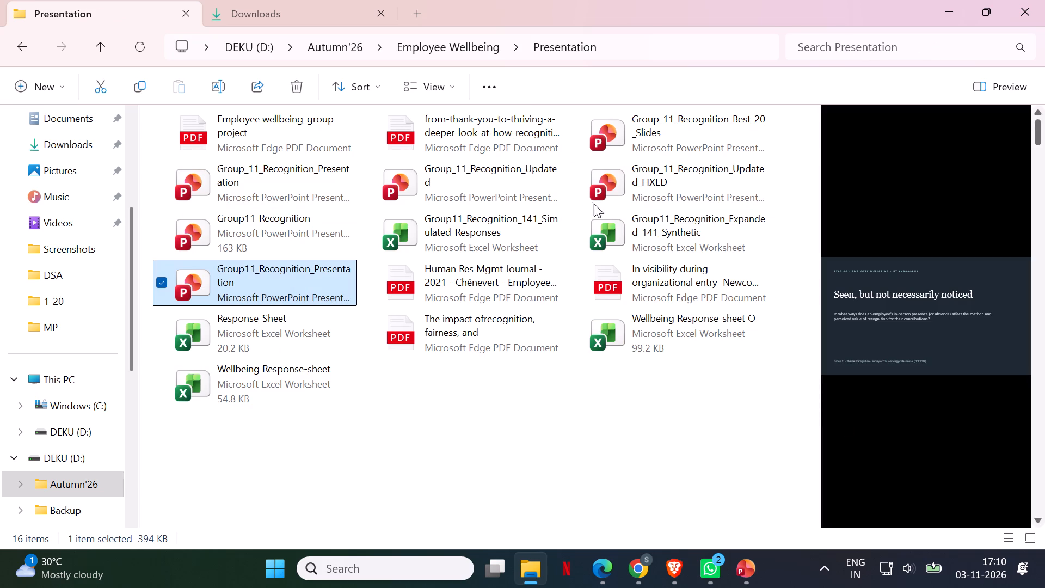
left_click(469, 167)
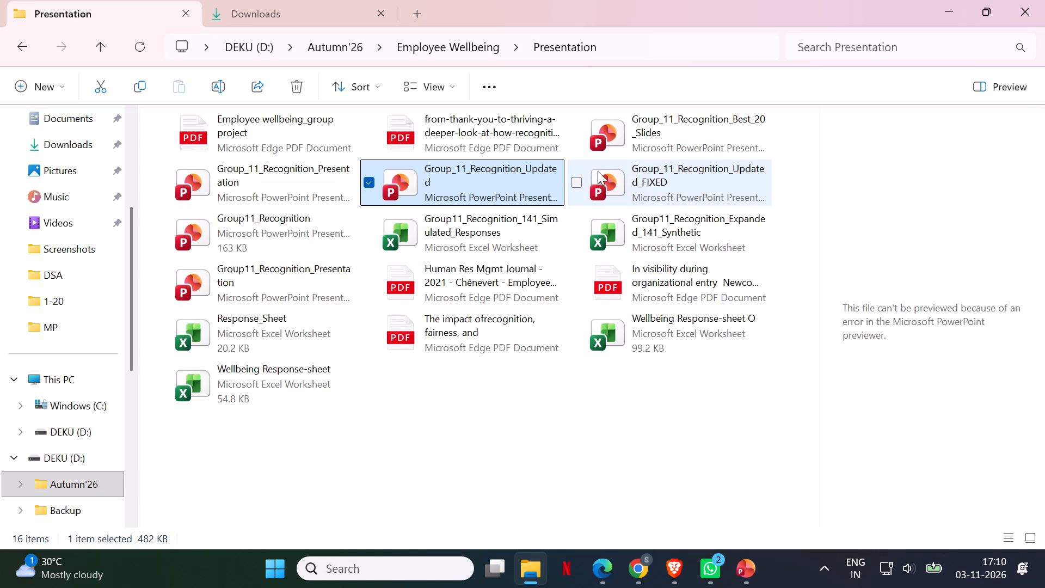
left_click(675, 183)
left_click(666, 130)
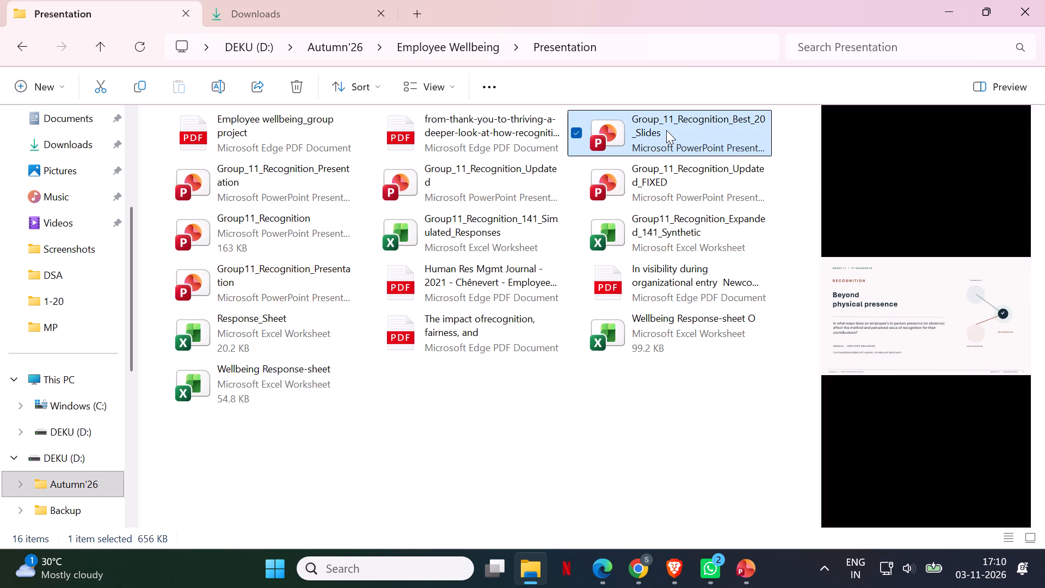
left_click(448, 172)
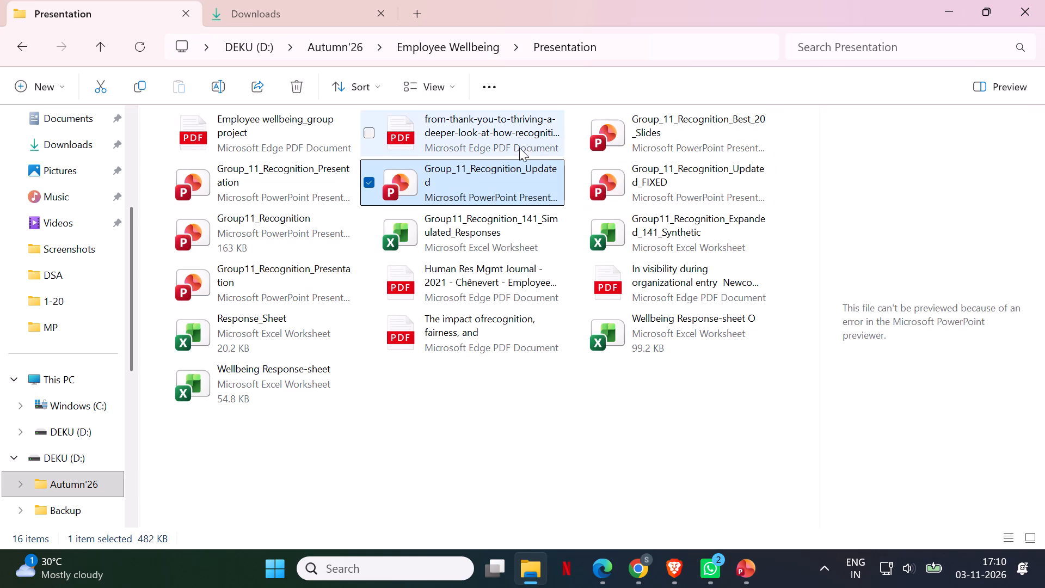
left_click(271, 209)
left_click(299, 180)
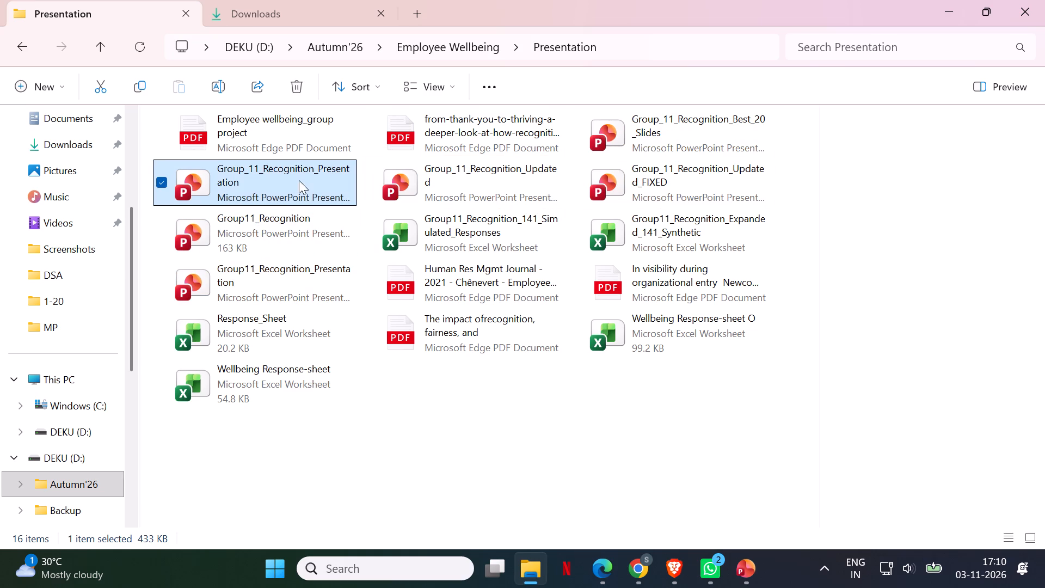
left_click(442, 167)
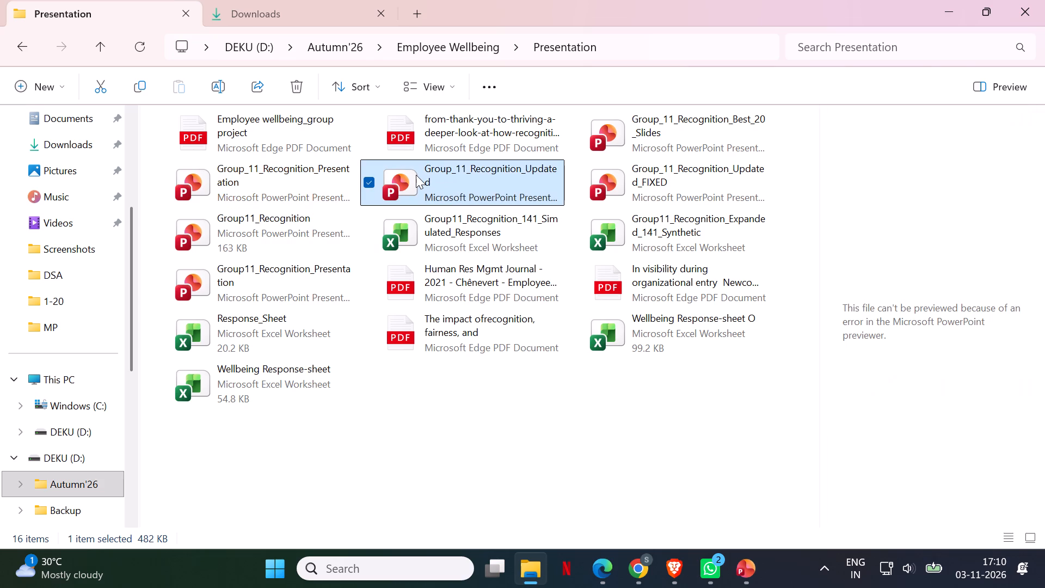
Open Group_11_Recognition_Presentation, look through its slides to the Selected sources slide, and close it.
left_click(265, 167)
double_click(265, 167)
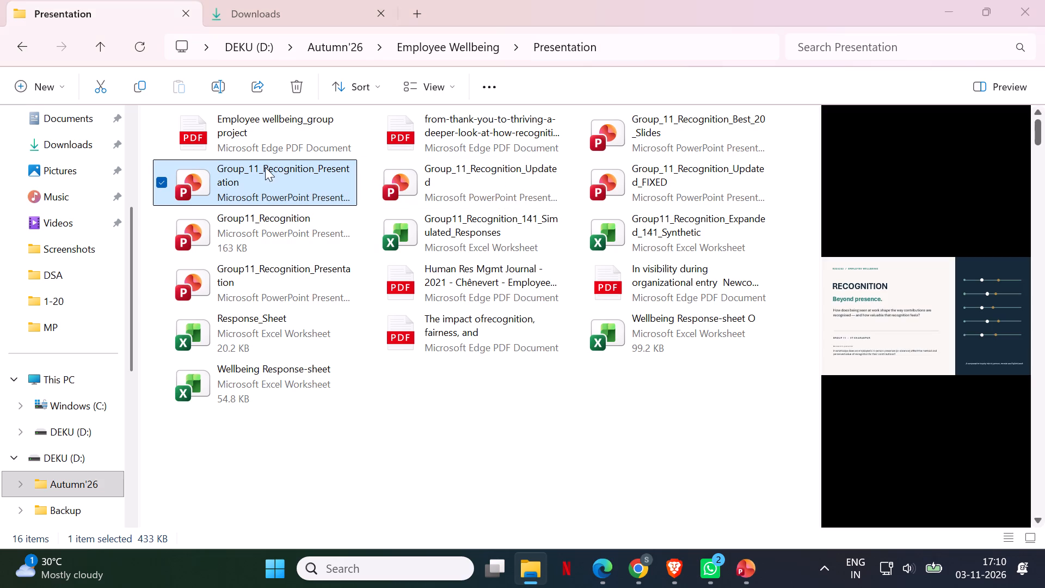
scroll(393, 346, "down", 8)
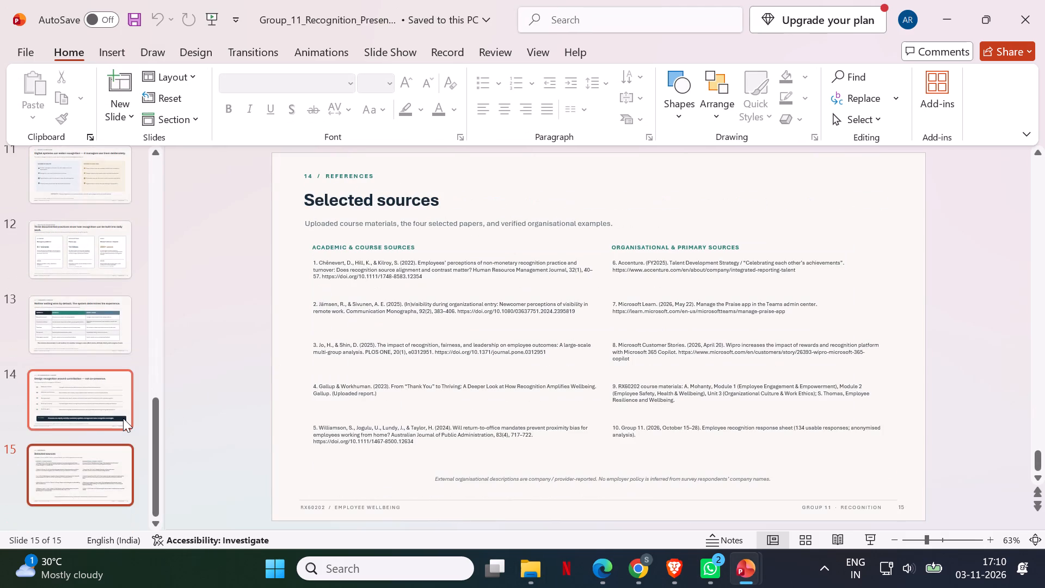
scroll(123, 418, "down", 5)
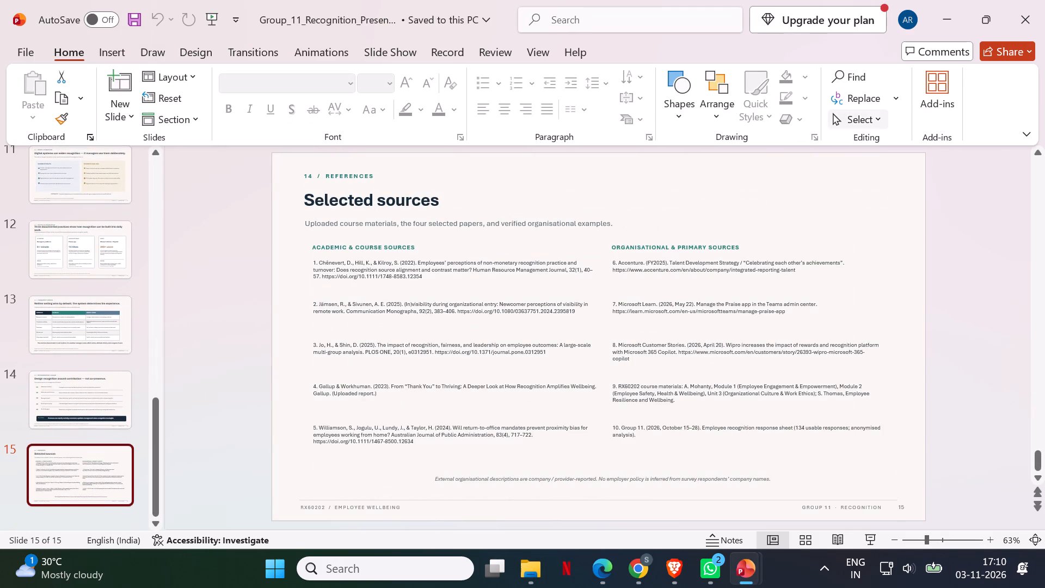
left_click(1031, 10)
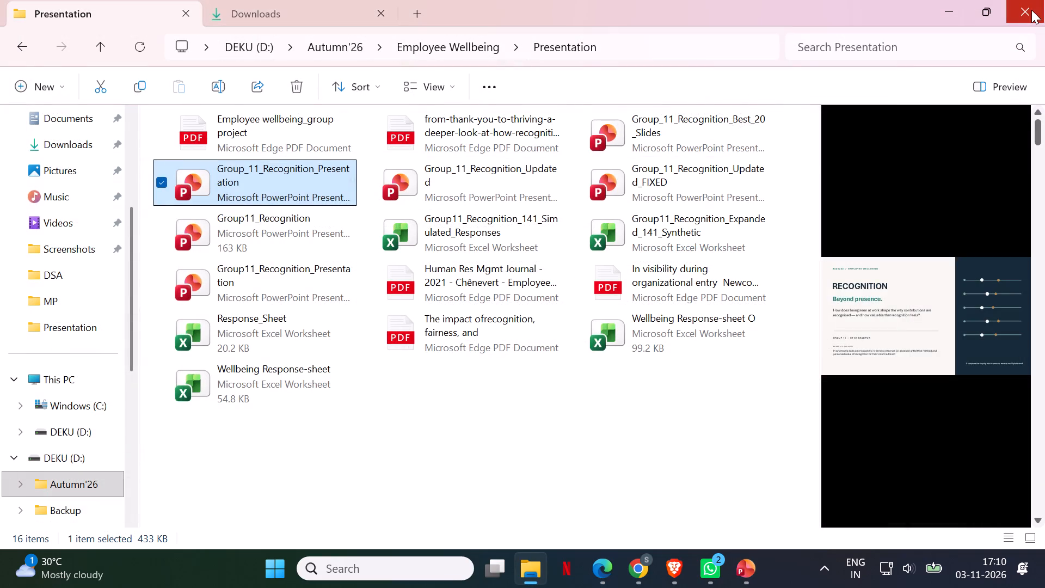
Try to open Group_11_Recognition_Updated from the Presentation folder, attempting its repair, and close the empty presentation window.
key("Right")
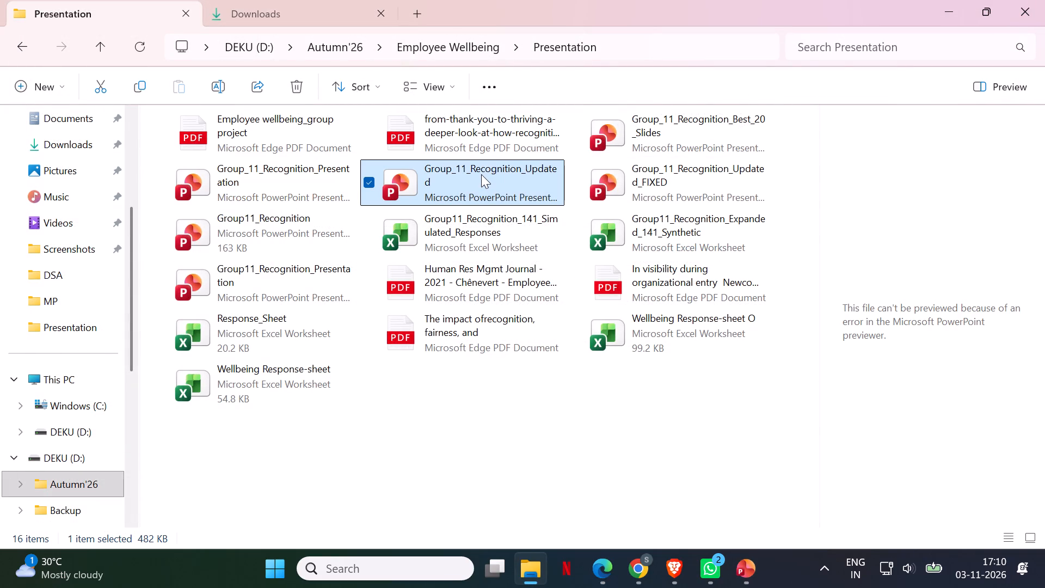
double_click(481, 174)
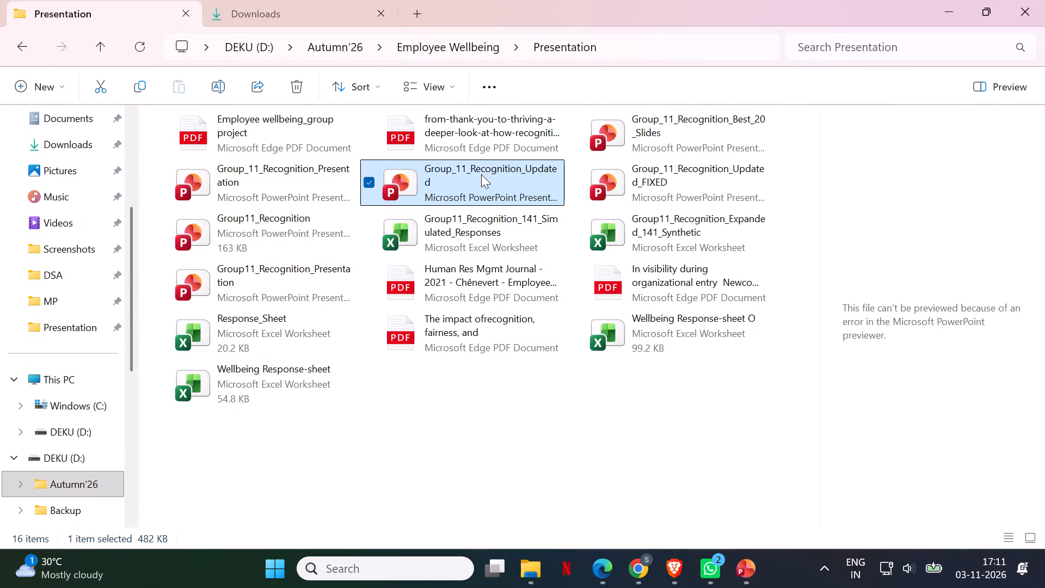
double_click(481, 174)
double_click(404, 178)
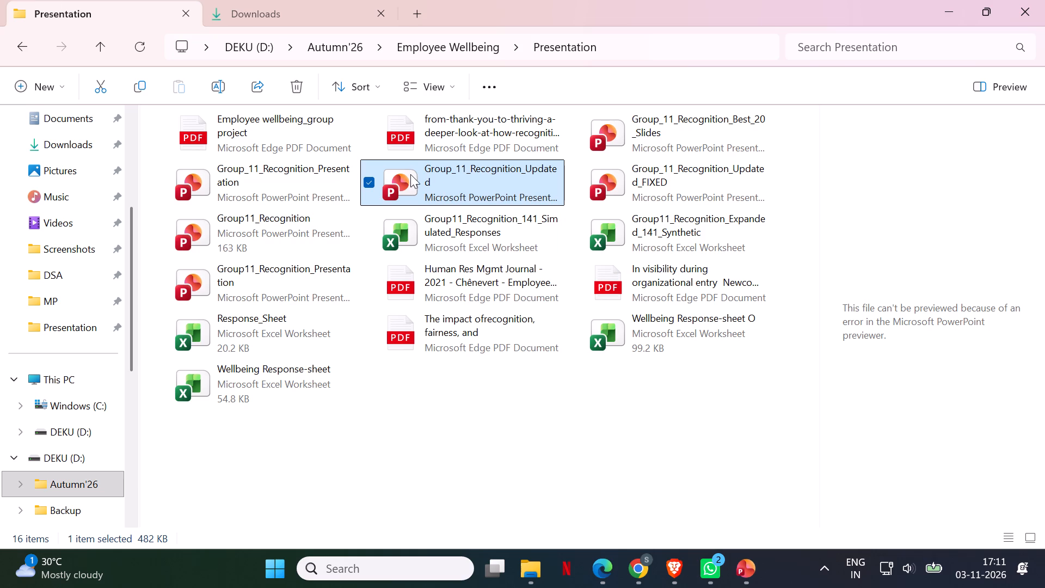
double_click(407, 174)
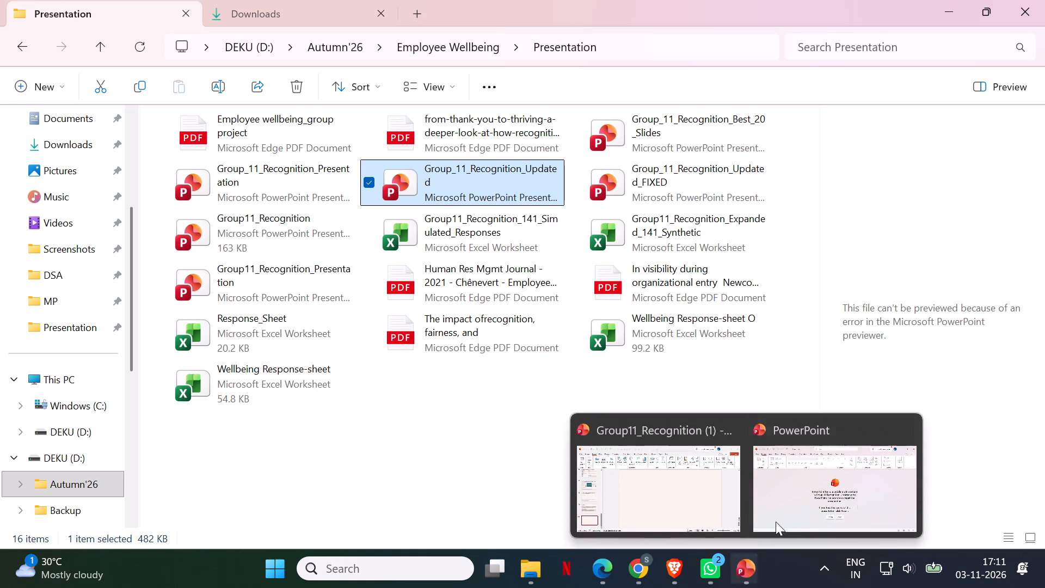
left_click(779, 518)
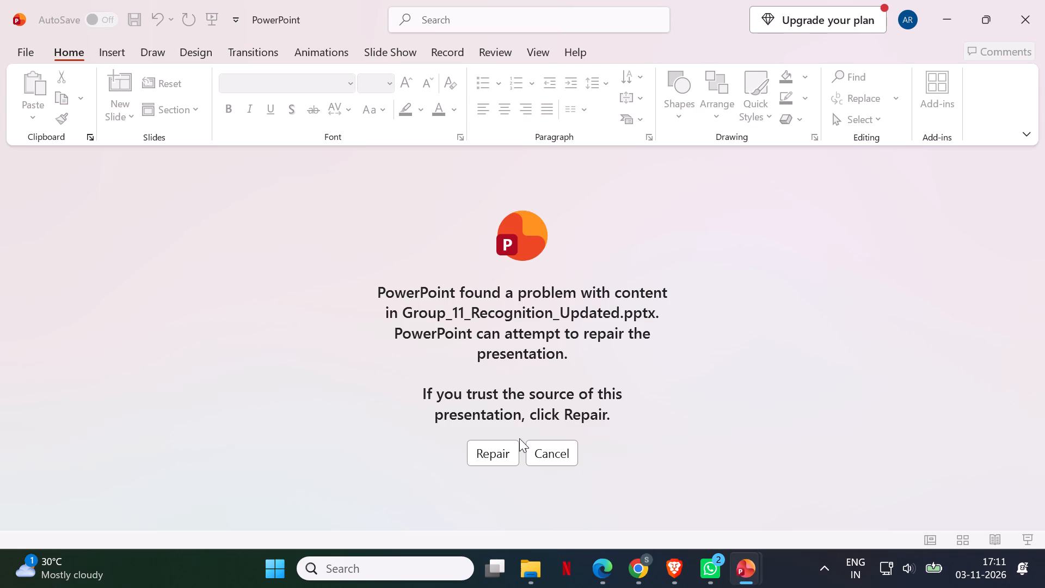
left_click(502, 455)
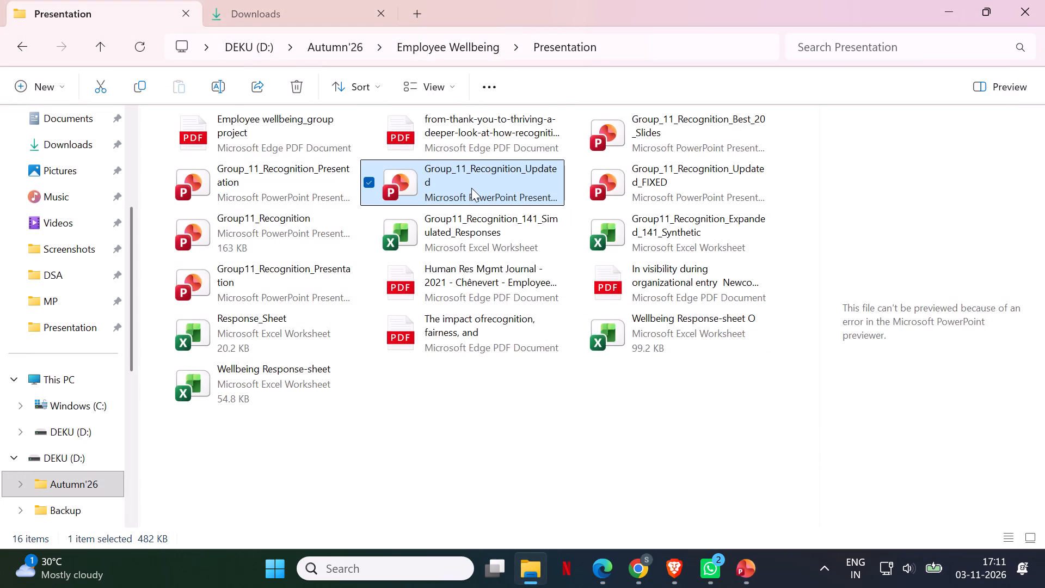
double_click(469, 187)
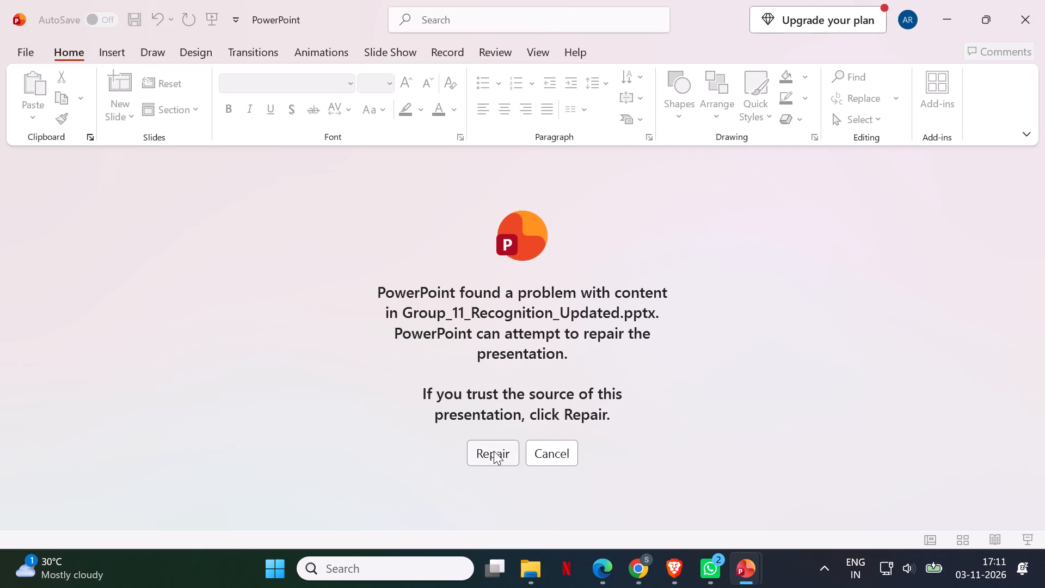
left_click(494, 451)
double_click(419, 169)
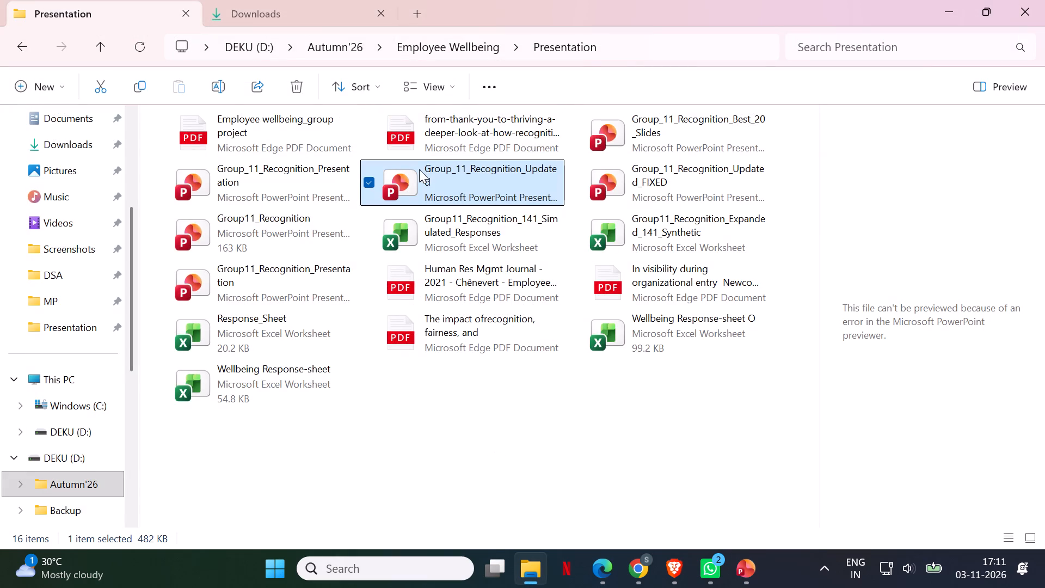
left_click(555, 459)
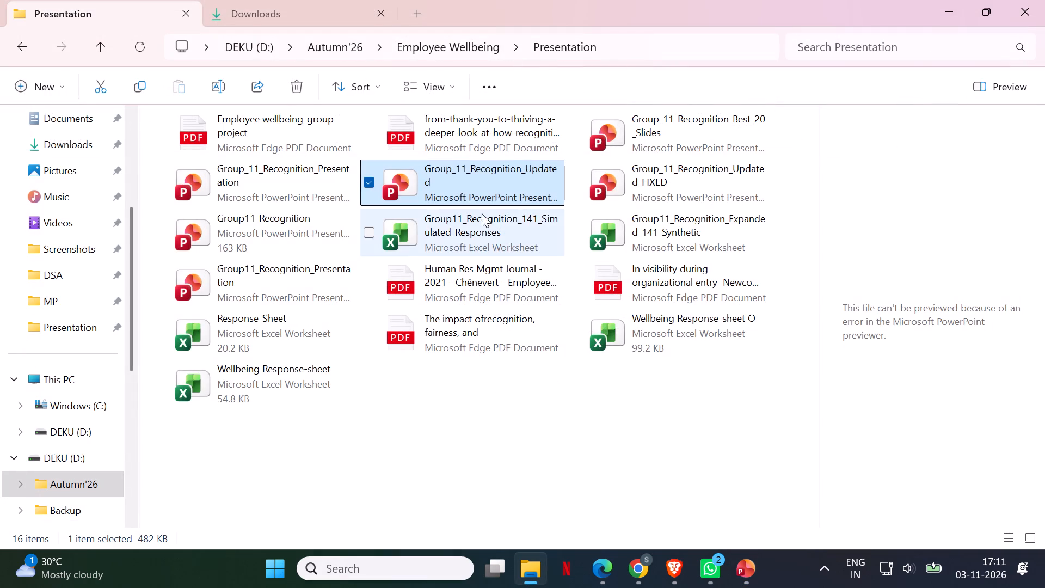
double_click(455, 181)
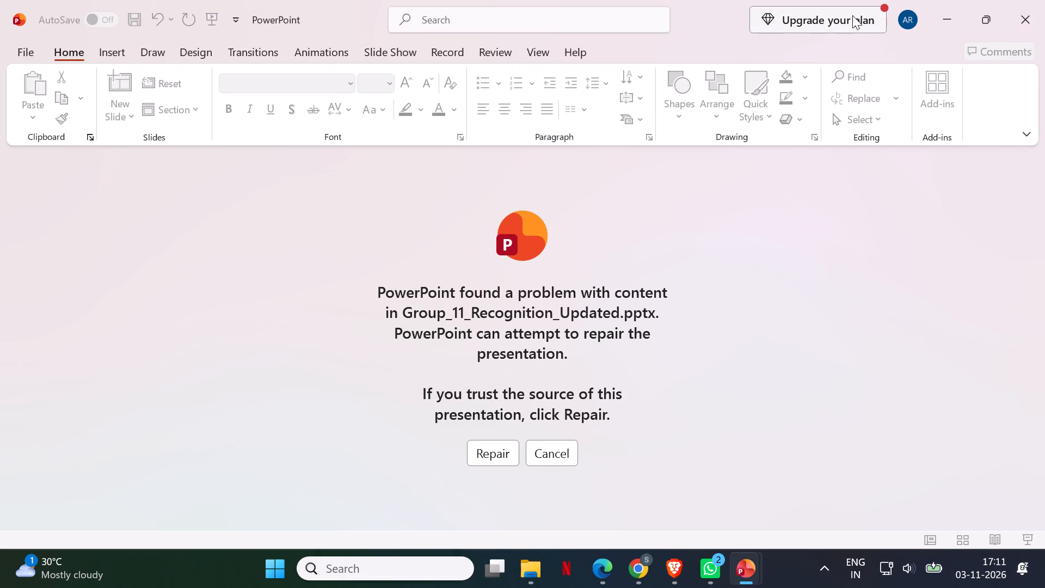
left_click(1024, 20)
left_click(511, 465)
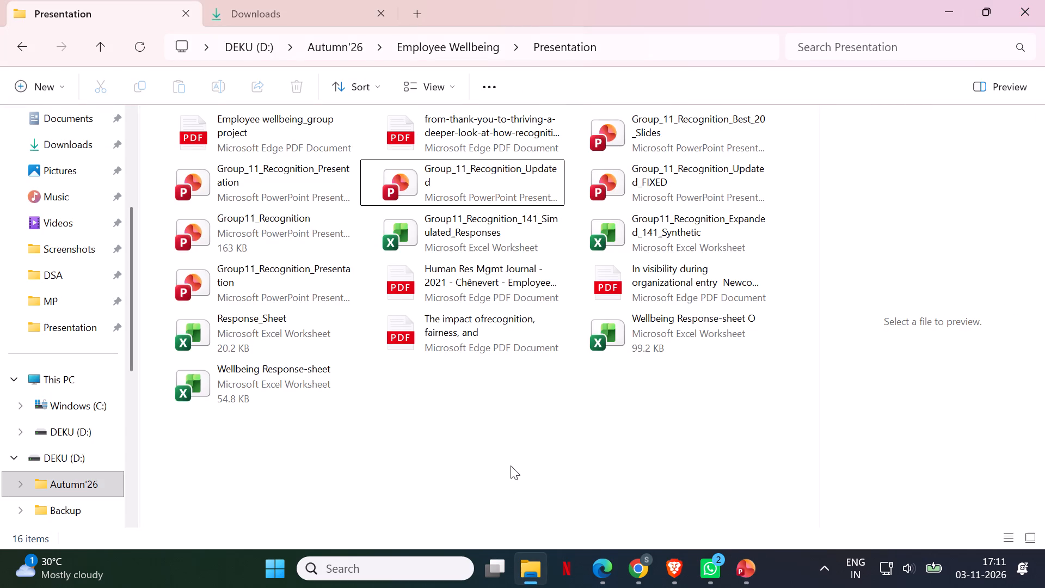
Open the Group11_Recognition presentation from the Presentation folder and go to its closing THANK YOU ALL slide.
left_click(285, 187)
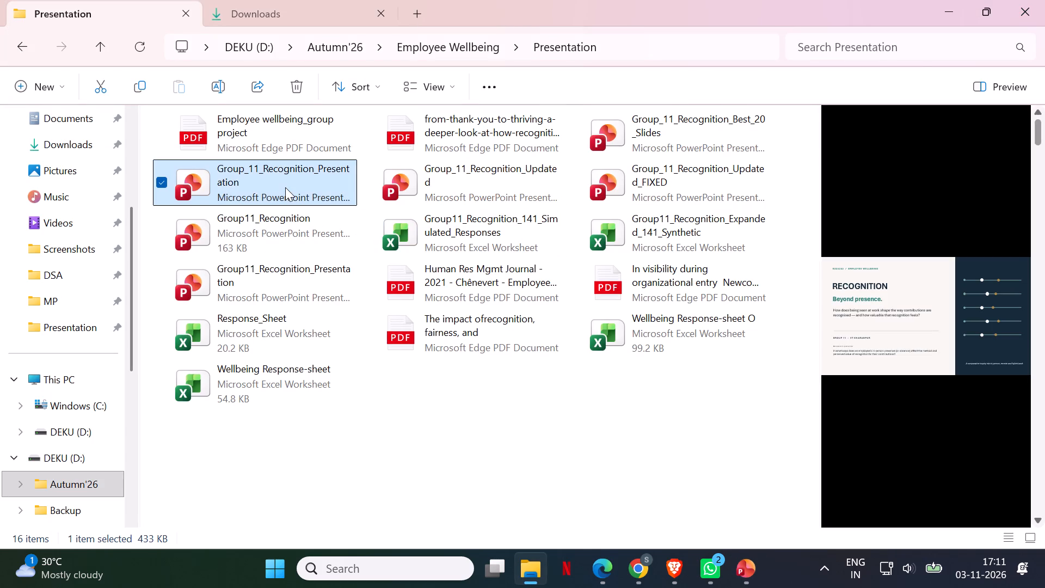
left_click(290, 278)
left_click(288, 232)
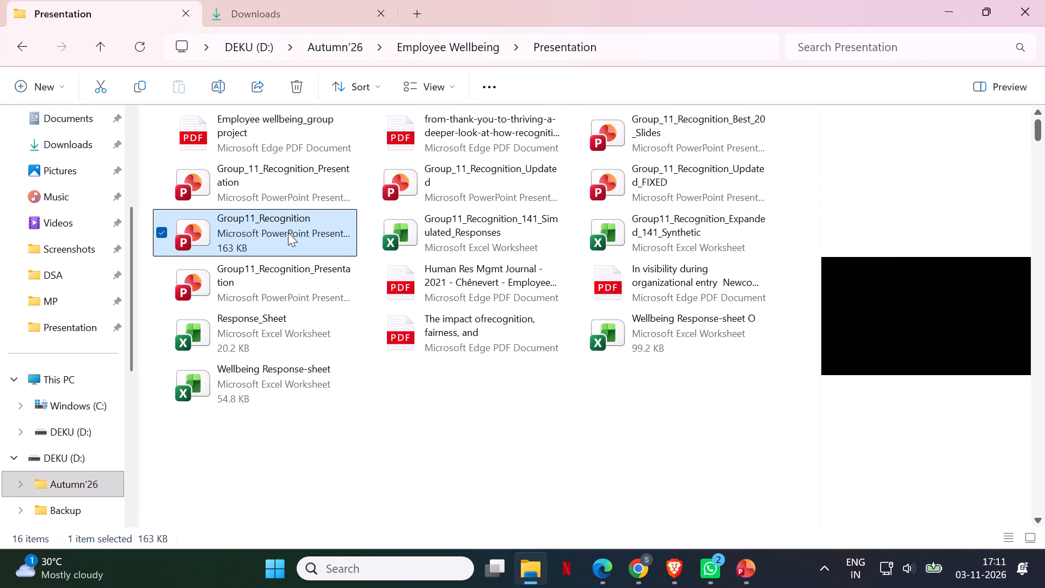
double_click(288, 232)
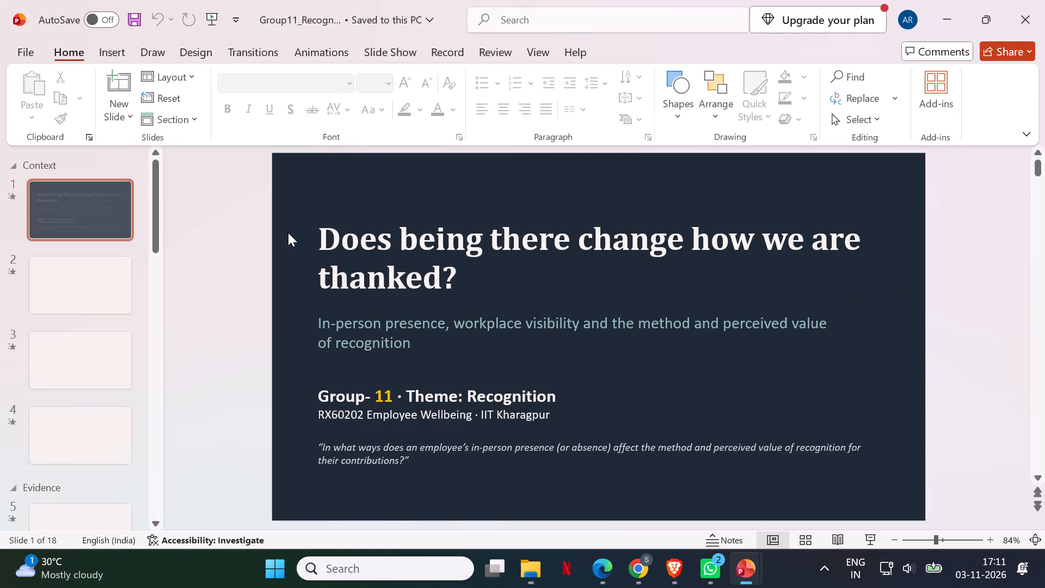
scroll(109, 381, "down", 20)
scroll(109, 381, "down", 6)
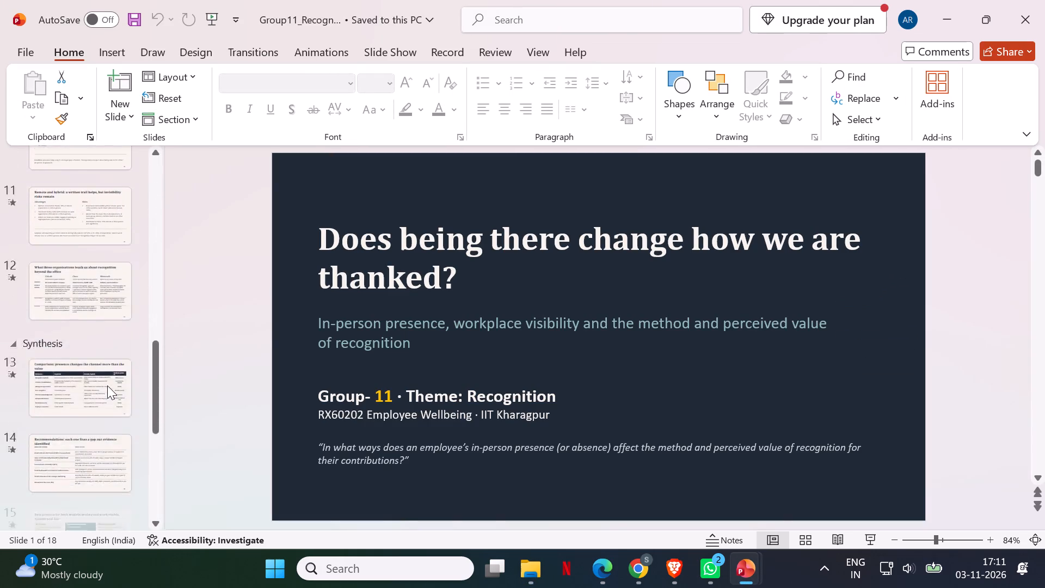
scroll(107, 385, "down", 16)
left_click(110, 478)
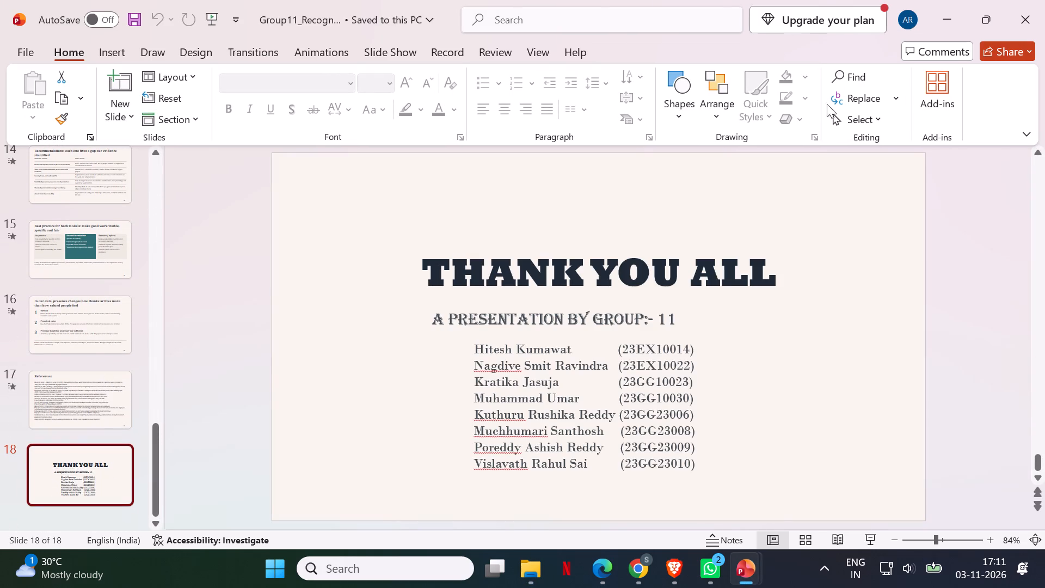
Select the title, group line and member list together on the THANK YOU ALL slide.
left_click(396, 232)
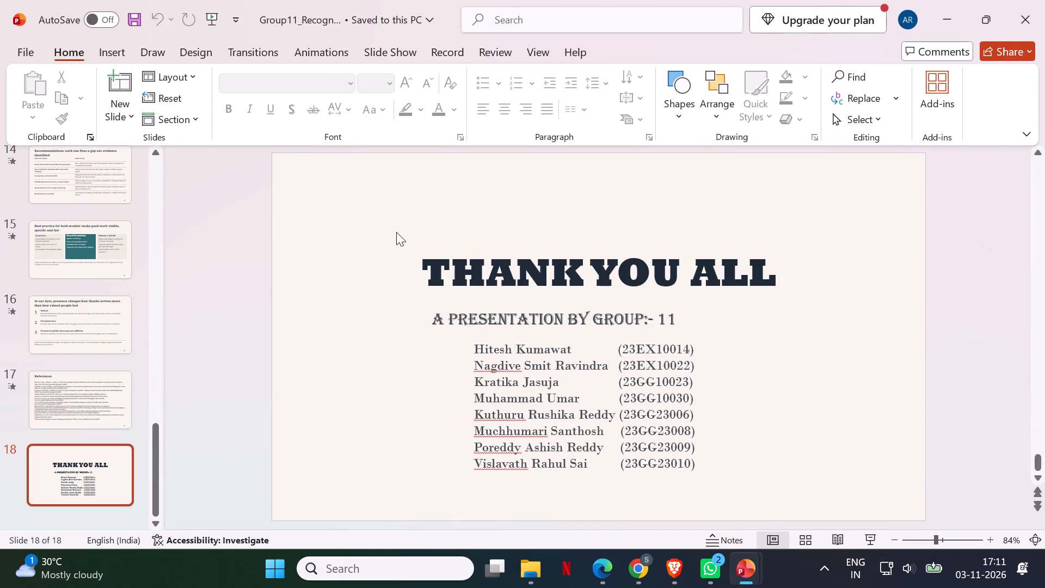
left_click_drag(396, 232, 760, 496)
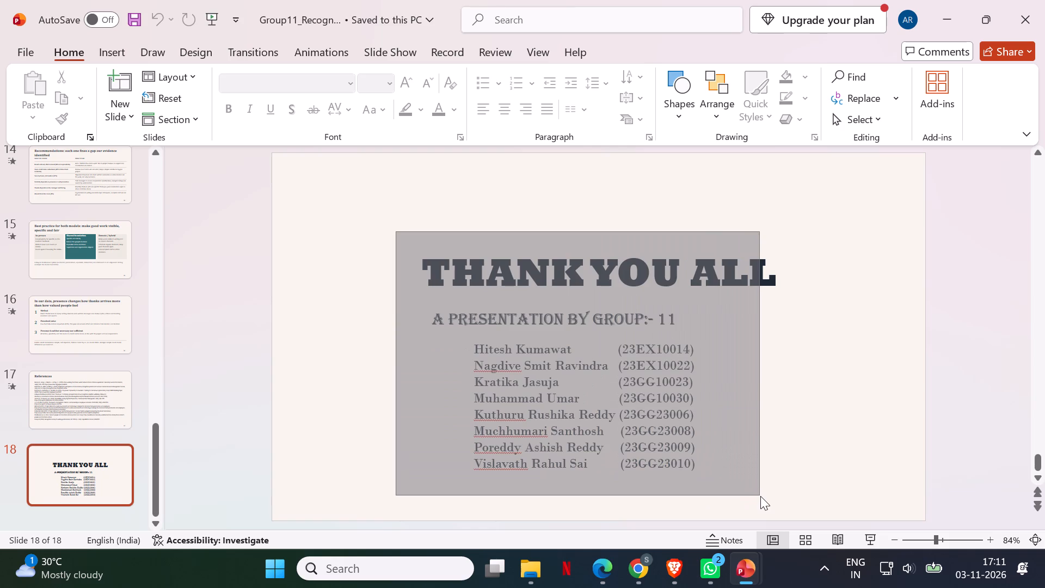
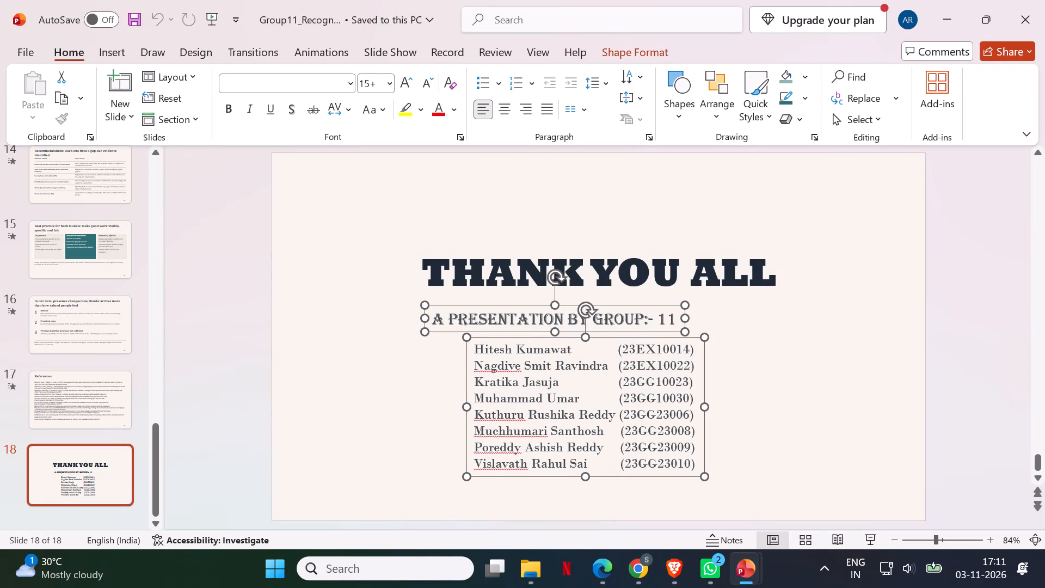
Copy the selected group line and member list onto blank slide 20 of the Group11_Recognition (1) presentation.
key("ctrl+c")
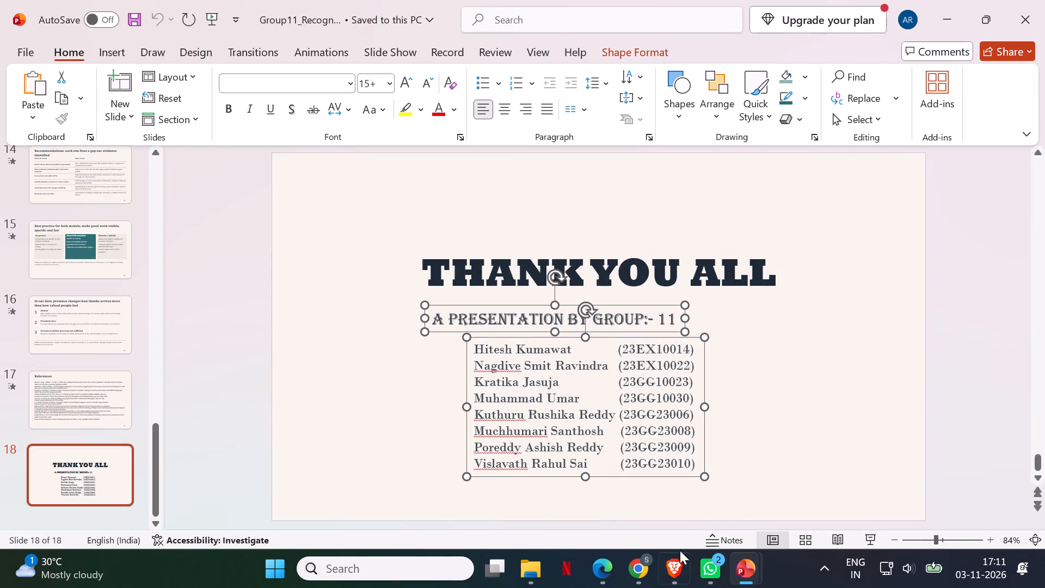
left_click(660, 488)
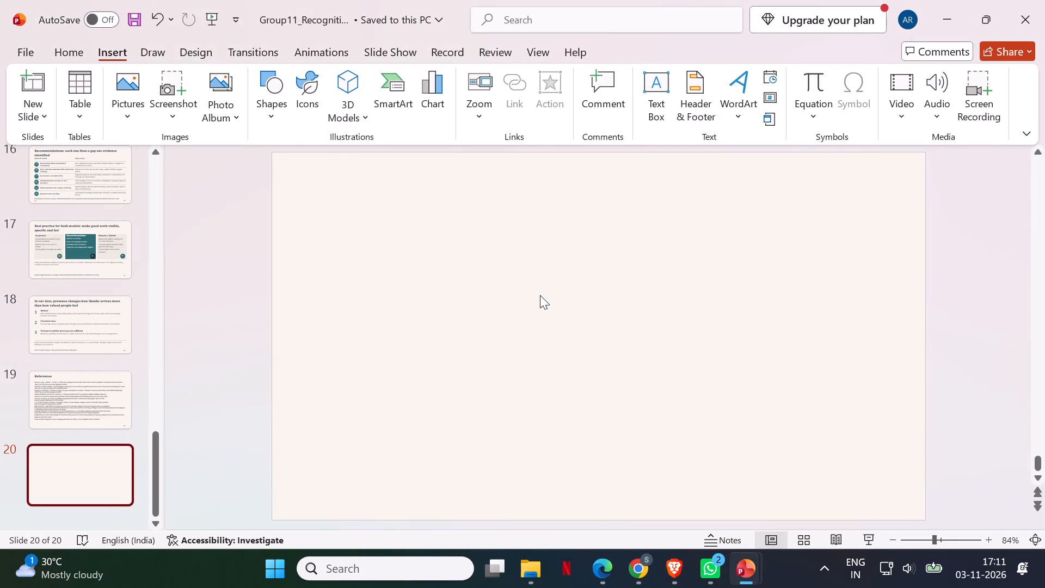
double_click(557, 283)
key("ctrl+v")
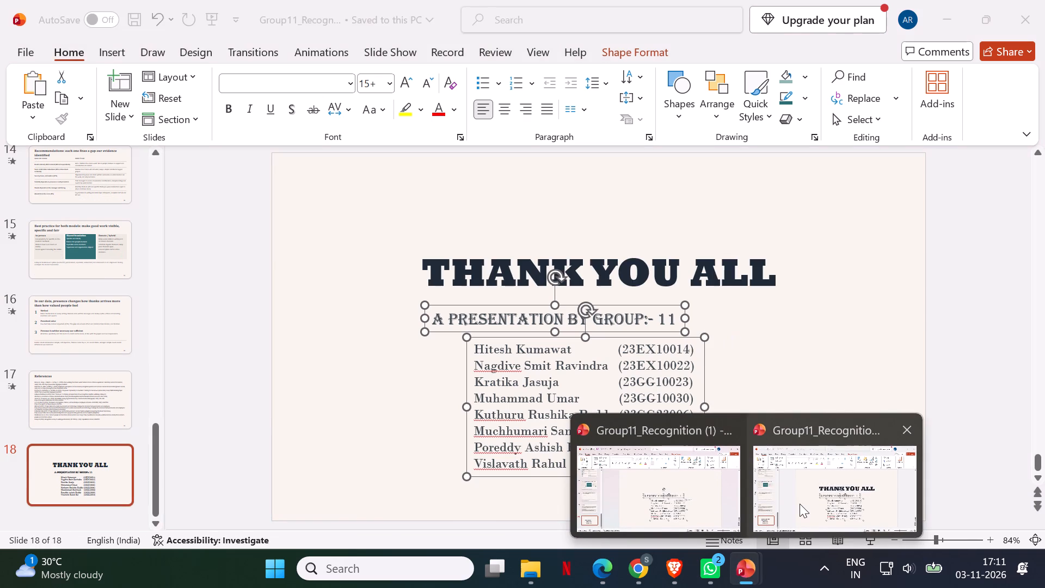
Copy the THANK YOU ALL title text from the Group11_Recognition closing slide and paste it above the group line on slide 20 of Group11_Recognition (1).
left_click(800, 504)
left_click(668, 262)
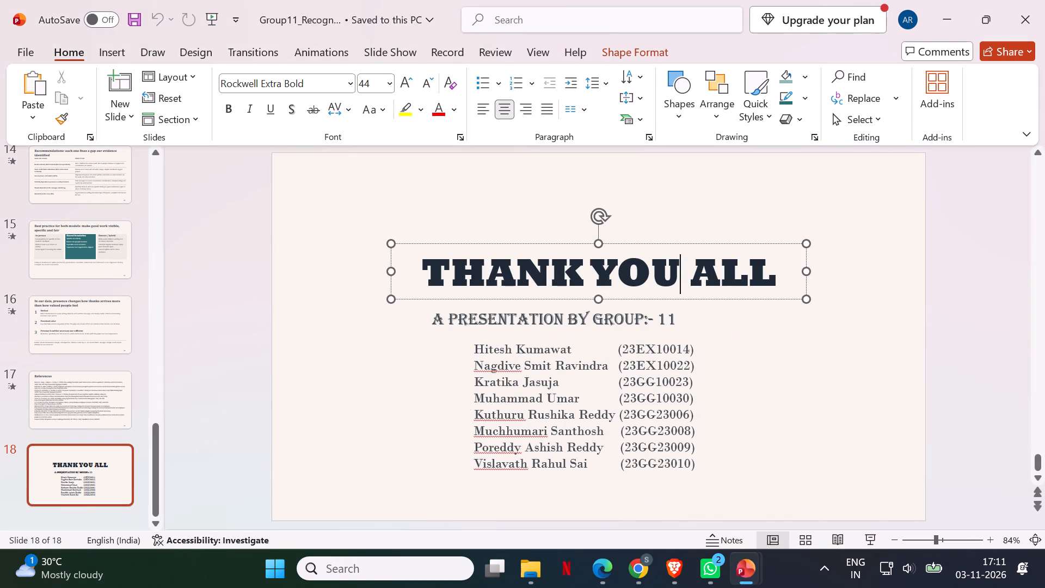
key("ctrl+c")
key("ctrl+c")
triple_click(466, 269)
key("ctrl+c")
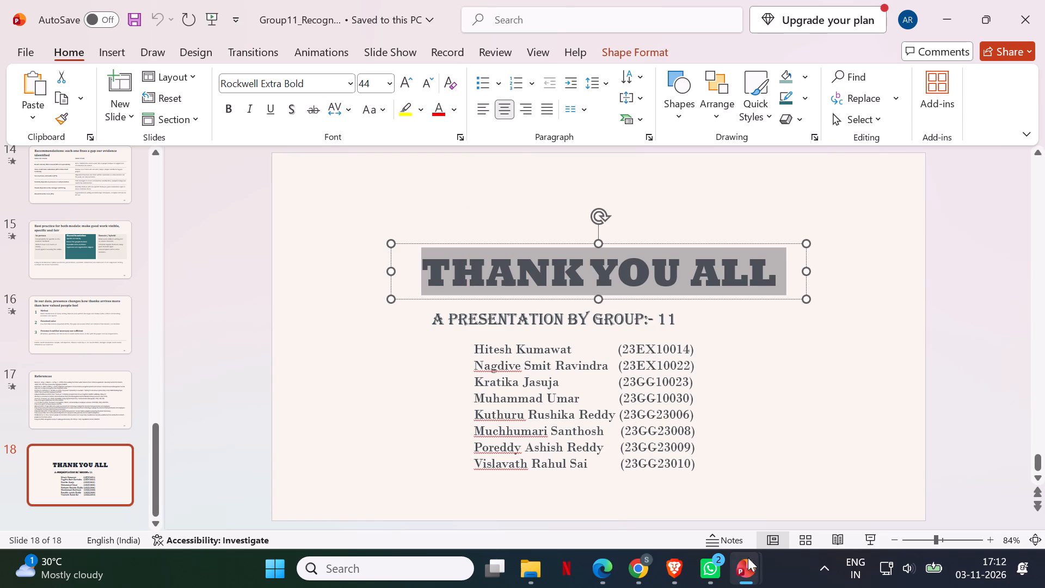
left_click(694, 483)
triple_click(497, 264)
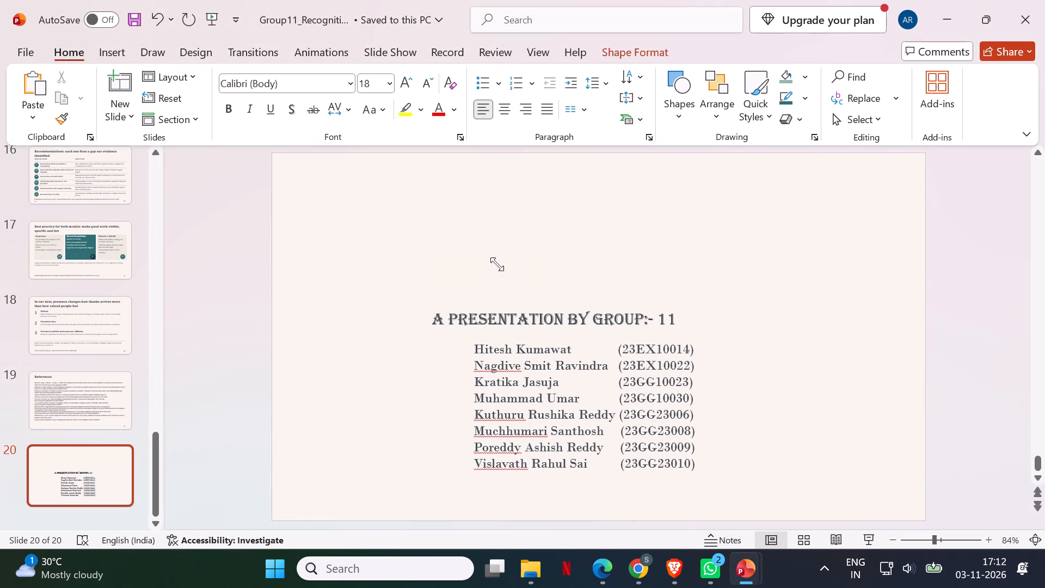
key("ctrl+v")
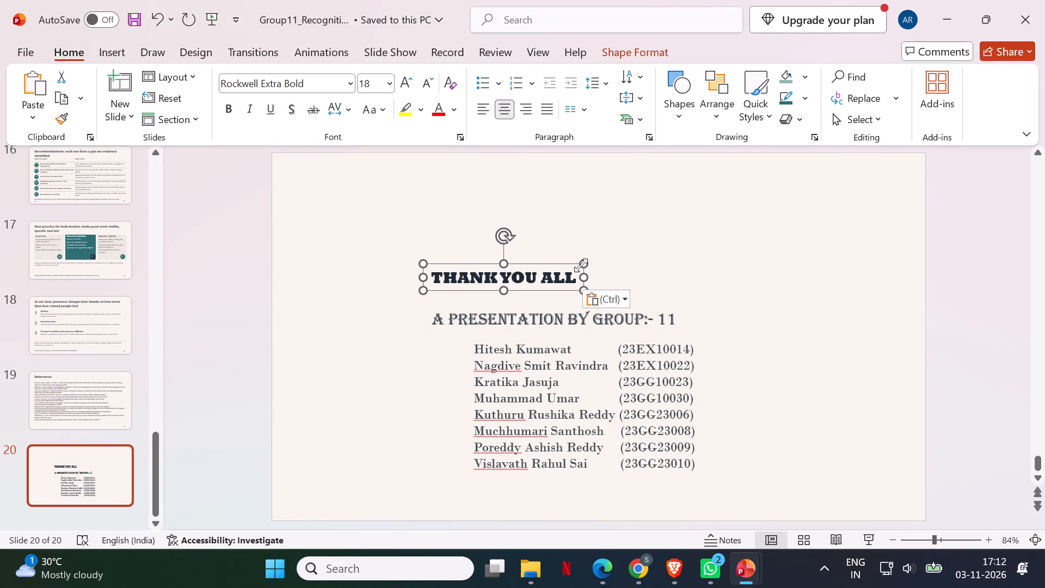
Set the pasted THANK YOU ALL title to font size 44 and widen its text box so it fits on one line.
left_click_drag(582, 262, 680, 266)
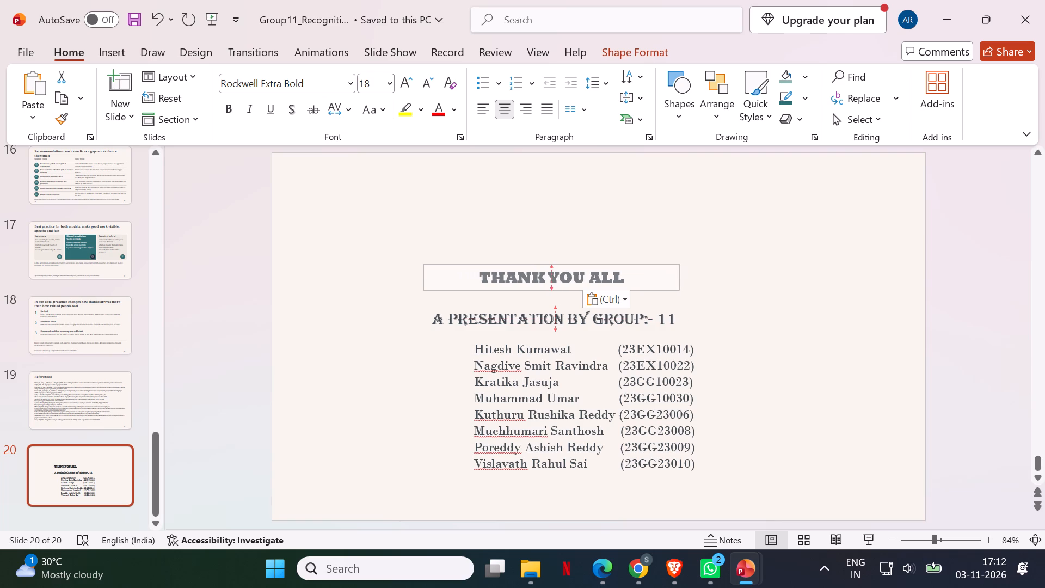
left_click_drag(680, 266, 689, 266)
triple_click(507, 279)
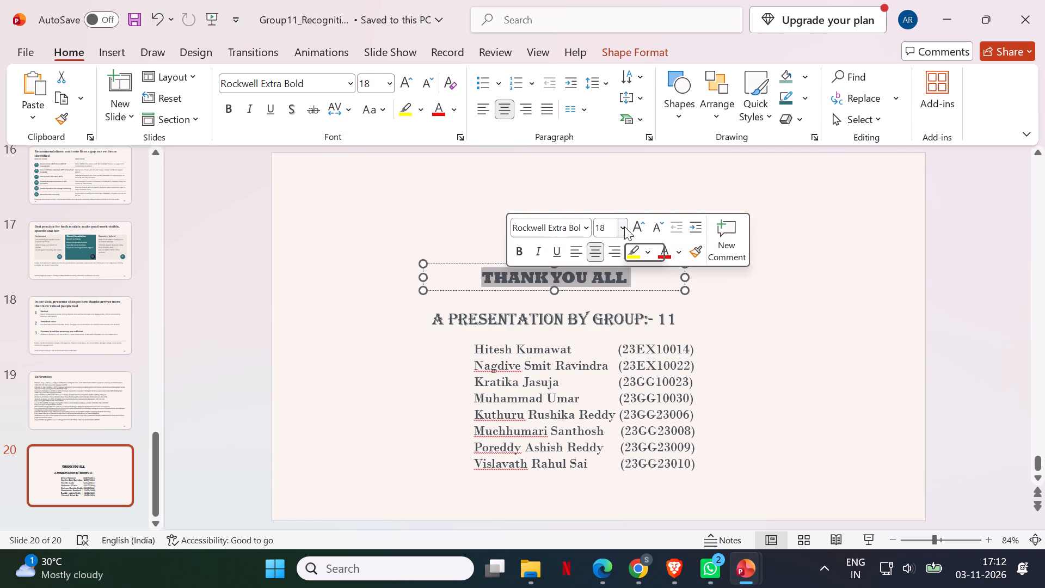
left_click(389, 84)
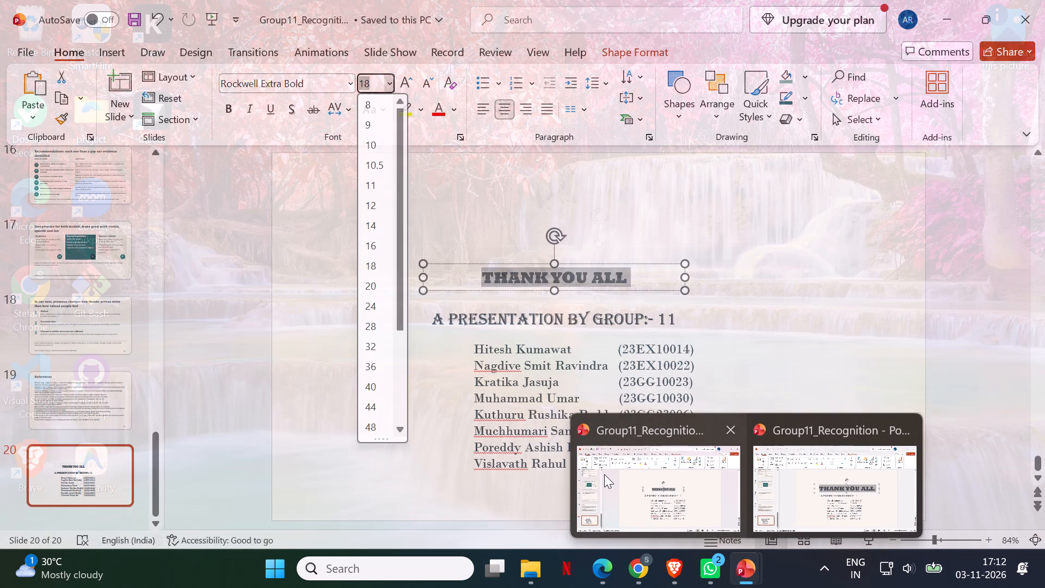
left_click(757, 483)
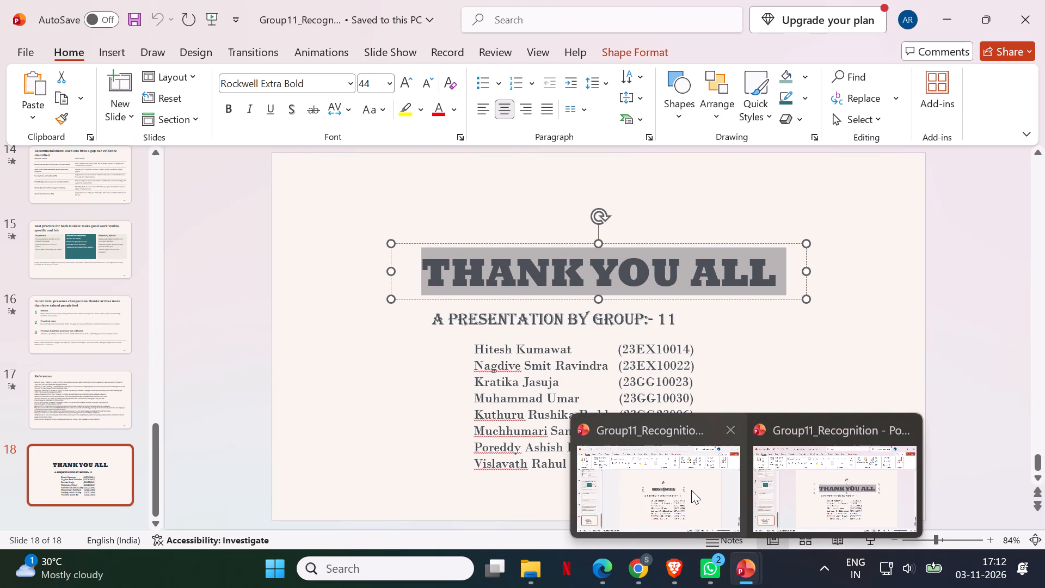
left_click(691, 490)
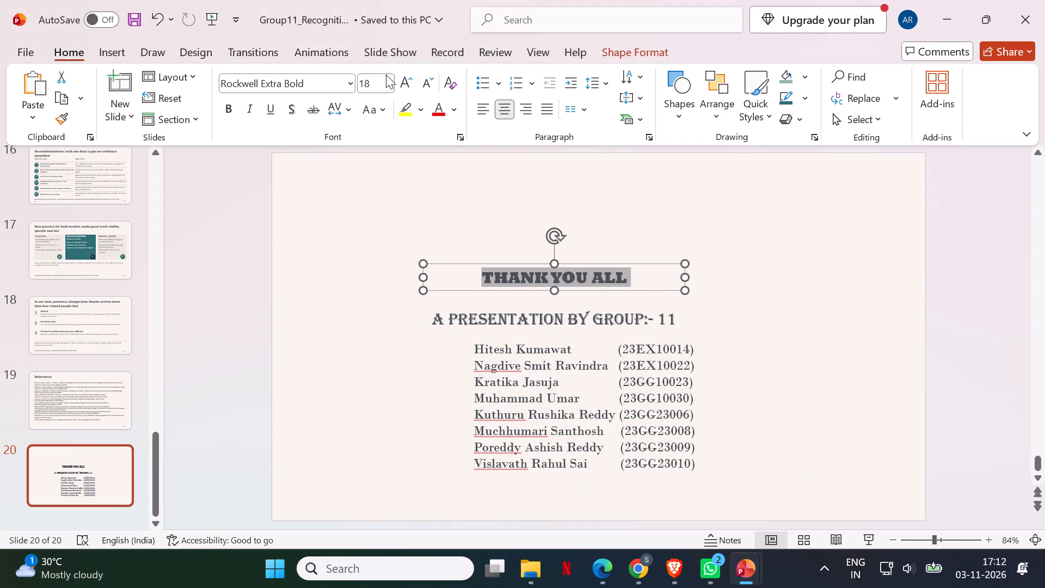
left_click(389, 79)
left_click(376, 400)
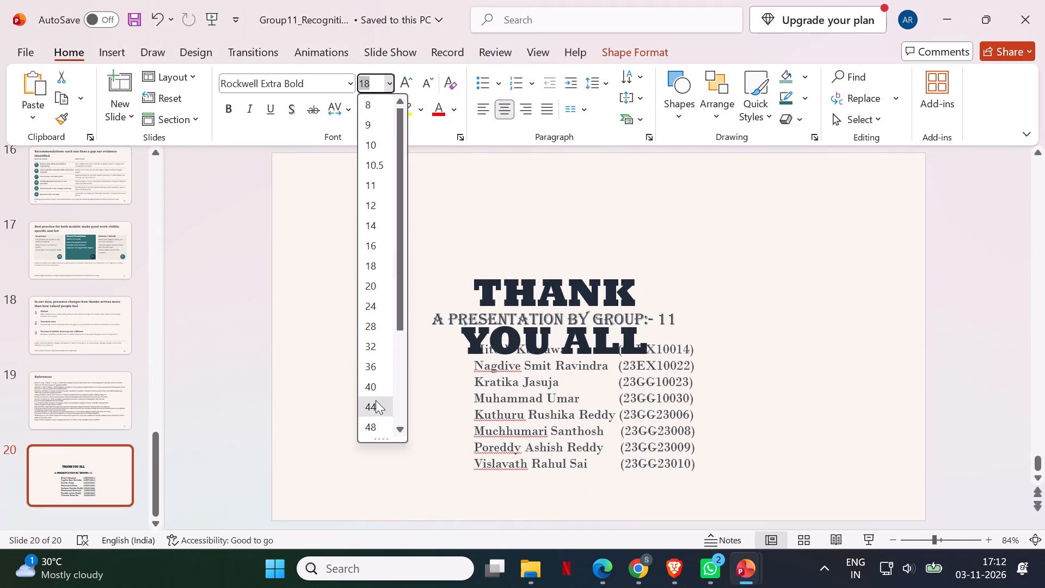
left_click_drag(687, 316, 776, 313)
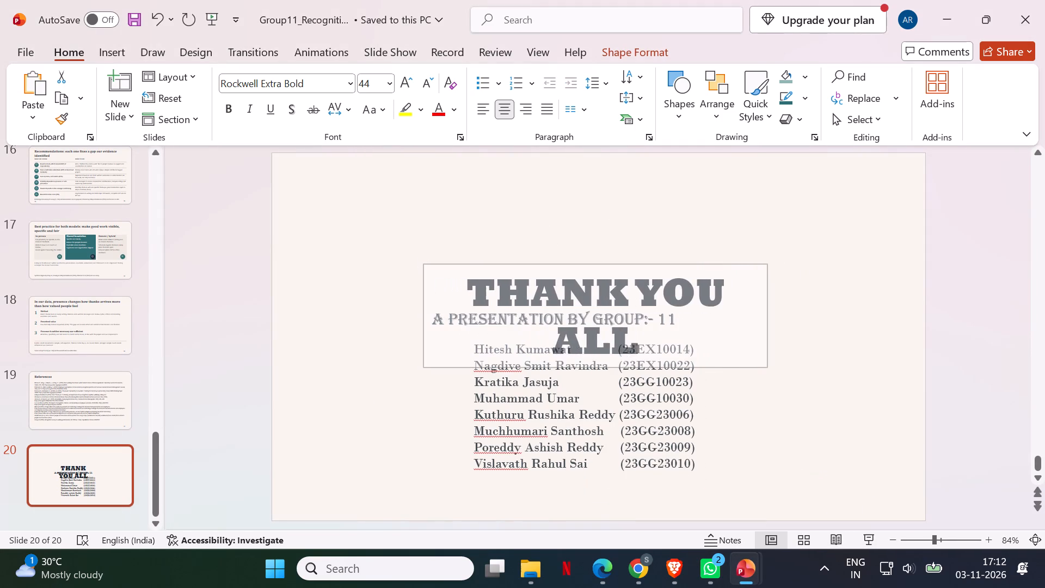
left_click_drag(776, 313, 845, 309)
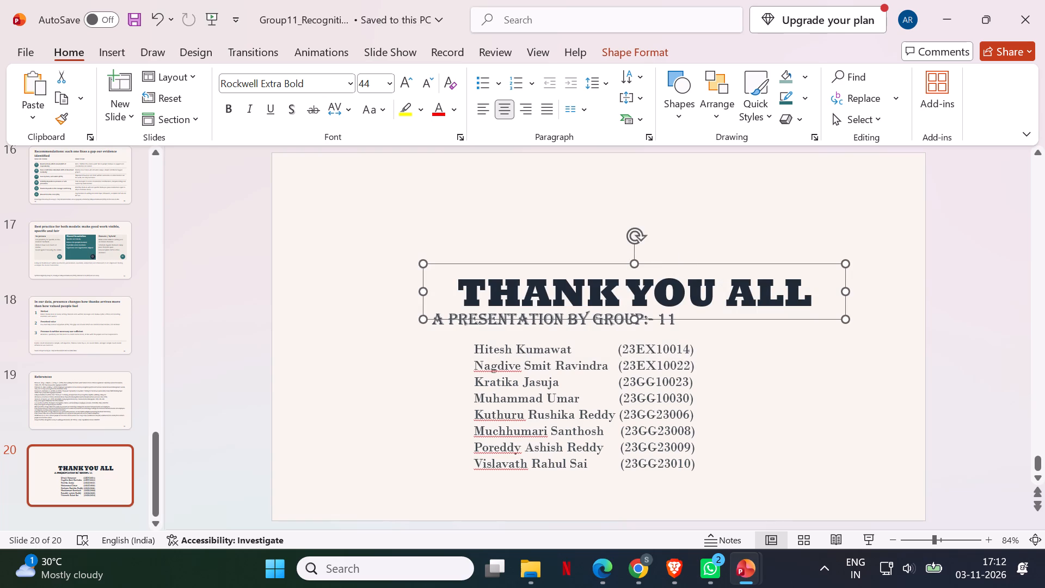
Move the THANK YOU ALL title up clear of the group line and near the slide's horizontal centre.
left_click_drag(610, 264, 572, 261)
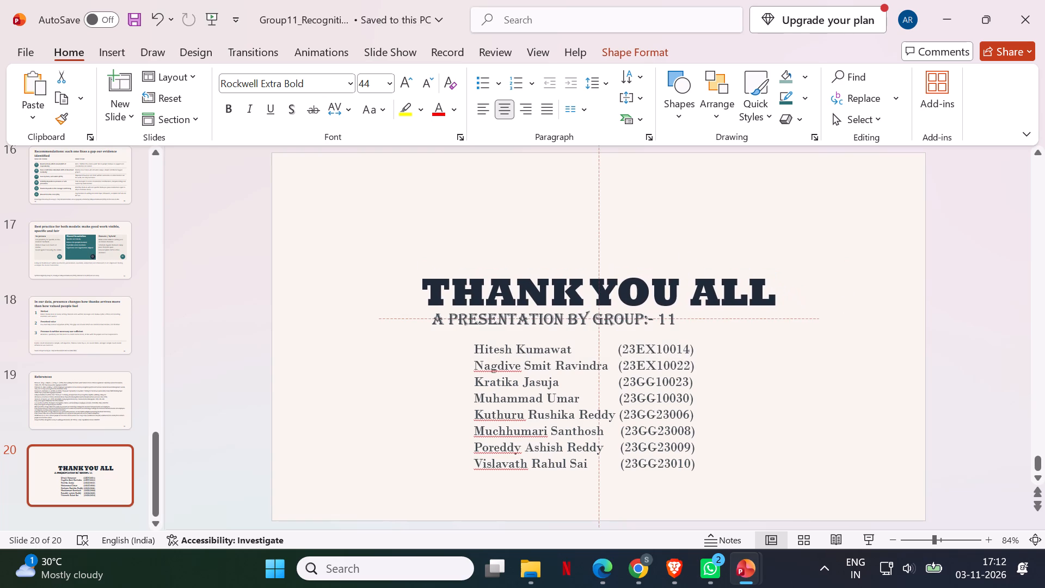
left_click_drag(572, 261, 572, 246)
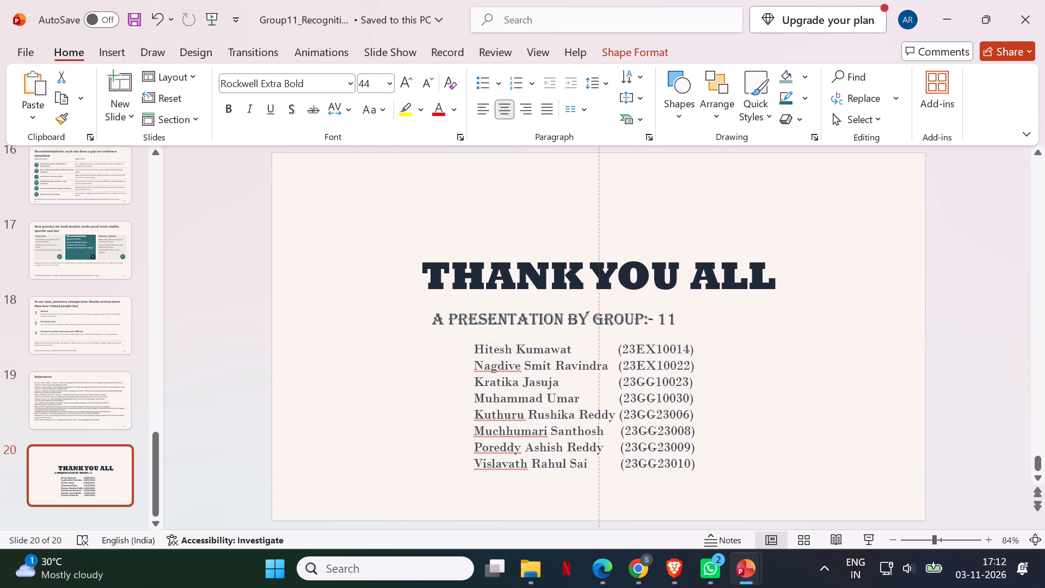
left_click_drag(572, 246, 579, 250)
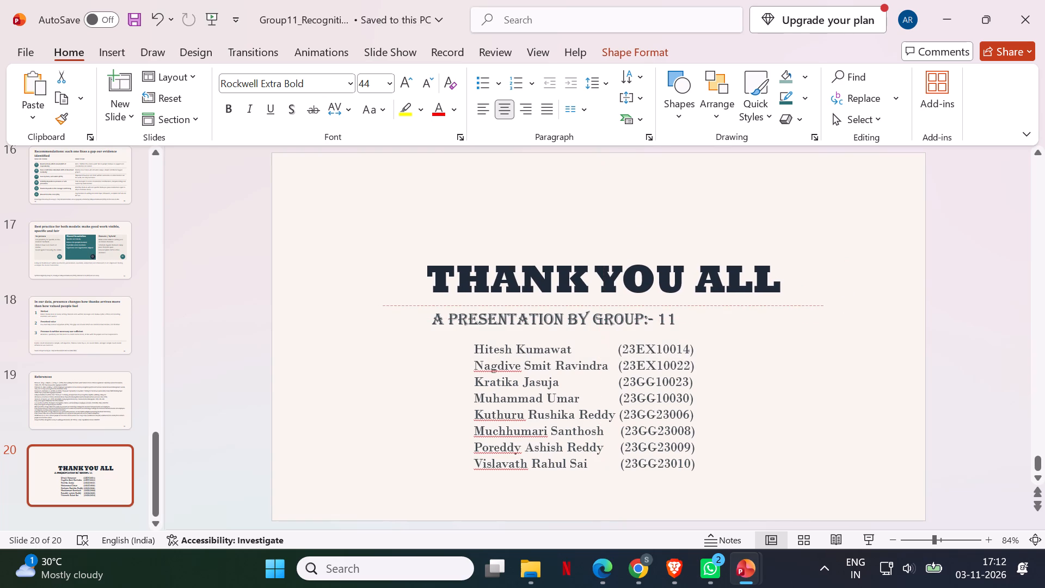
left_click_drag(579, 250, 578, 250)
left_click(245, 277)
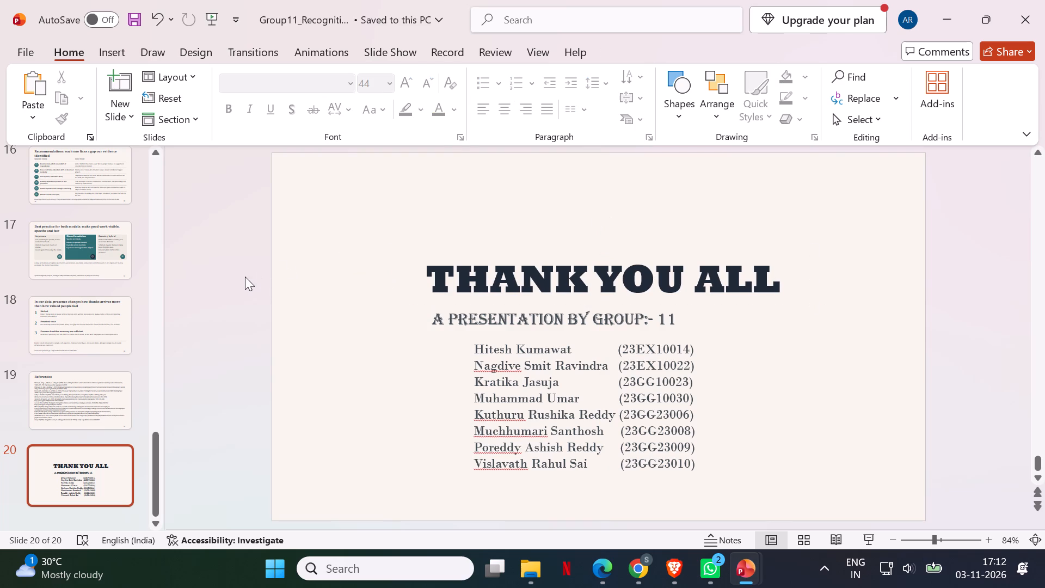
Shift the group line slightly up and to the right beneath the title, comparing its placement with the original thank-you slide.
left_click(456, 323)
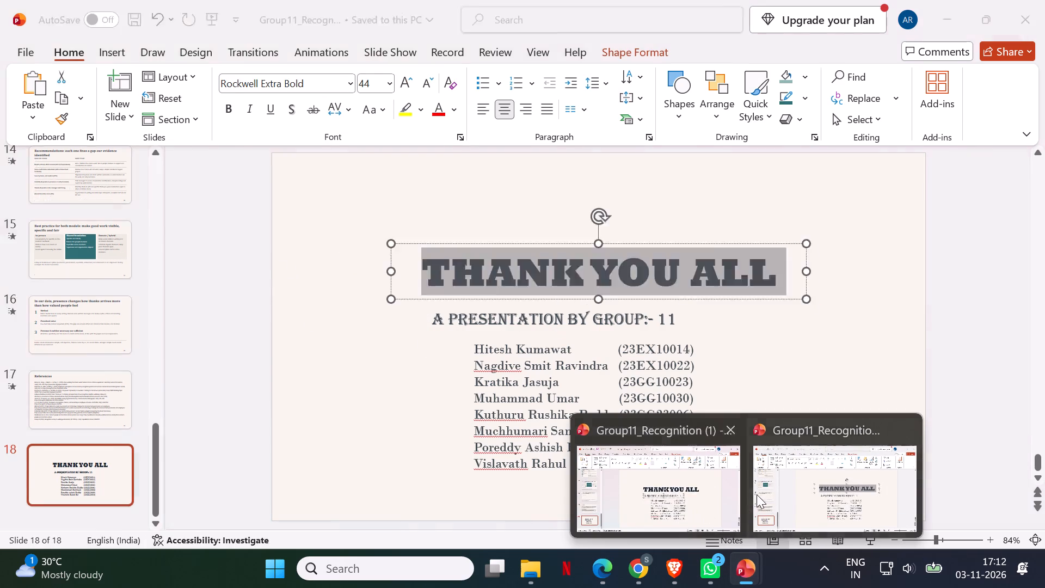
left_click(779, 499)
left_click(783, 365)
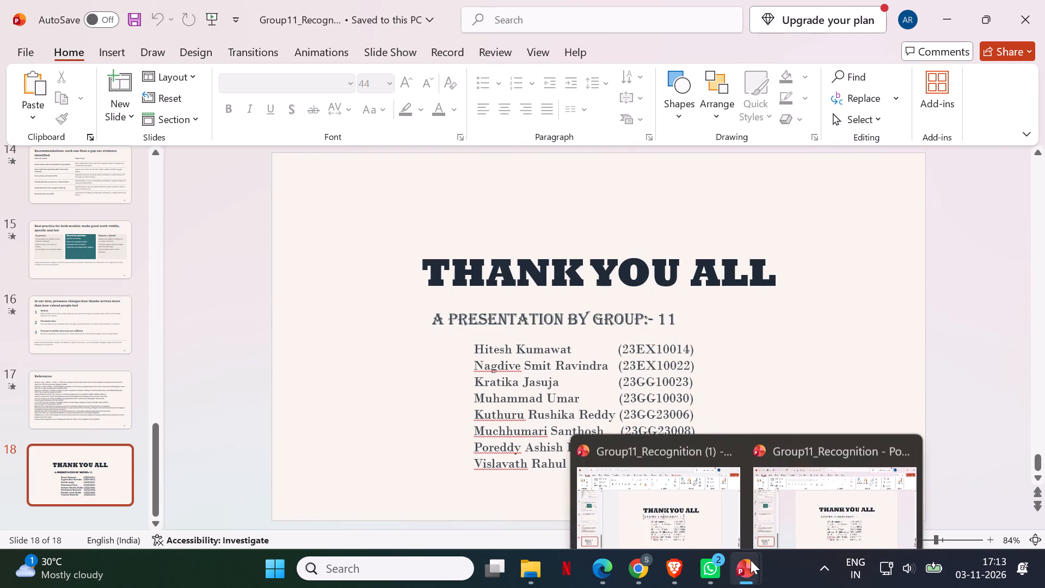
left_click(693, 508)
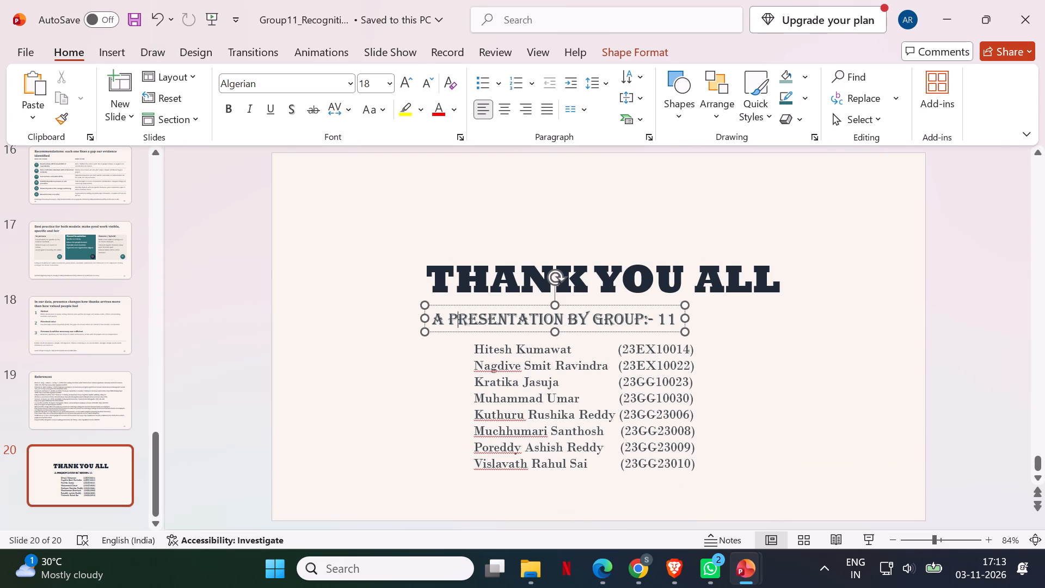
left_click(770, 320)
left_click(546, 319)
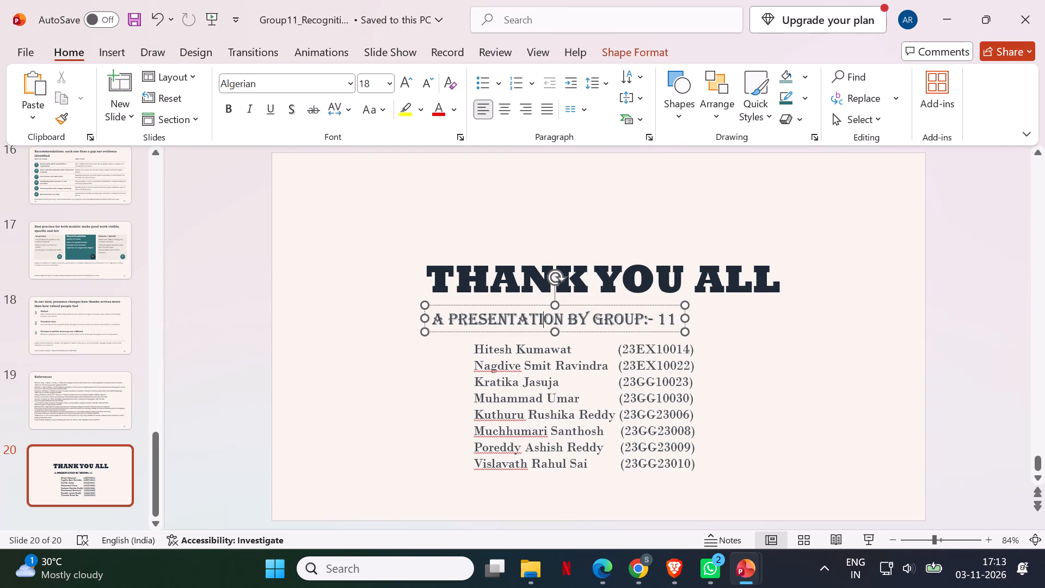
left_click(529, 305)
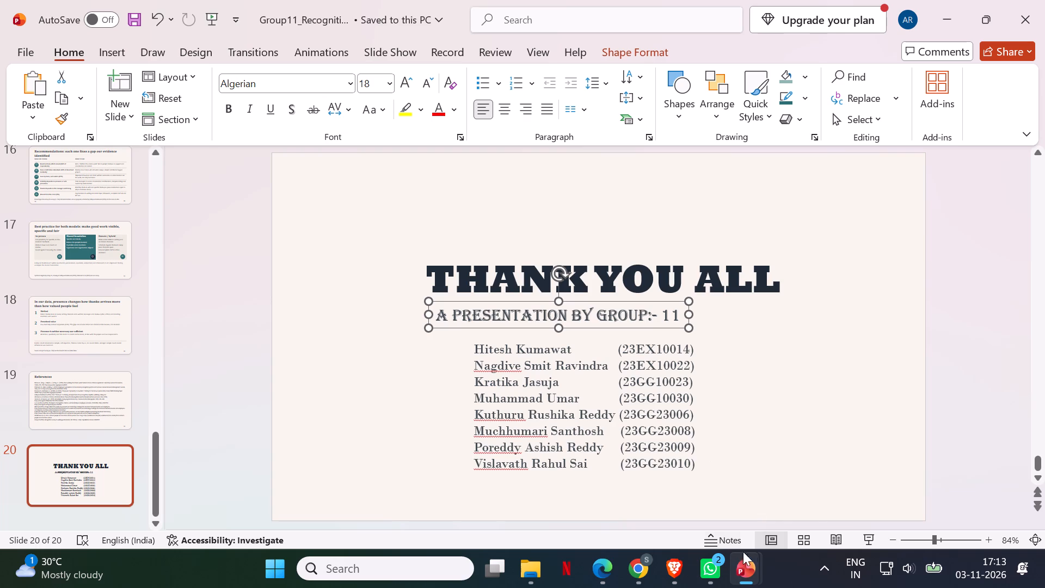
left_click(795, 514)
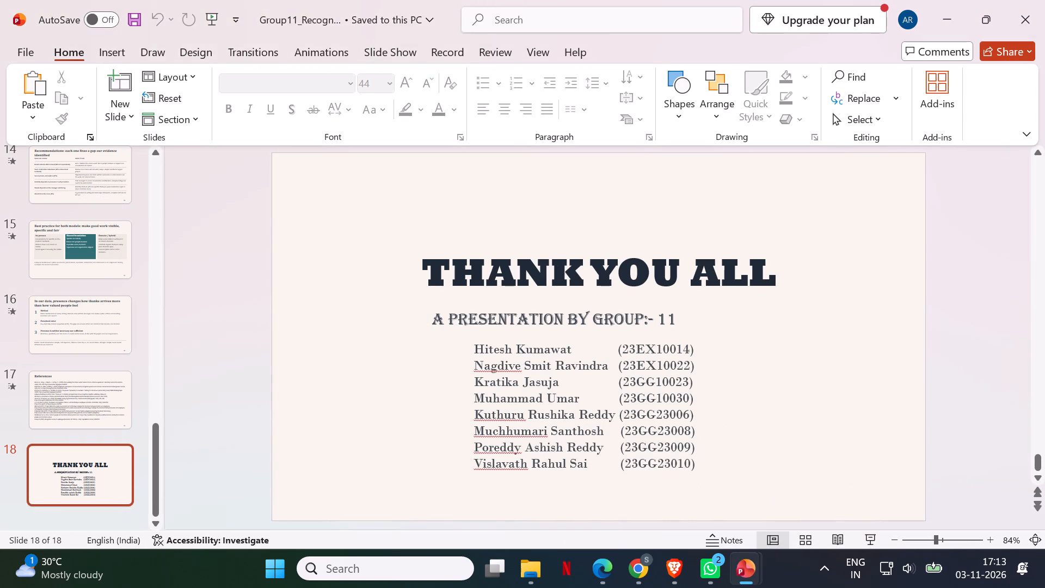
left_click(501, 320)
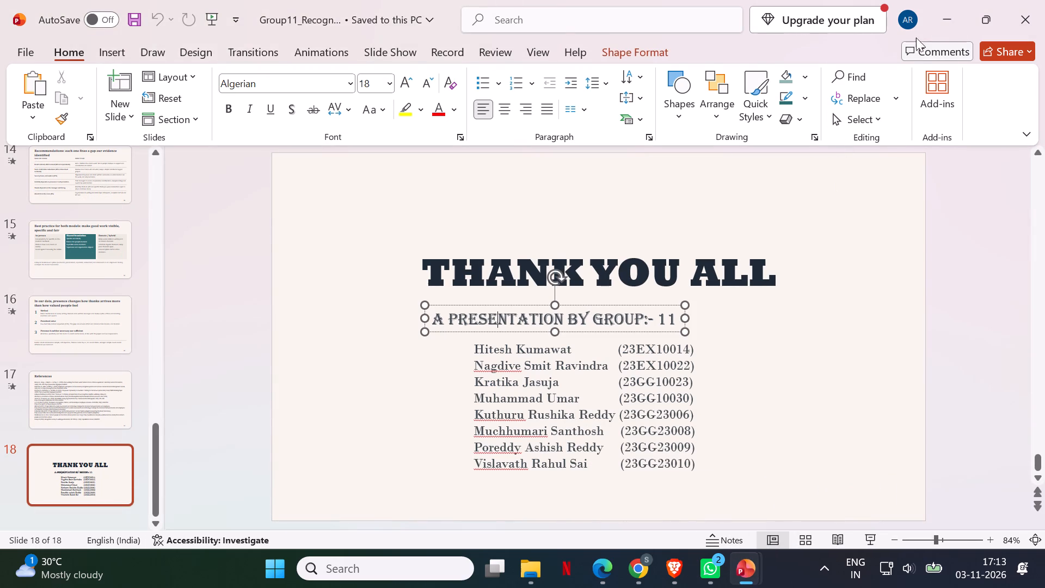
left_click(940, 20)
left_click(499, 311)
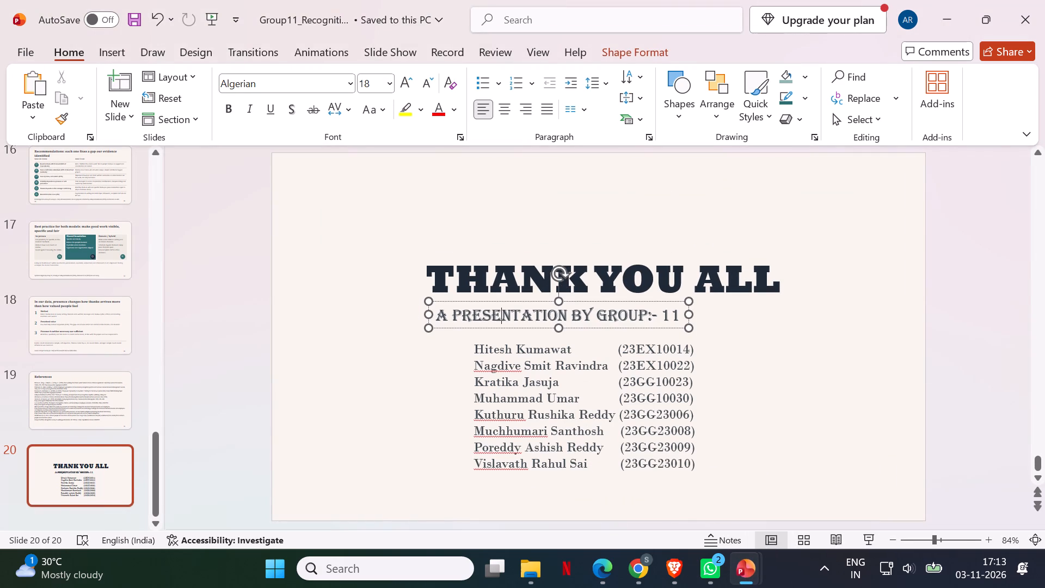
Move the member list slightly to the right so it is centred under the THANK YOU ALL title.
left_click(519, 369)
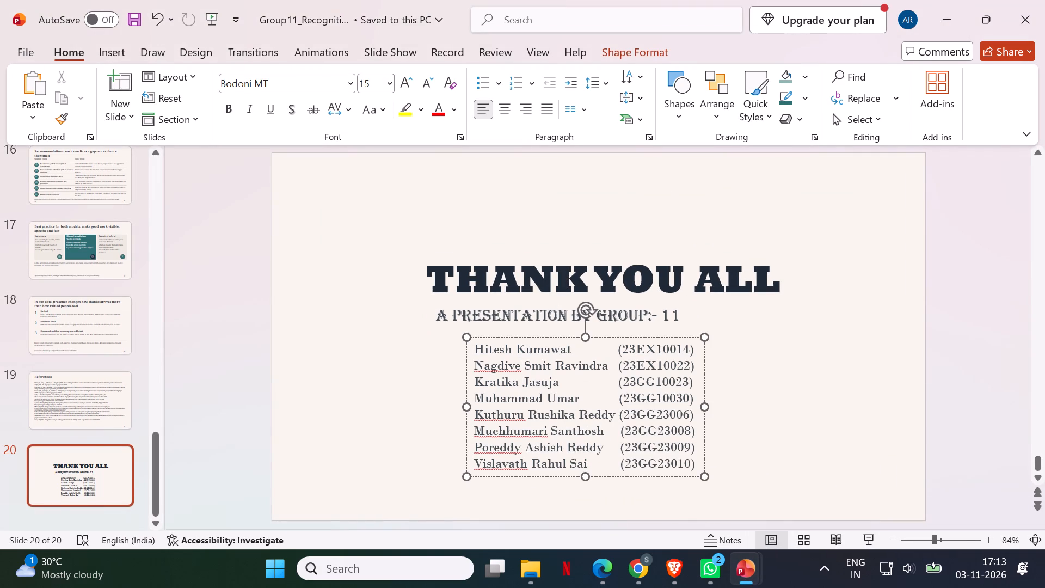
left_click_drag(529, 335, 531, 335)
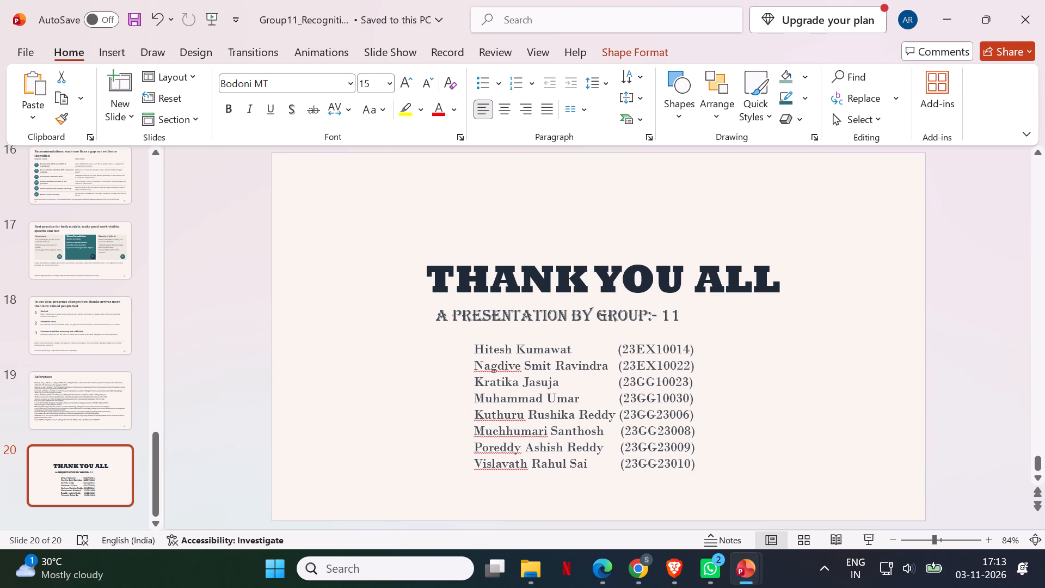
left_click_drag(531, 335, 548, 335)
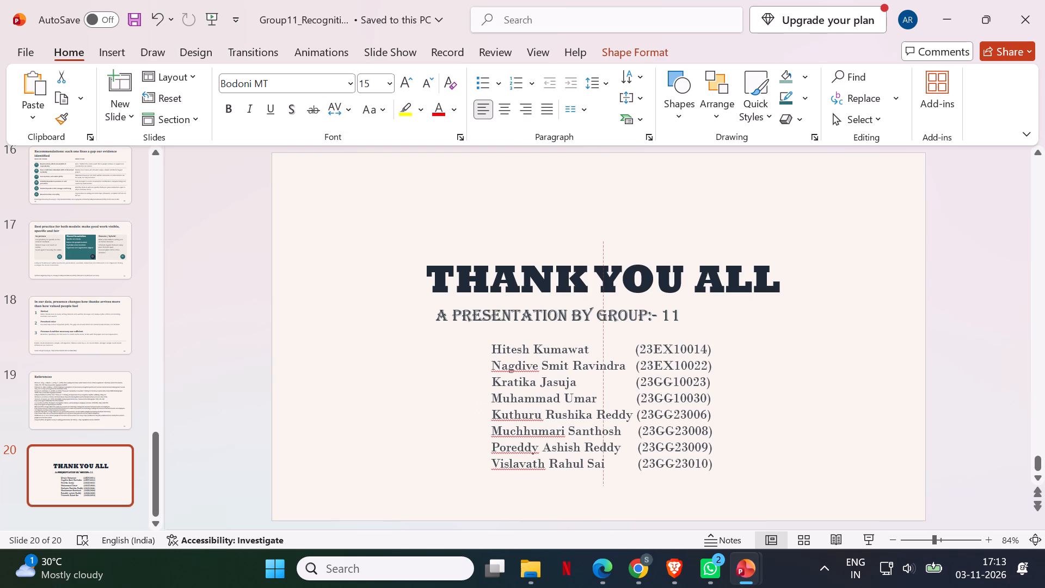
left_click_drag(548, 335, 549, 335)
left_click_drag(549, 335, 550, 335)
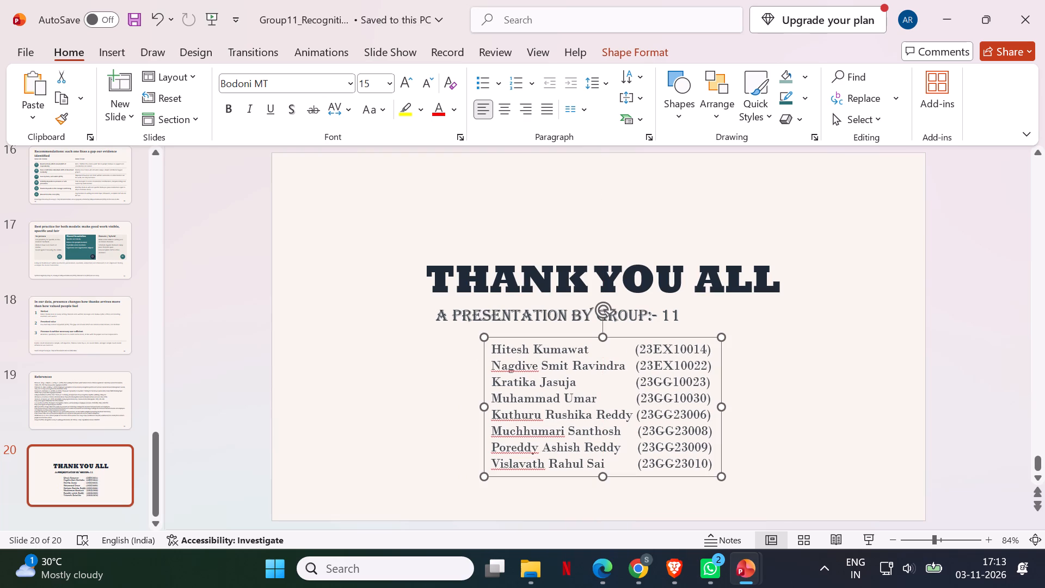
left_click(888, 296)
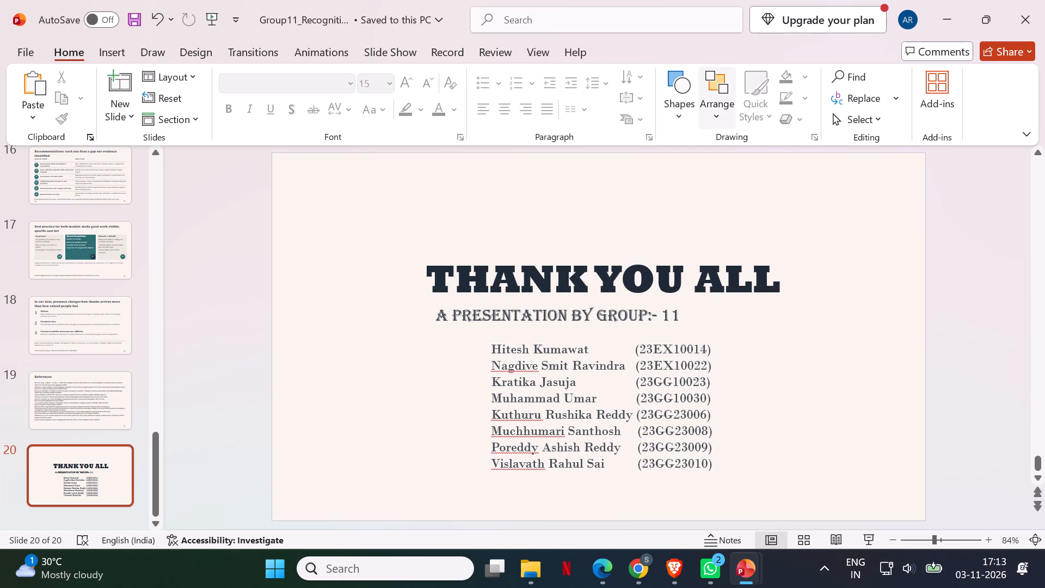
Delete the source note text box beneath the chart on slide 2.
scroll(112, 371, "up", 8)
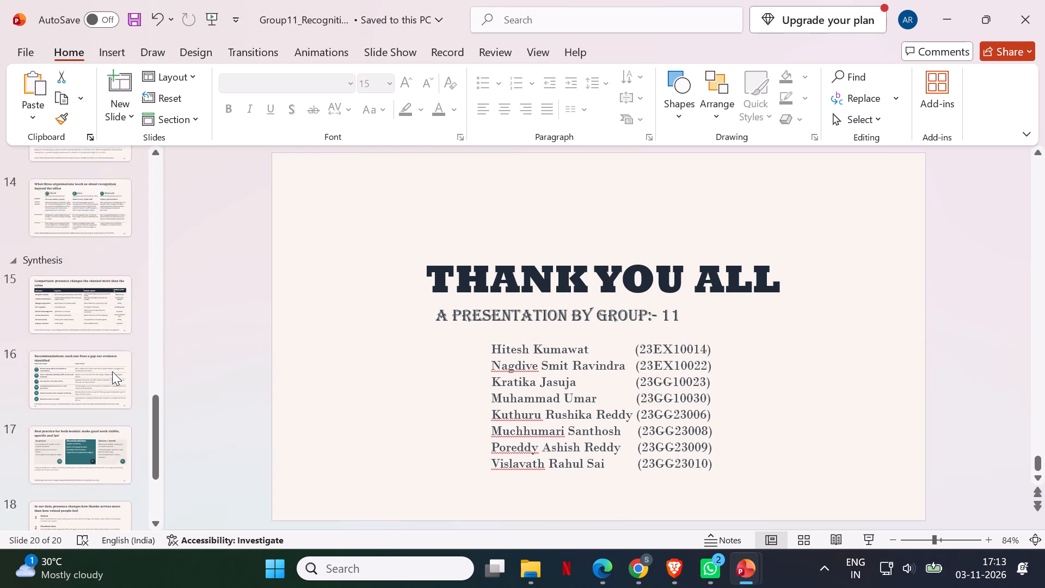
scroll(112, 371, "up", 20)
scroll(112, 371, "down", 9)
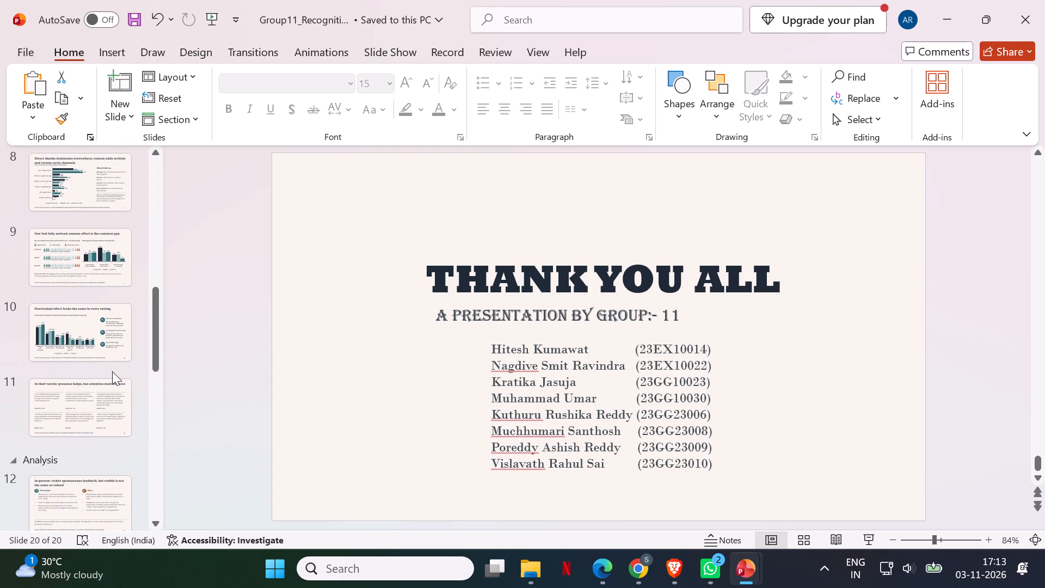
scroll(112, 371, "up", 20)
scroll(112, 371, "up", 5)
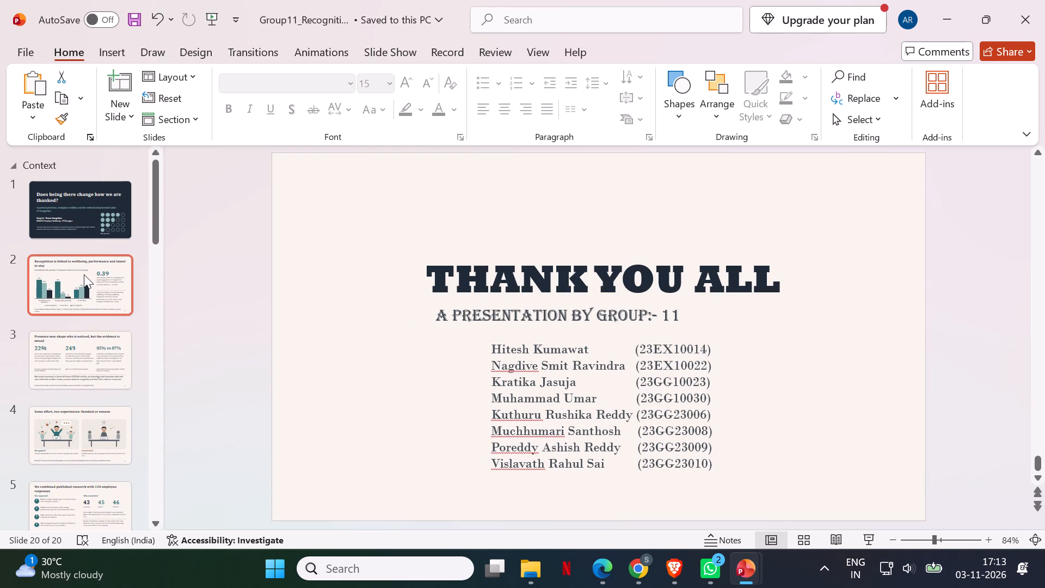
left_click(84, 274)
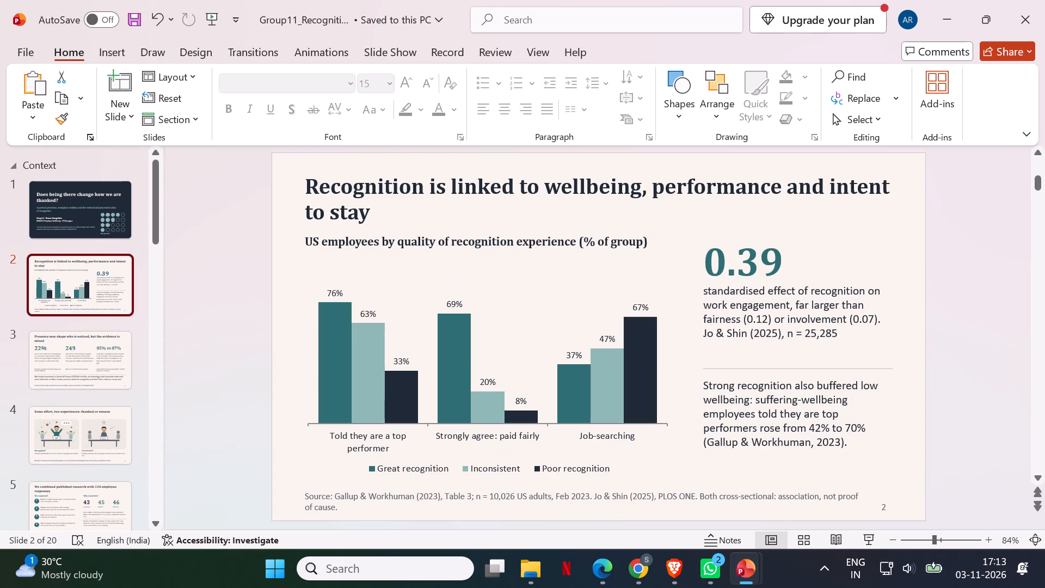
left_click(345, 498)
triple_click(345, 498)
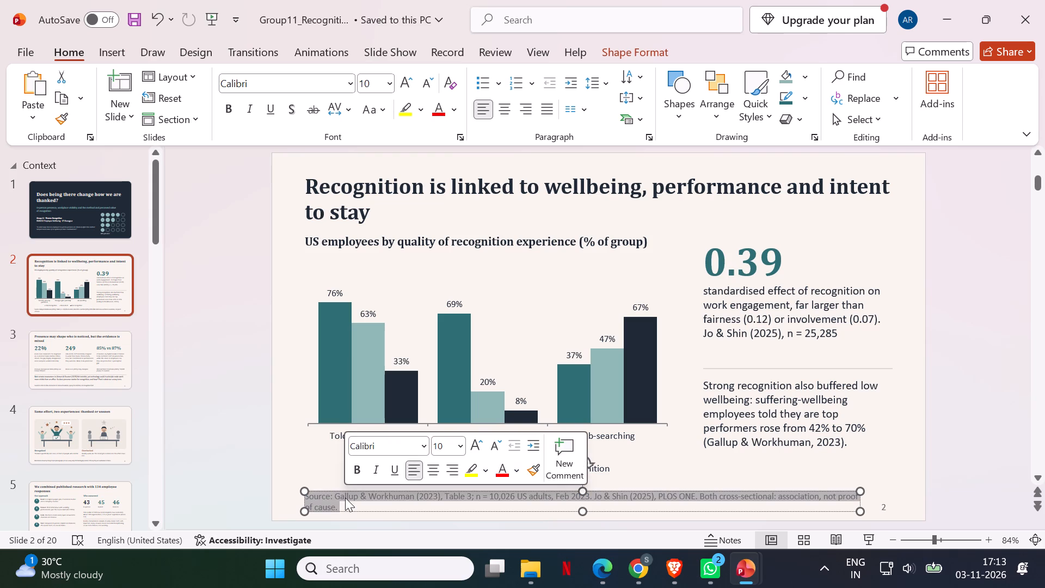
left_click(234, 401)
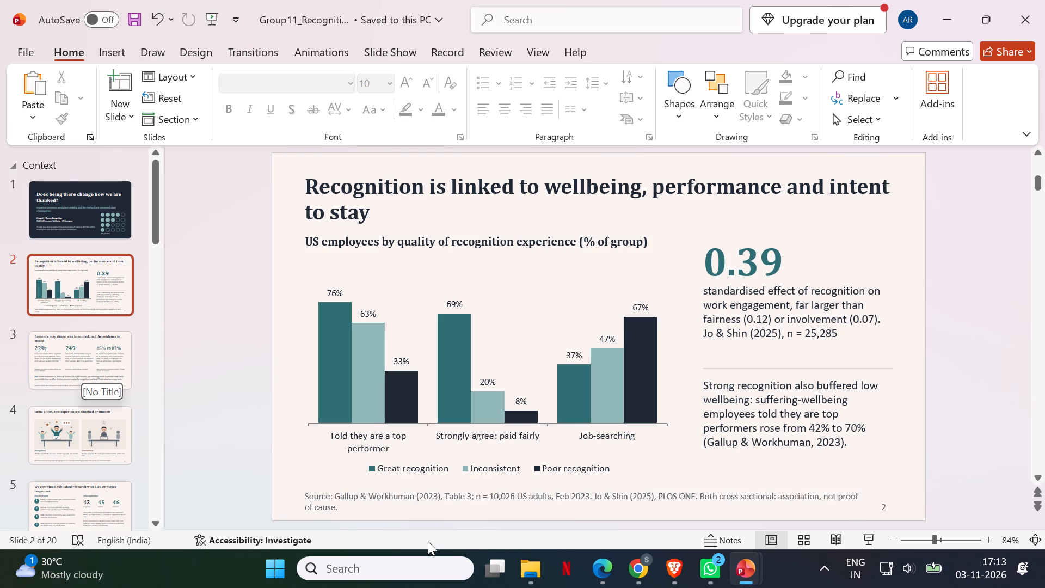
left_click(378, 497)
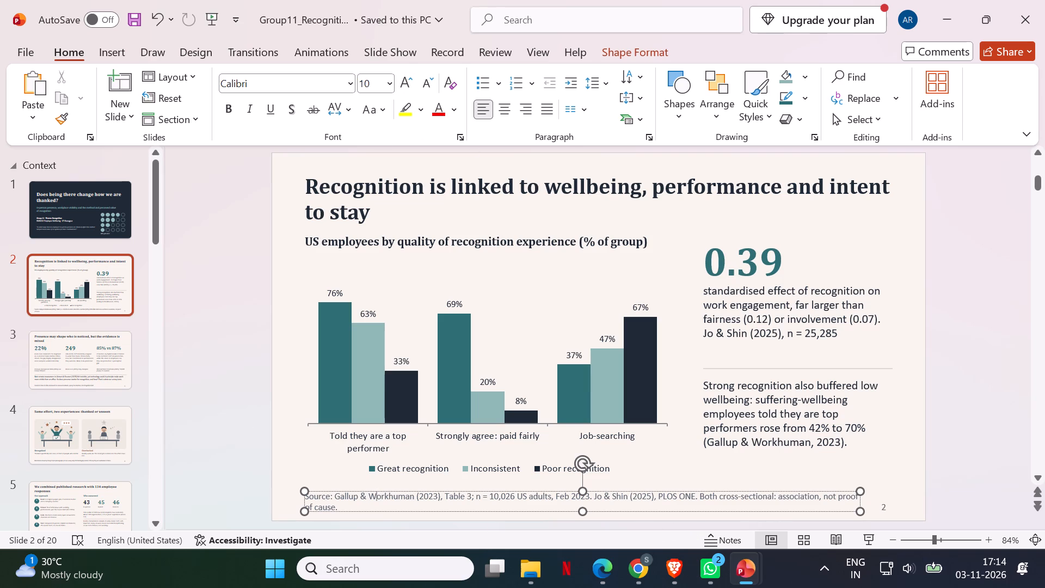
left_click(221, 430)
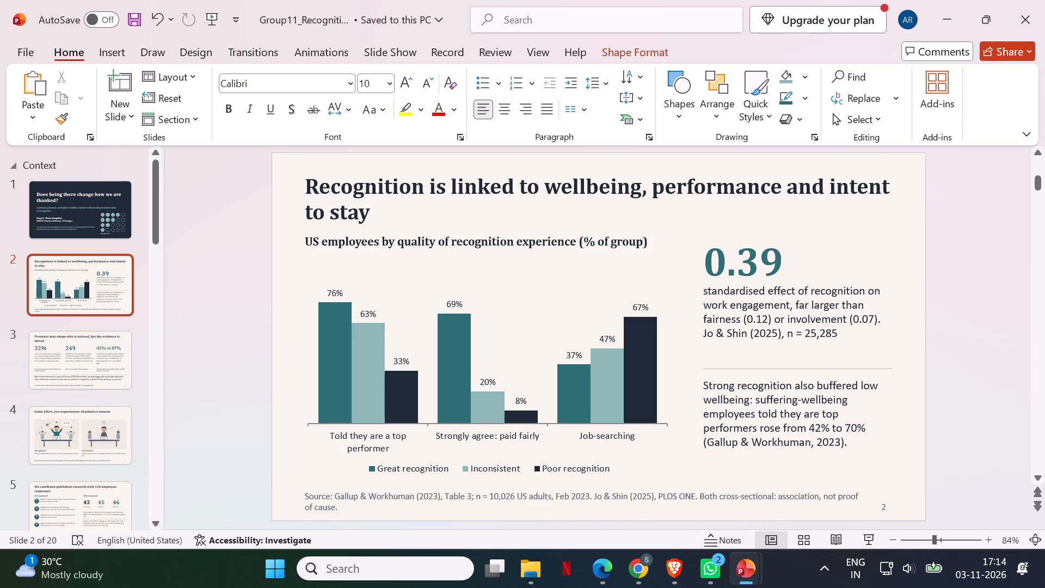
left_click(300, 493)
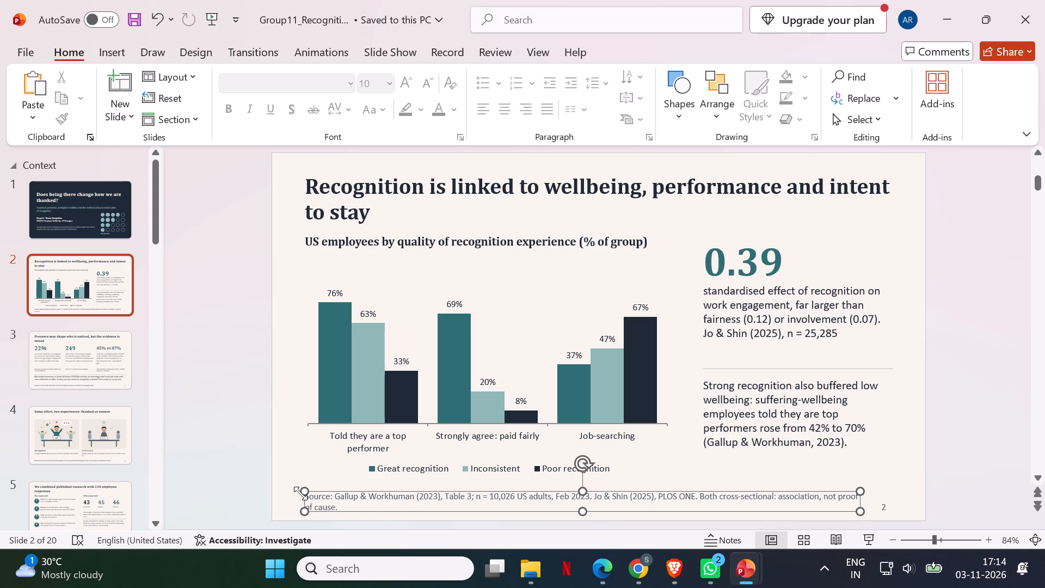
key("Delete")
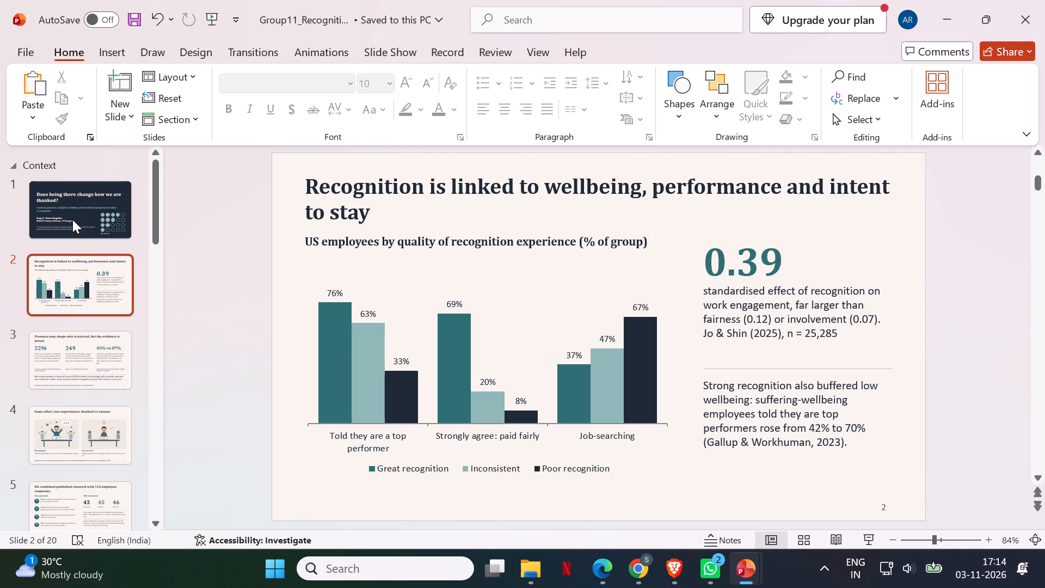
Set the words "Group 11" on the title slide to font size 24.
left_click(72, 219)
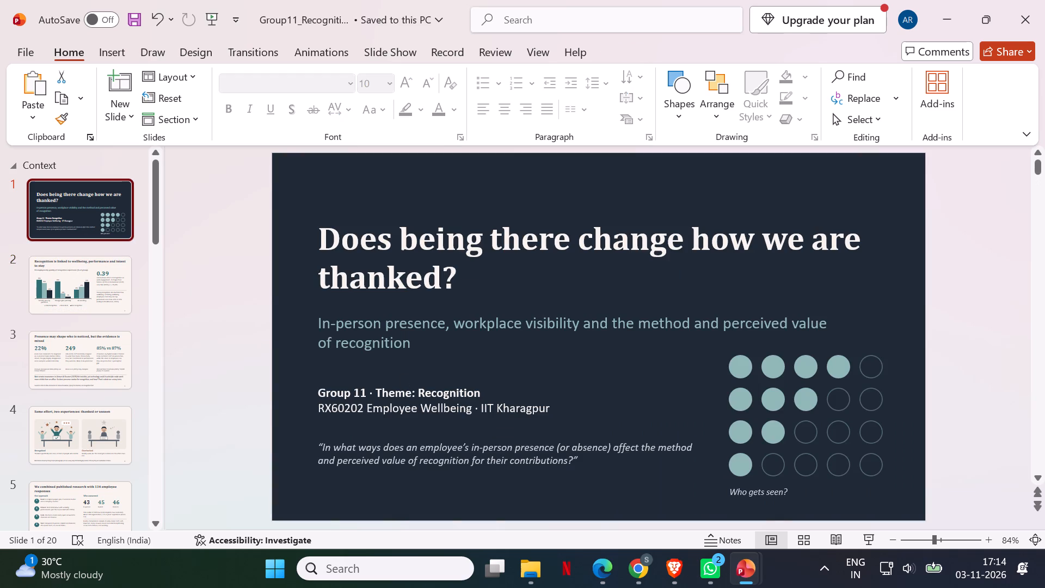
left_click_drag(318, 390, 366, 390)
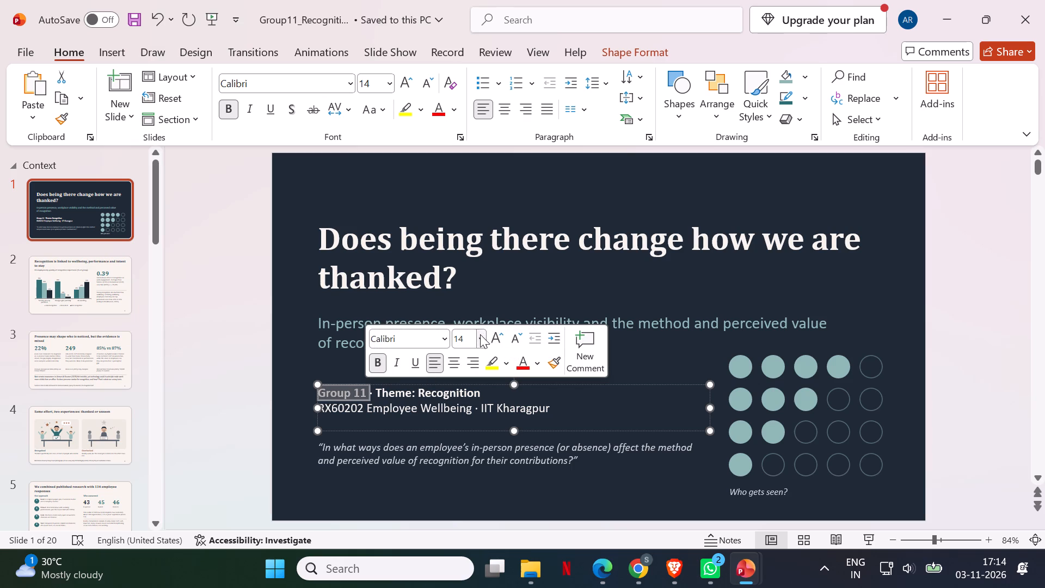
left_click(481, 336)
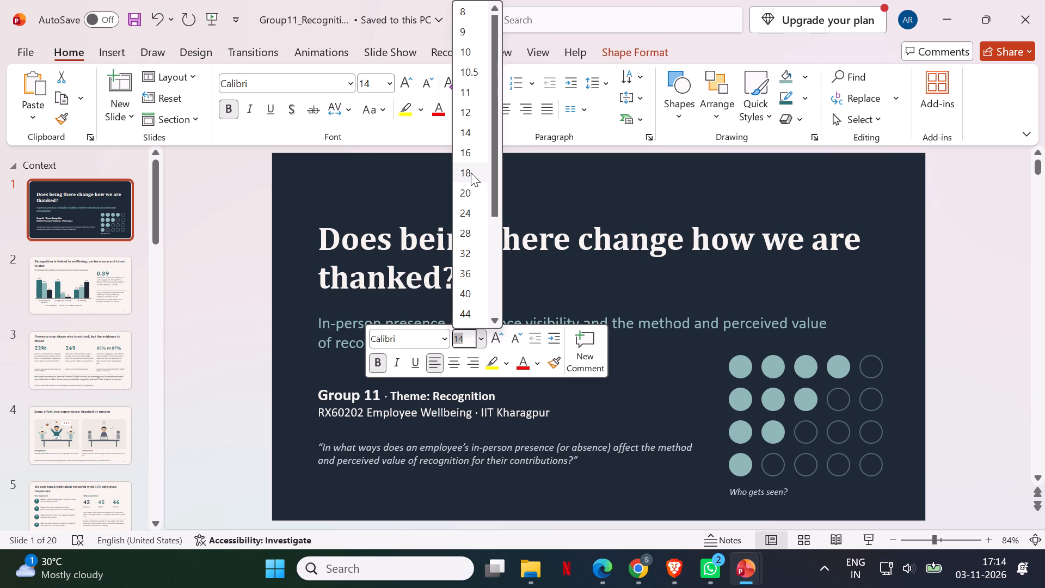
left_click(468, 206)
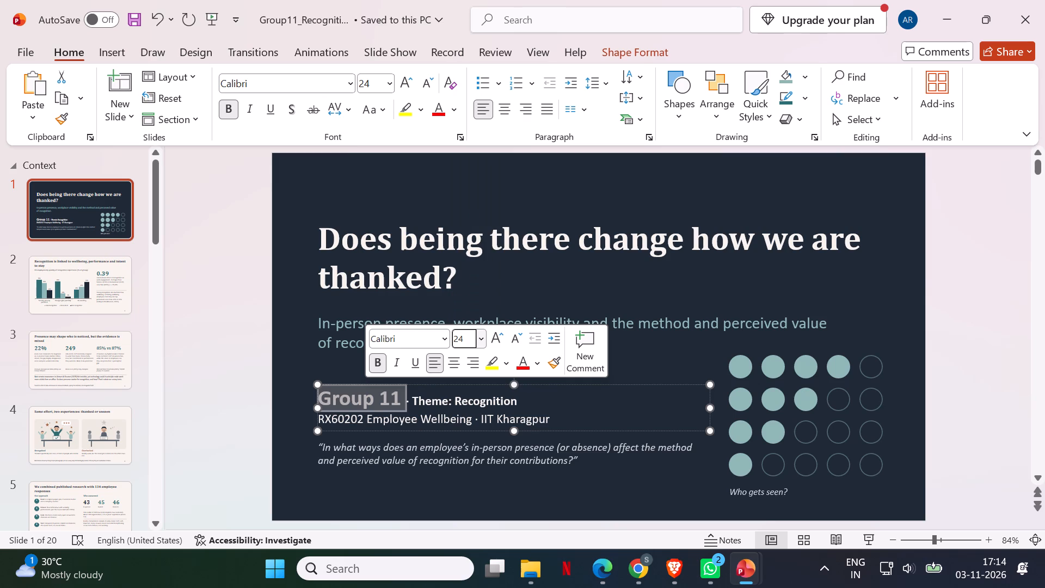
left_click(252, 349)
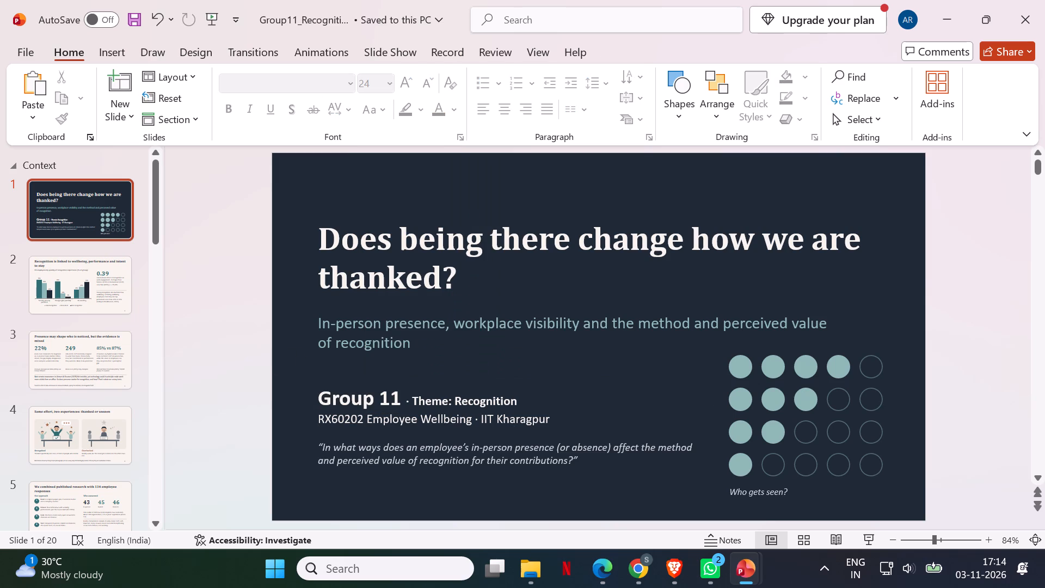
Colour the number 11 in the title slide's group line with the standard gold colour.
left_click(382, 399)
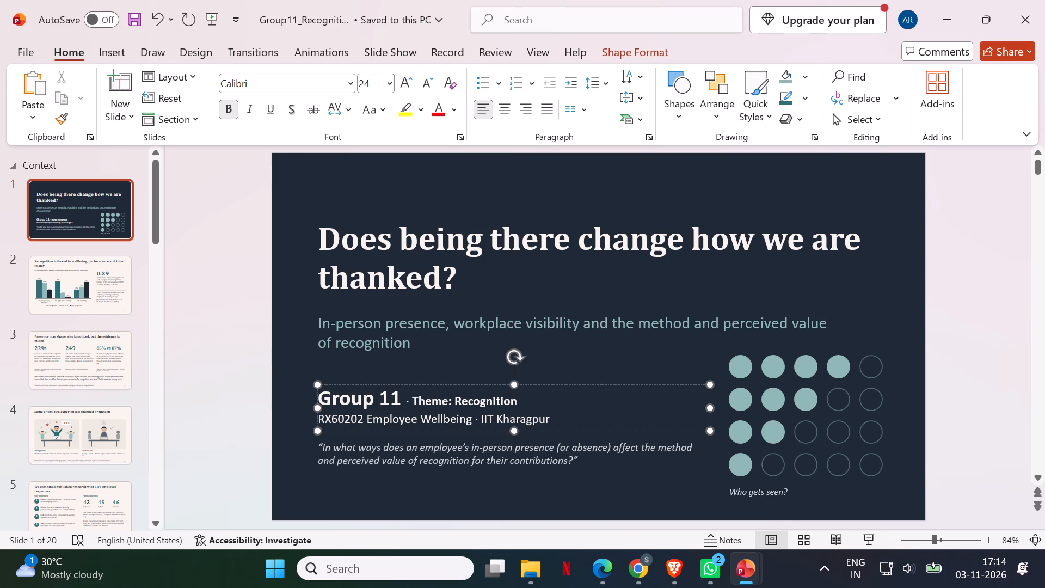
key("shift+Right")
key("shift+Right")
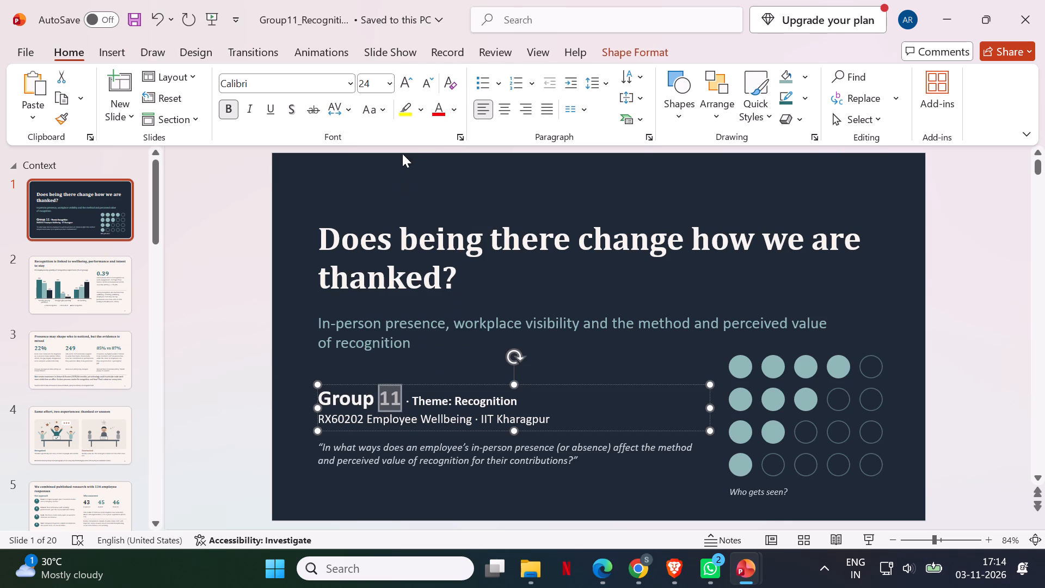
left_click(453, 109)
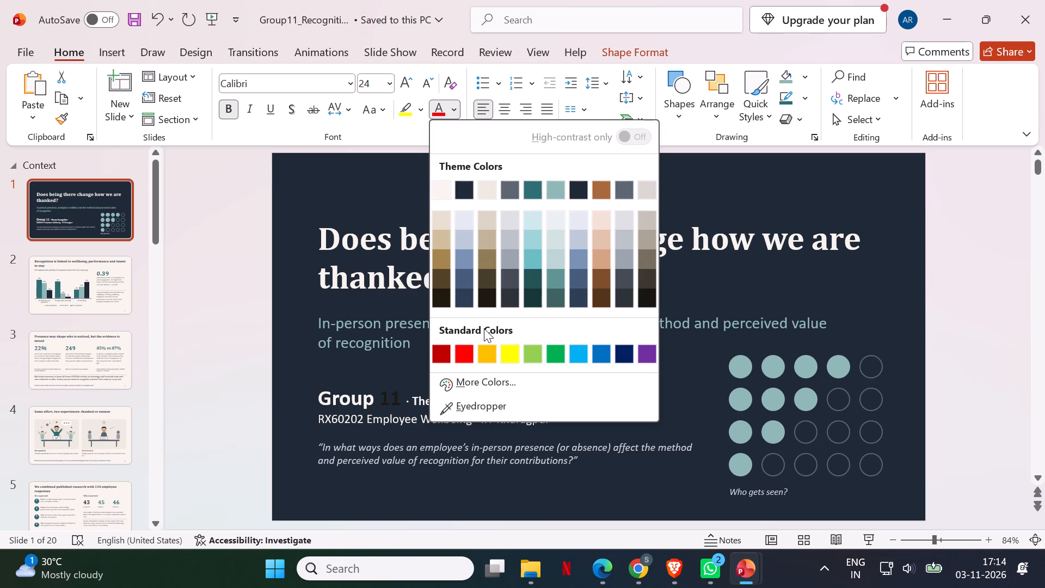
left_click(484, 349)
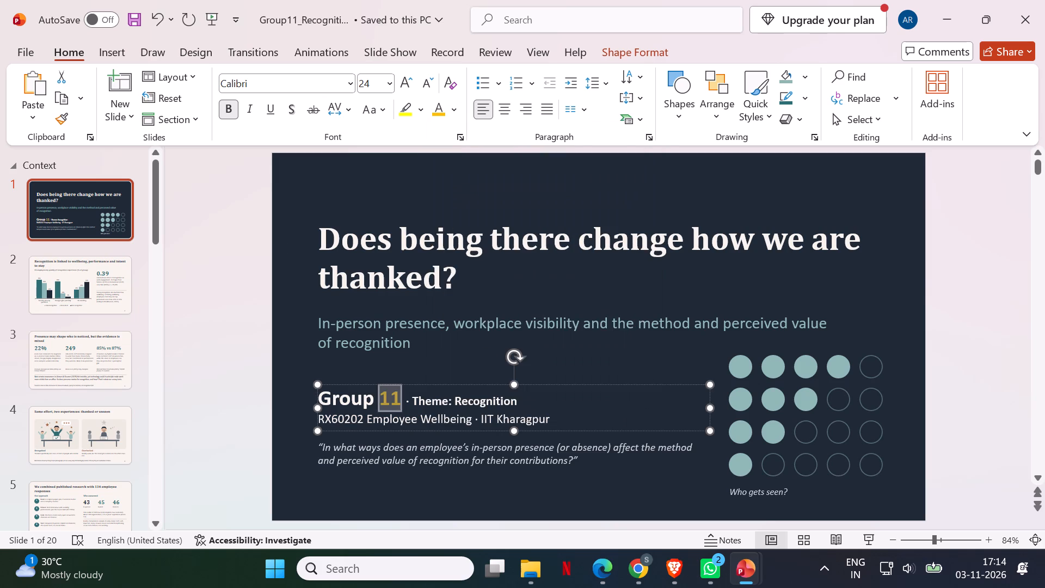
left_click(256, 235)
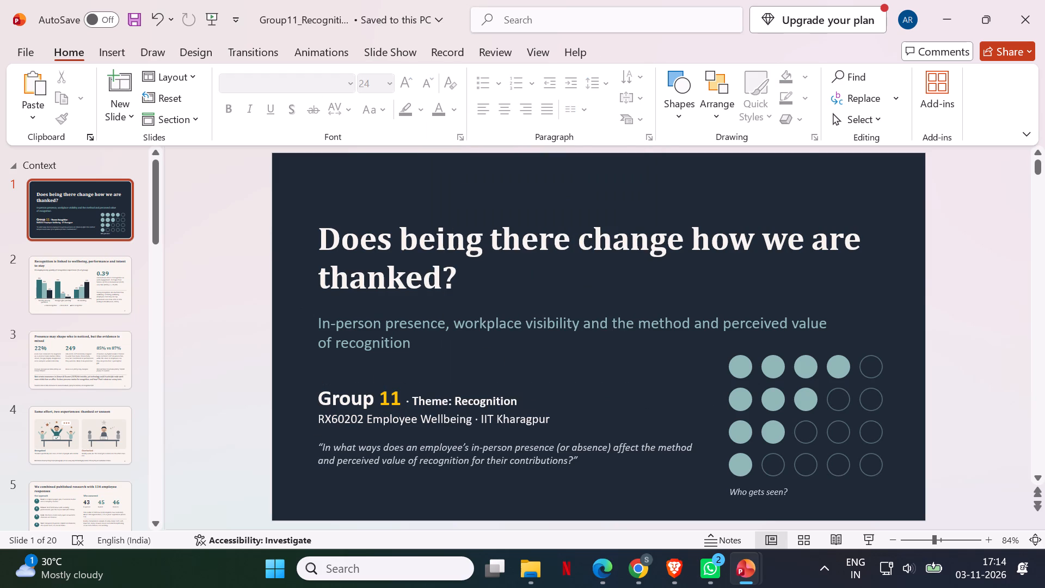
Remove "IIT Kharagpur" and its separator dot from the course line, leaving "RX60202 Employee Wellbeing".
left_click_drag(481, 421, 542, 421)
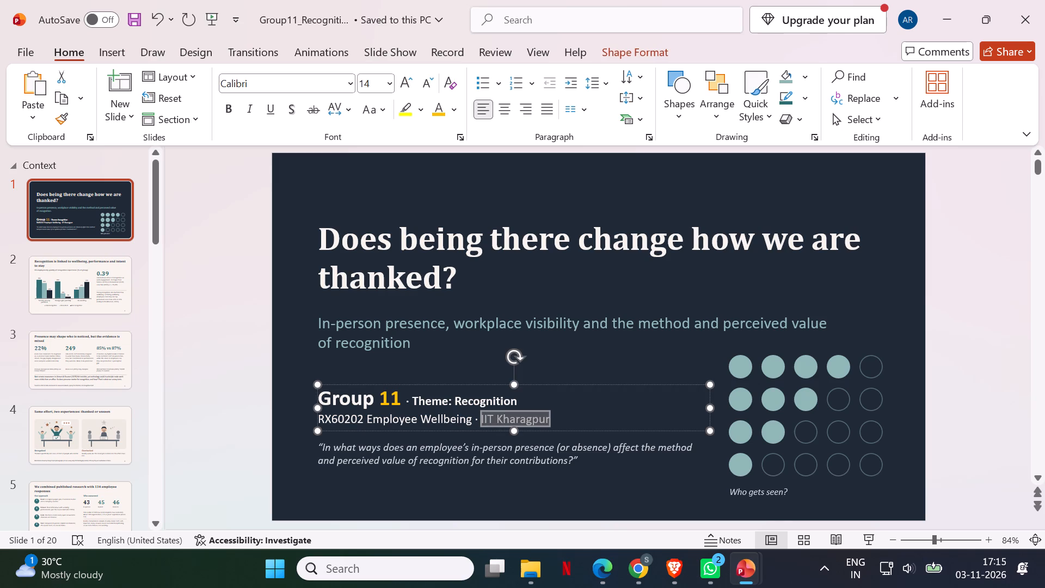
left_click_drag(542, 421, 550, 421)
key("BackSpace")
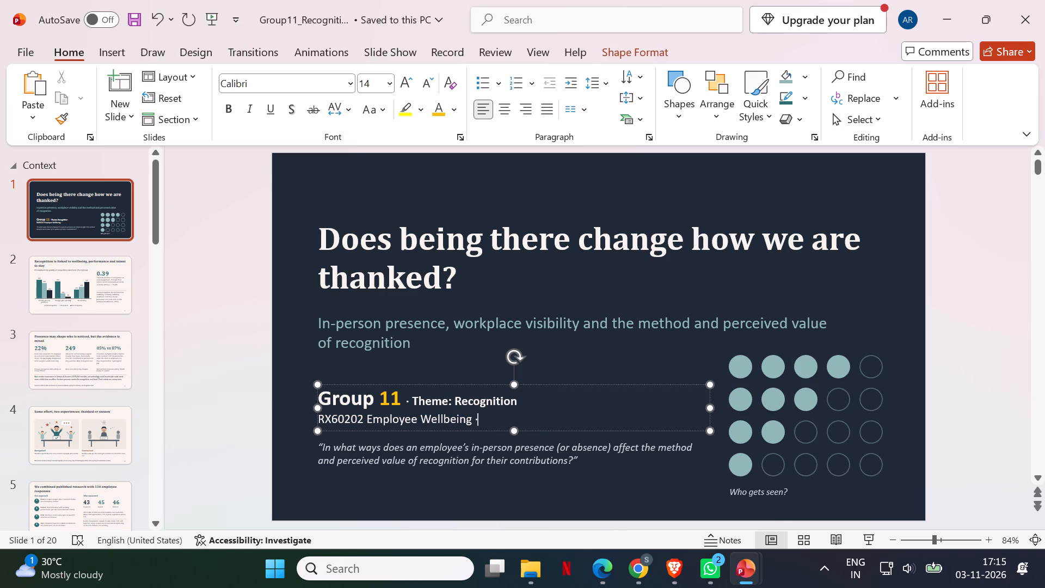
key("BackSpace")
left_click(937, 293)
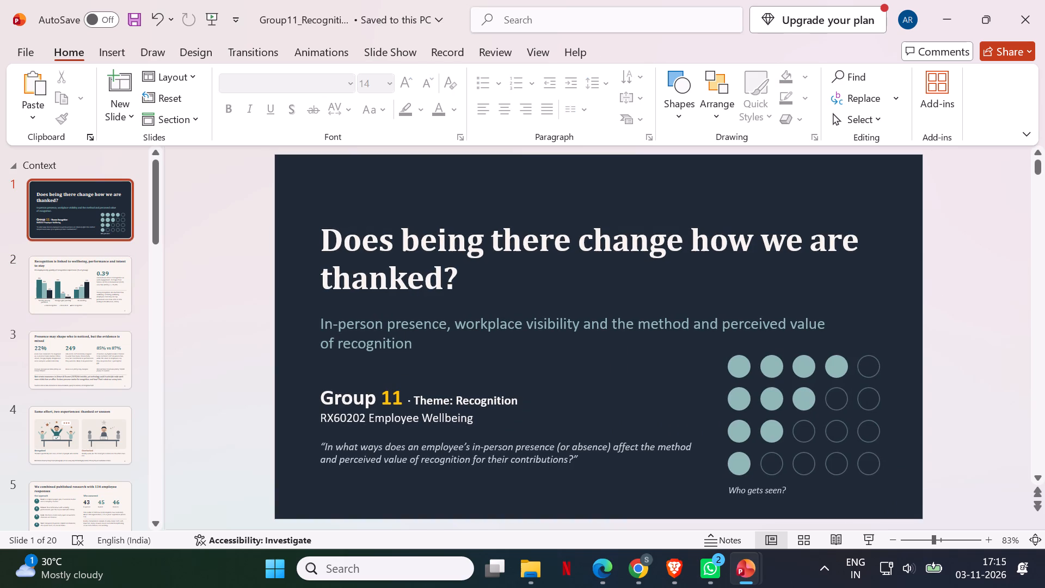
Move the title "Does being there change how we are thanked?" straight up towards the slide's top edge, keeping its left alignment.
left_click(424, 244)
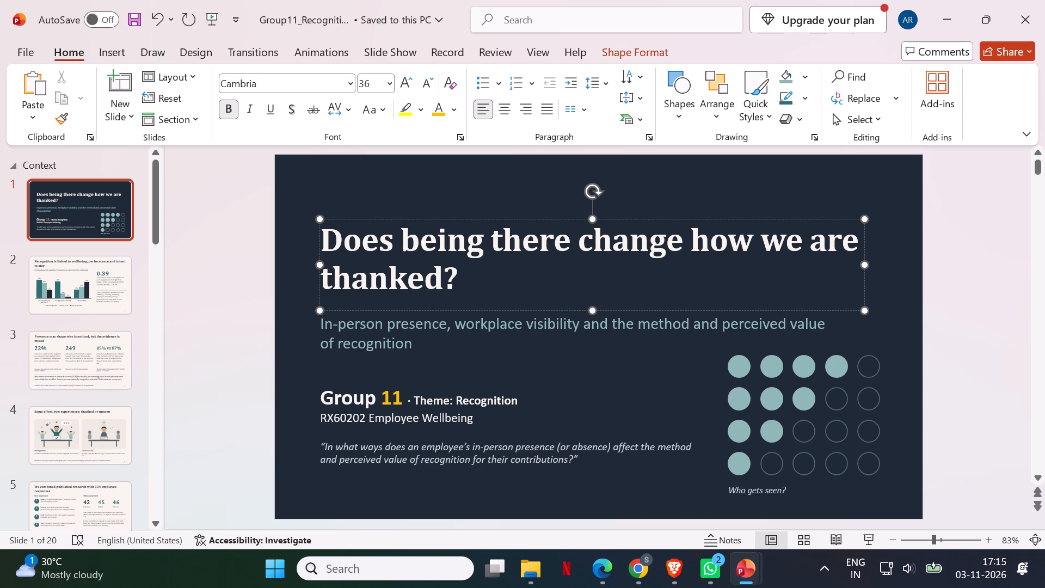
left_click_drag(445, 218, 444, 196)
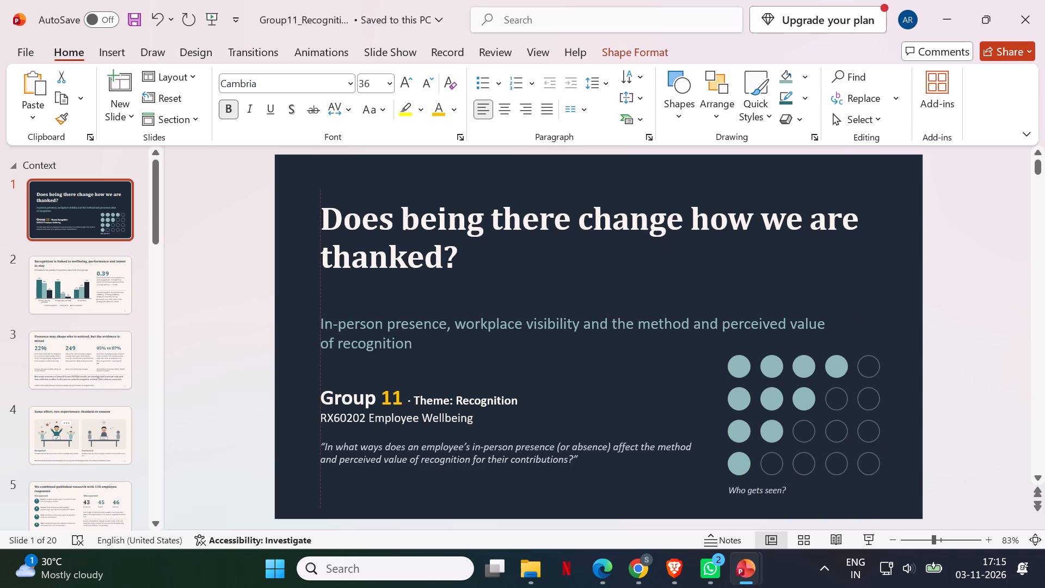
left_click_drag(444, 196, 444, 194)
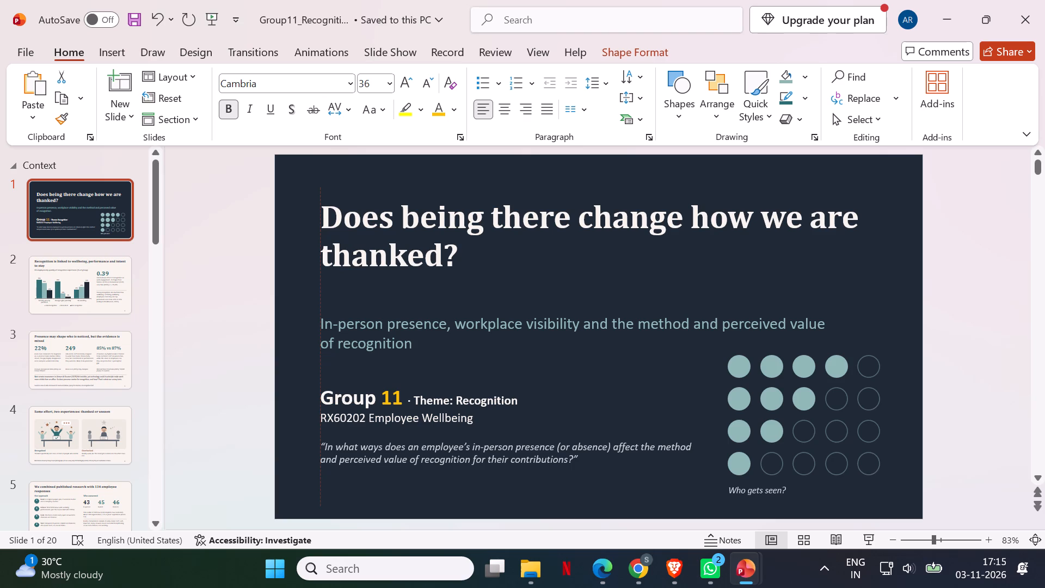
left_click_drag(444, 194, 444, 190)
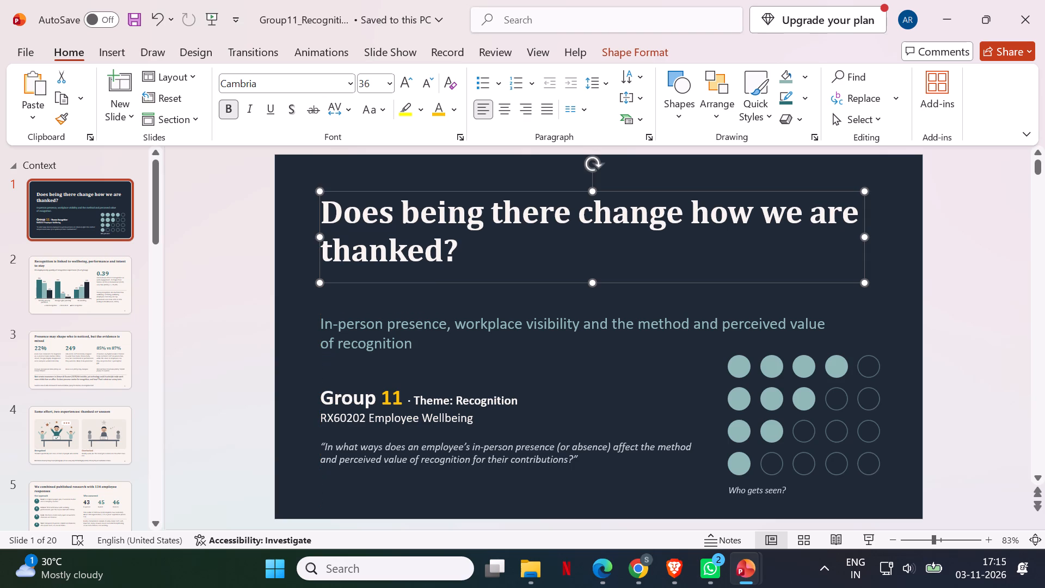
Move the teal subtitle straight up so it sits just below the title, keeping the left alignment.
left_click(414, 331)
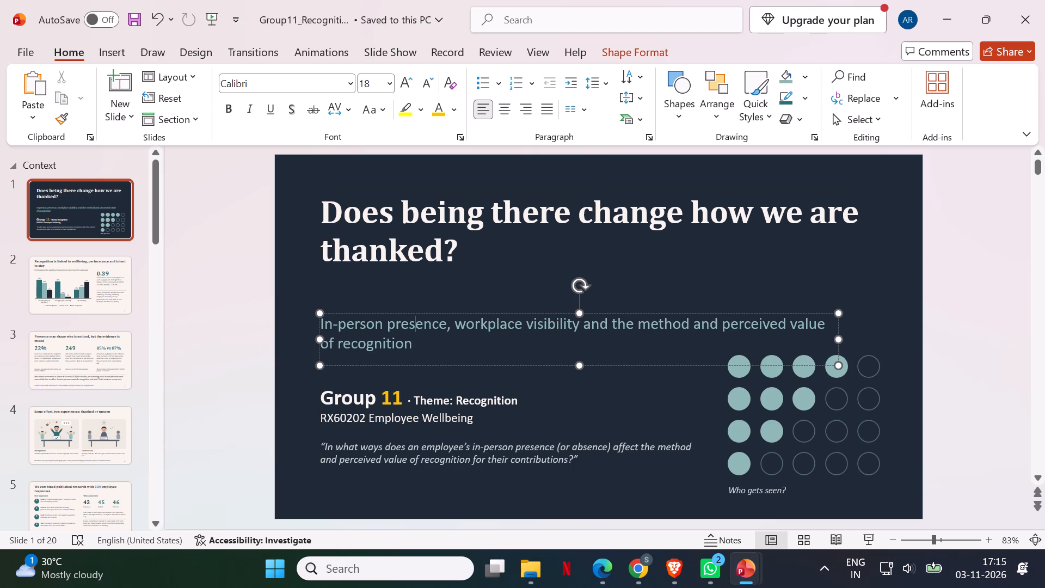
left_click_drag(421, 314, 421, 292)
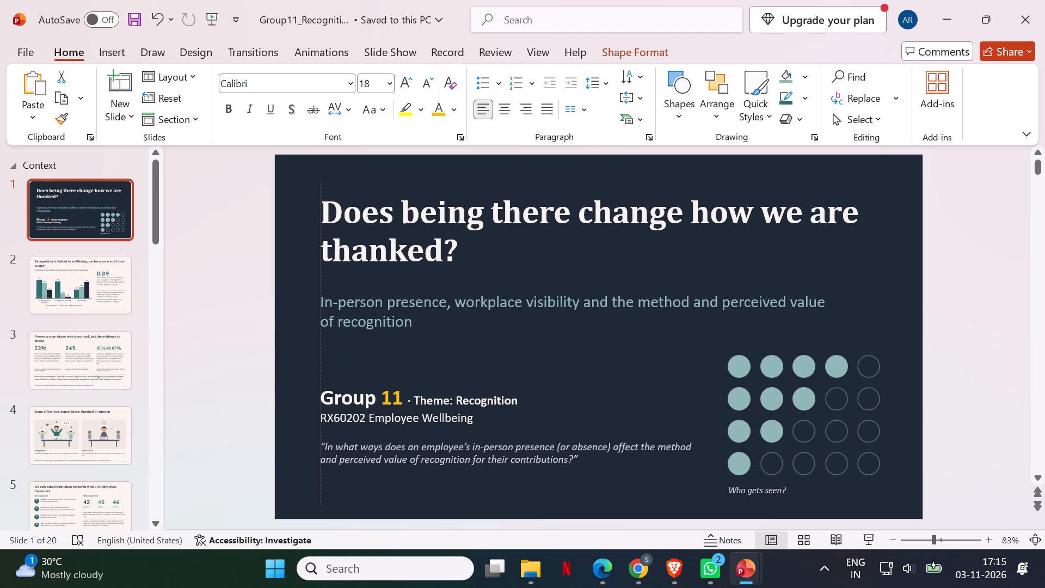
left_click_drag(421, 292, 421, 279)
Move the Group 11 and course text box straight up to just below the subtitle, keeping its left alignment.
left_click(410, 397)
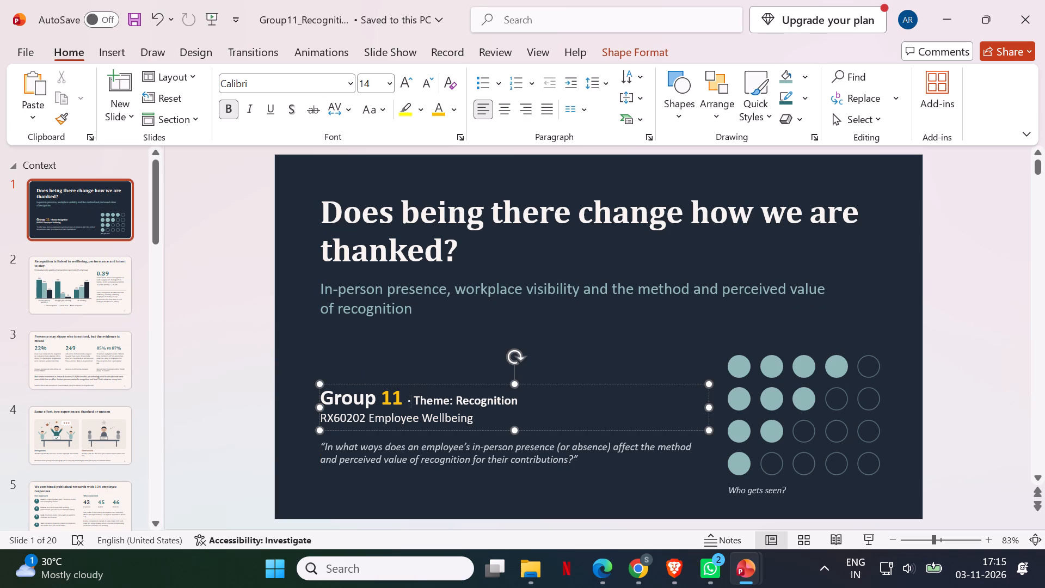
left_click_drag(418, 383, 416, 346)
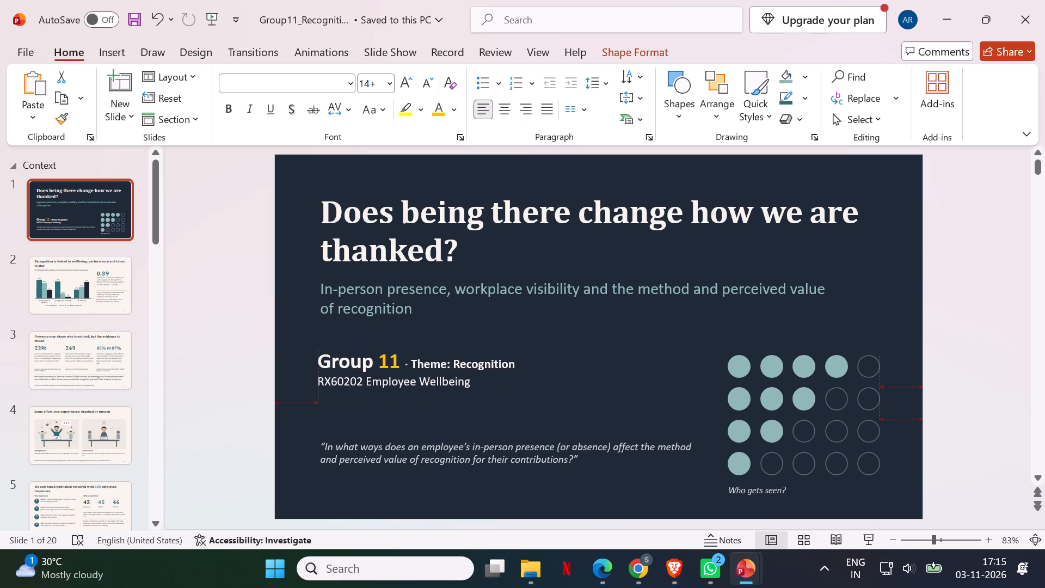
left_click_drag(416, 346, 418, 340)
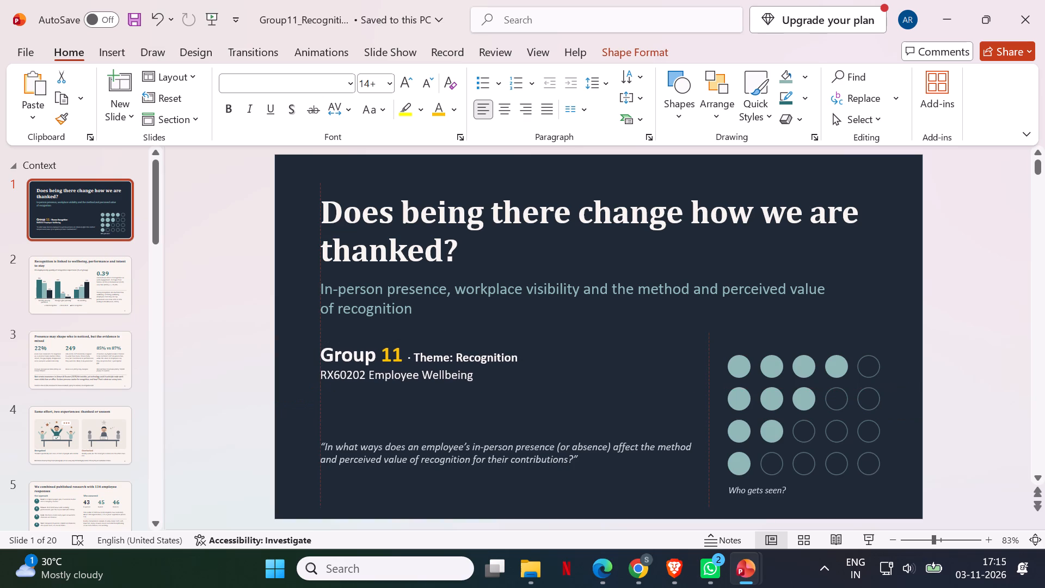
left_click_drag(418, 340, 419, 333)
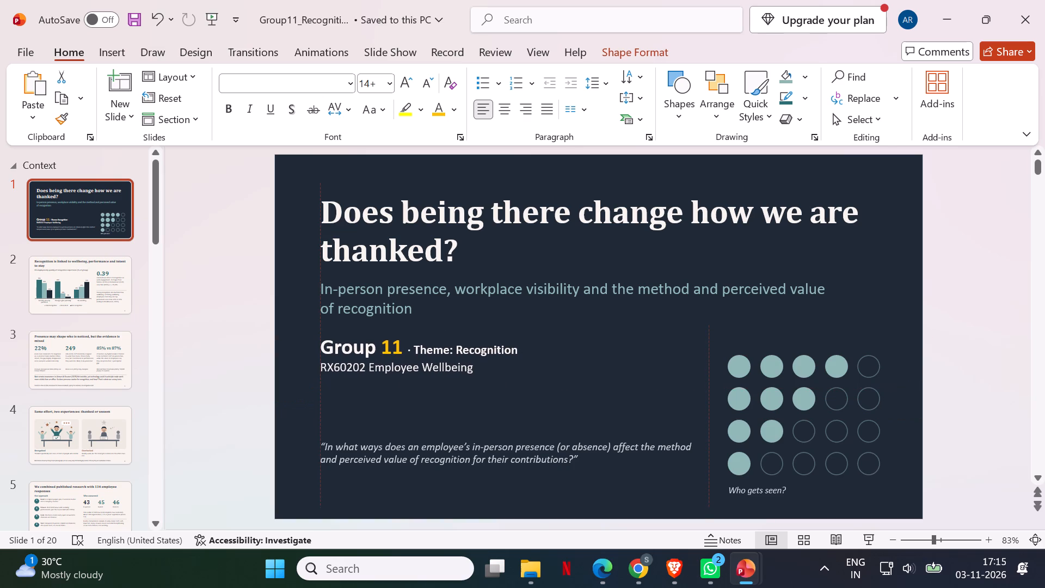
left_click_drag(419, 333, 419, 334)
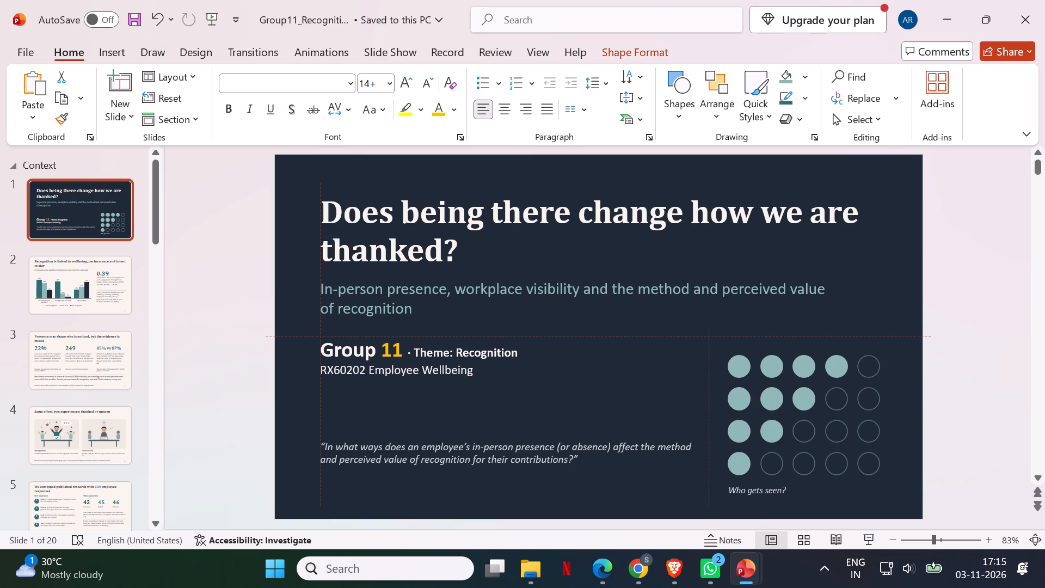
left_click_drag(419, 334, 419, 332)
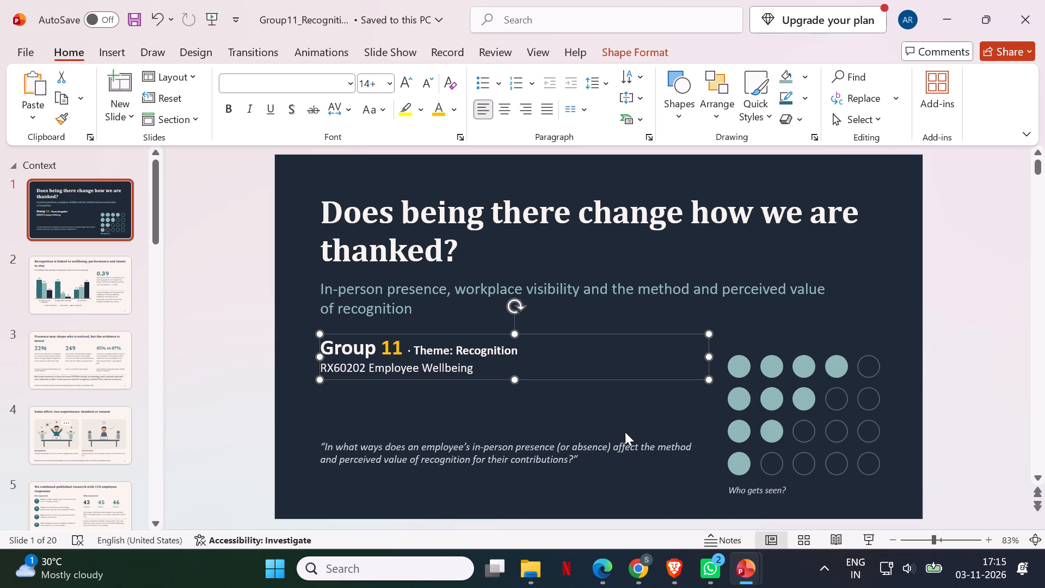
Group all the title slide's circles together with the "Who gets seen?" caption.
left_click(759, 394)
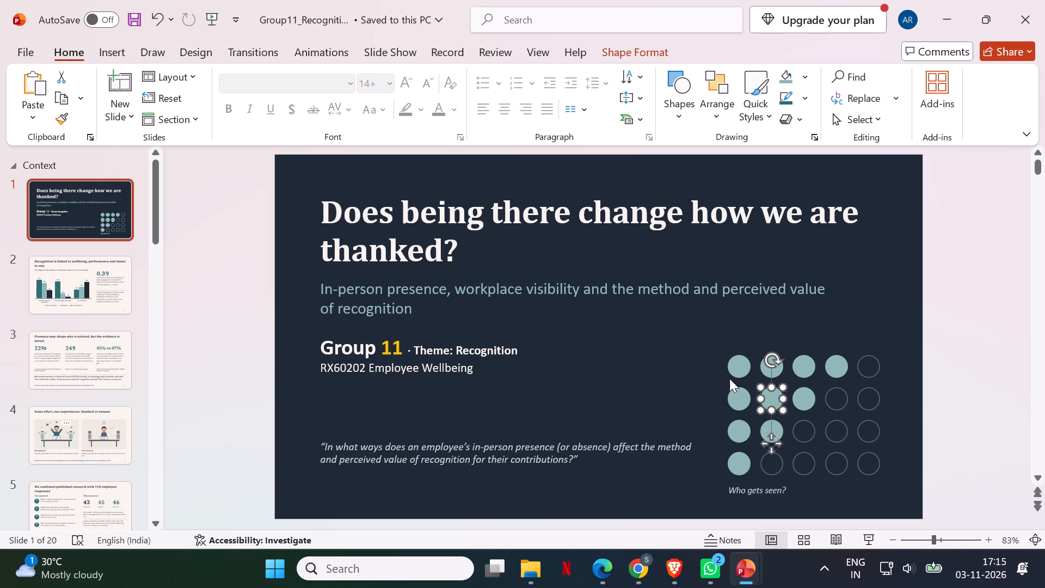
left_click(712, 344)
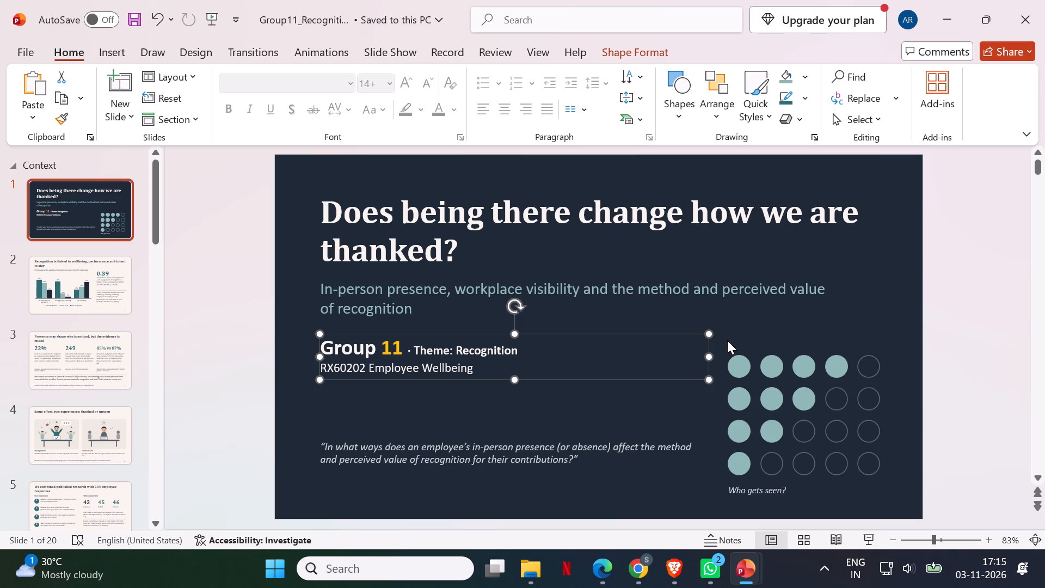
left_click(727, 340)
left_click_drag(727, 340, 895, 506)
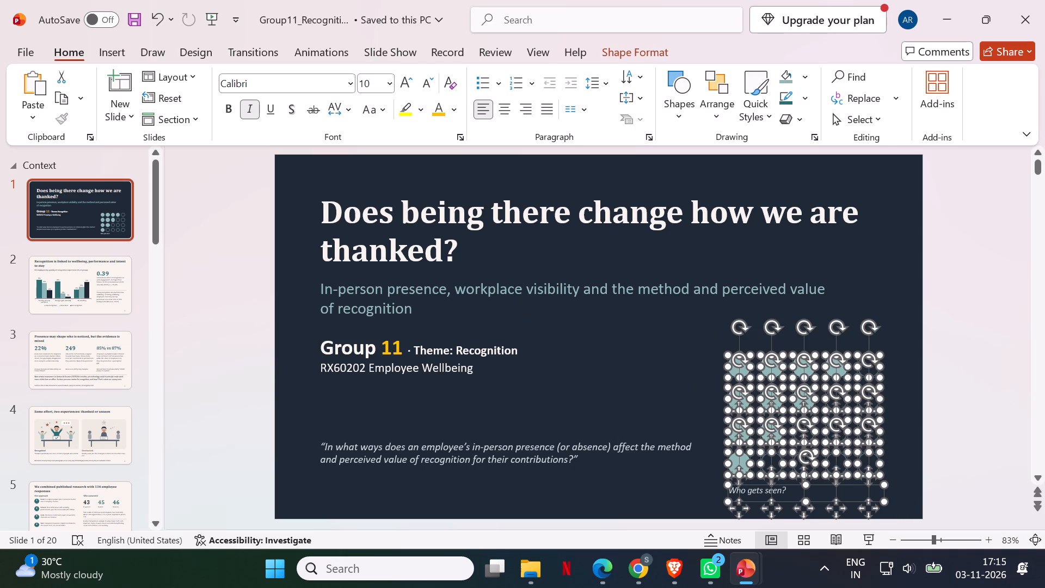
key("ctrl+g")
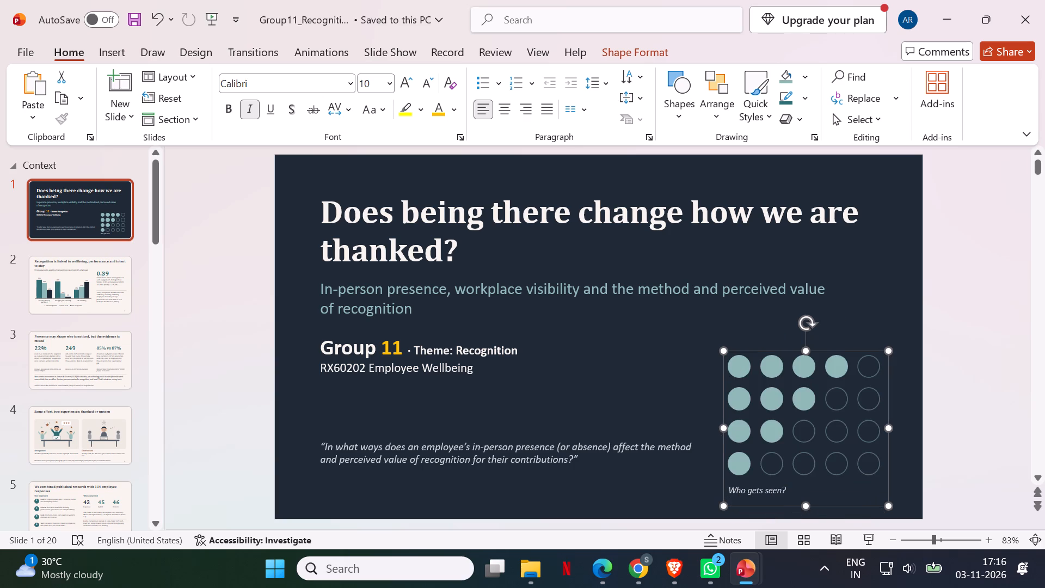
Move the grouped circles and caption straight up so they start just below the subtitle text.
left_click_drag(767, 349, 767, 328)
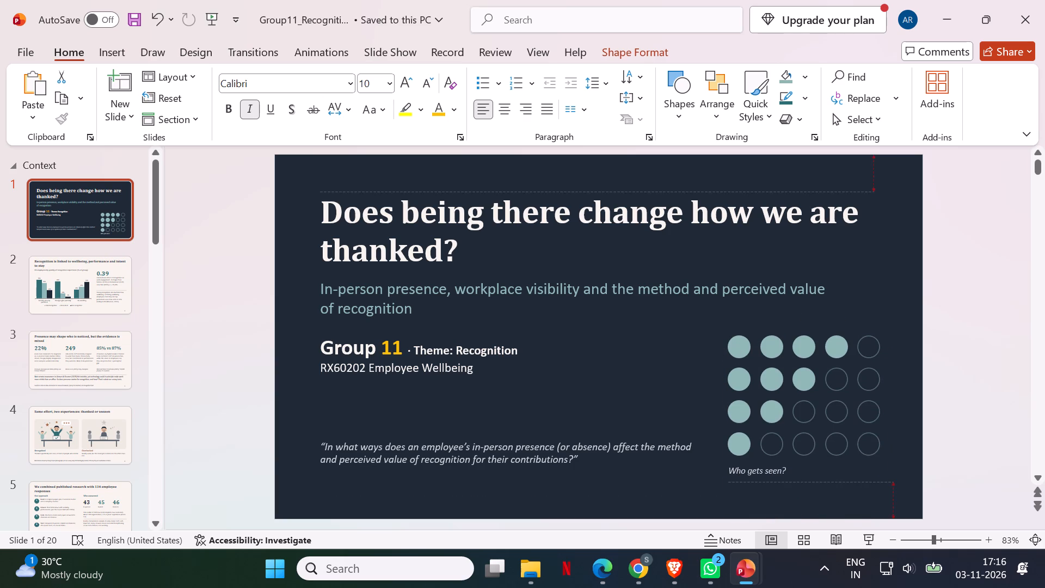
left_click_drag(767, 328, 767, 316)
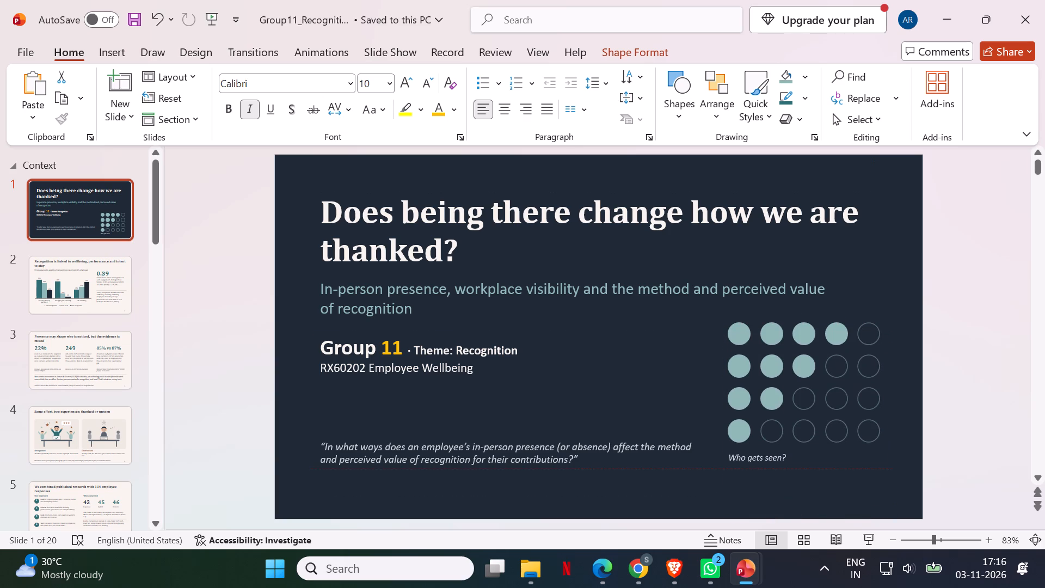
left_click_drag(767, 316, 767, 324)
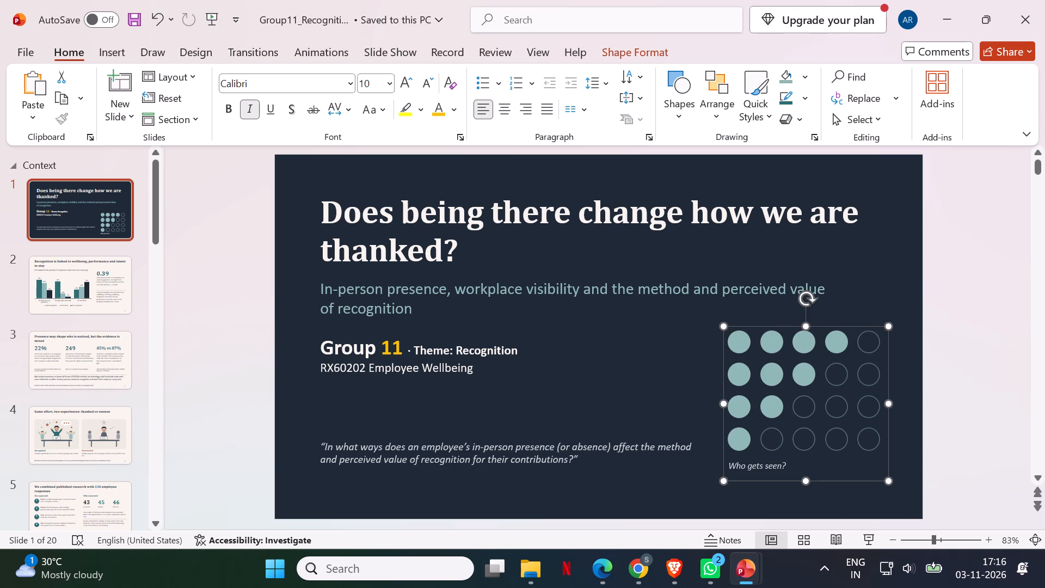
Move the italic research question straight up, closer to the course line, keeping its left alignment.
left_click(502, 460)
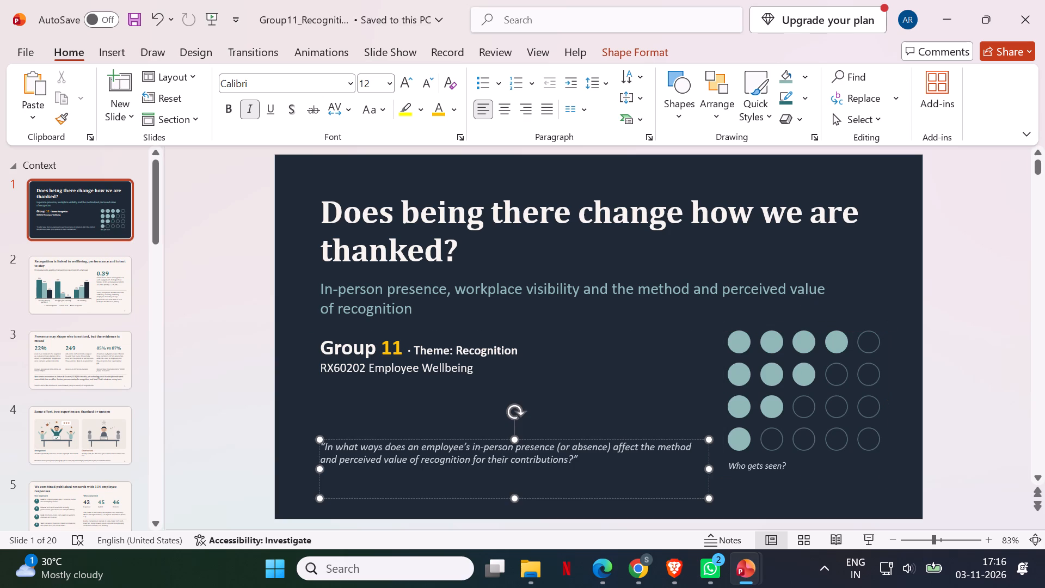
left_click_drag(488, 438, 488, 412)
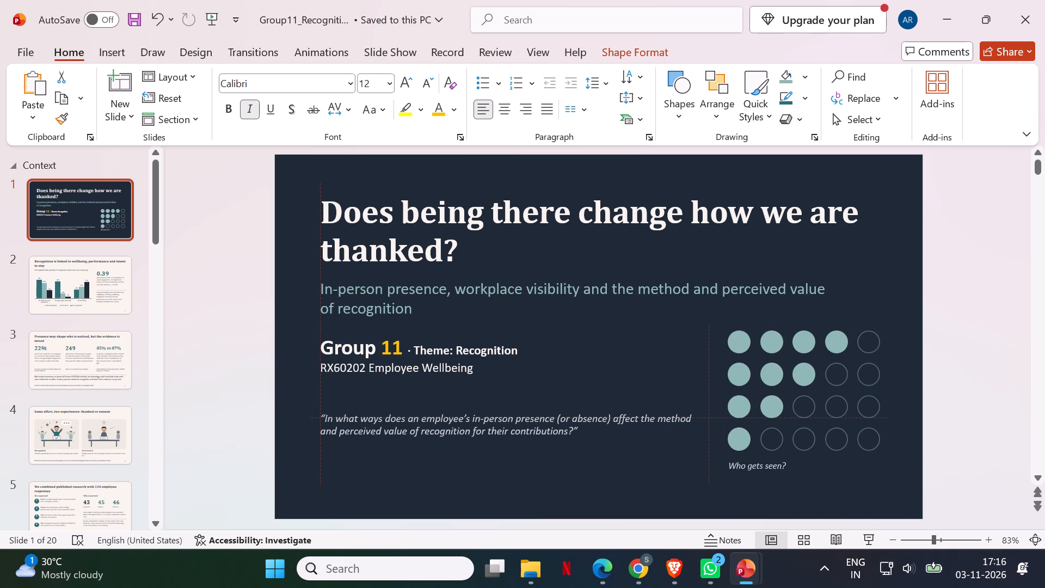
left_click_drag(488, 412, 488, 404)
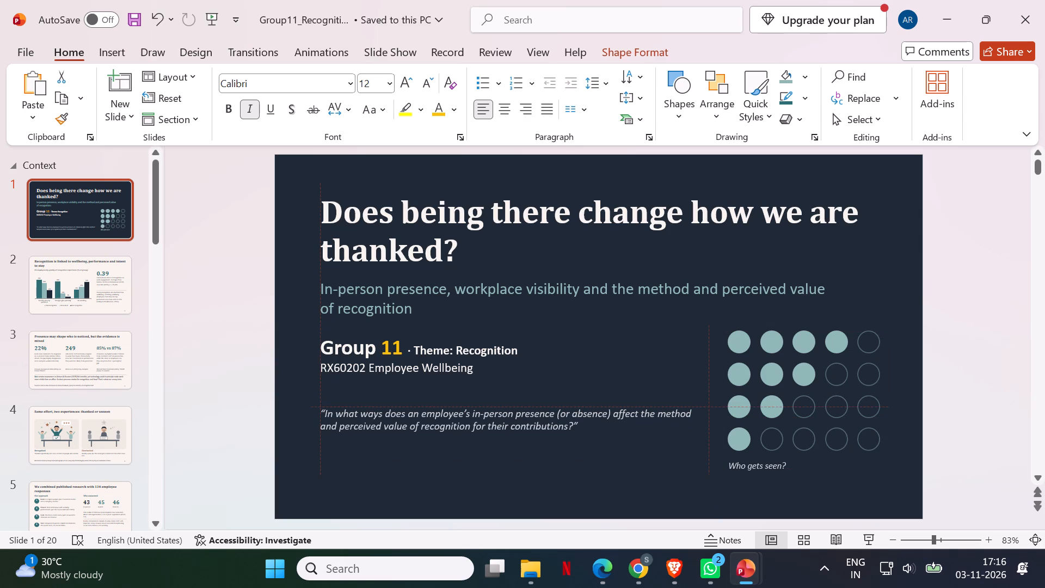
left_click_drag(488, 404, 489, 415)
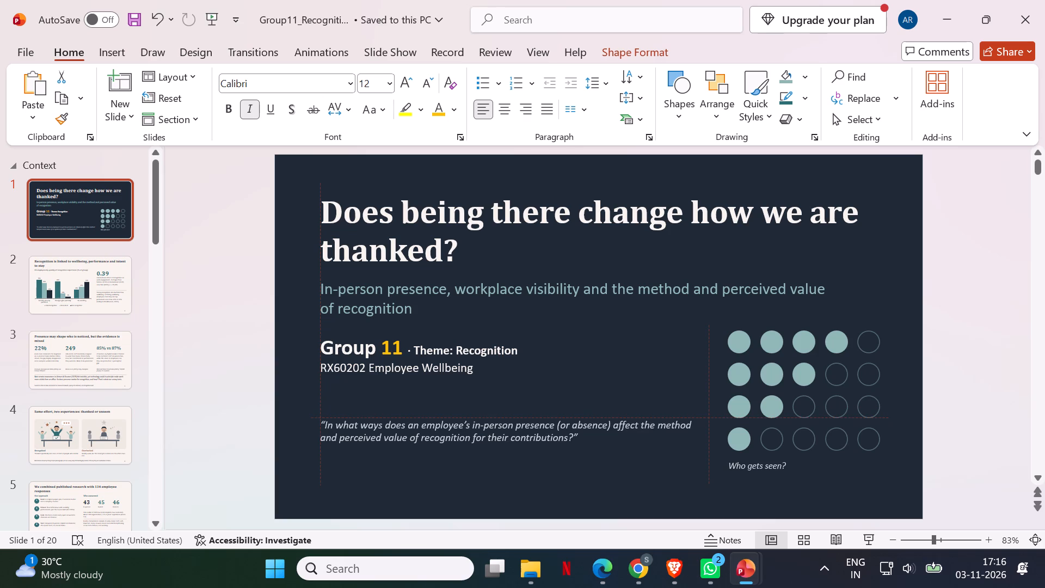
left_click_drag(489, 415, 489, 415)
Shift the subtitle and the Group 11 text box slightly down to even out the title slide's vertical spacing.
left_click(460, 360)
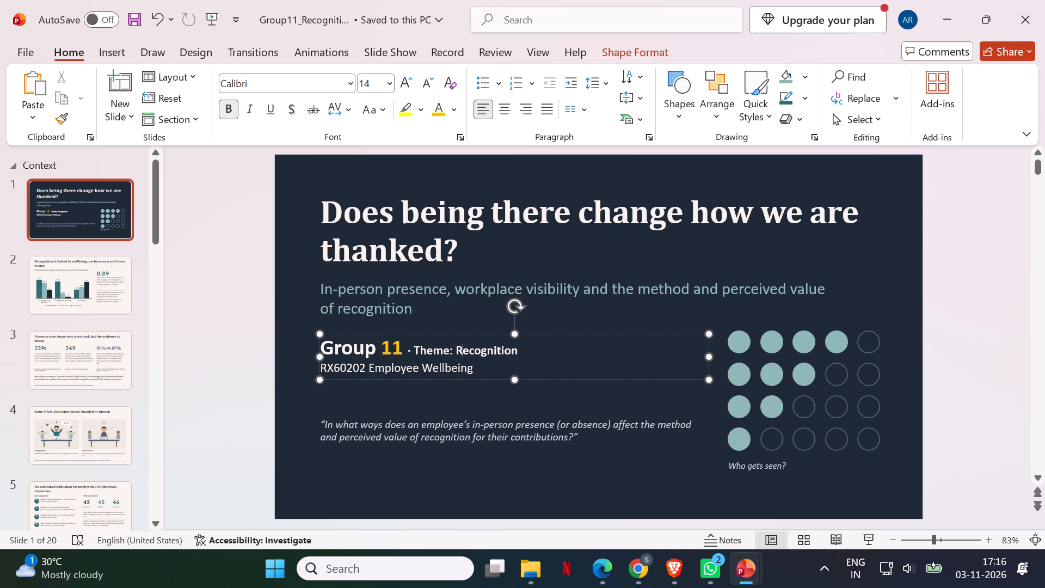
left_click(456, 334)
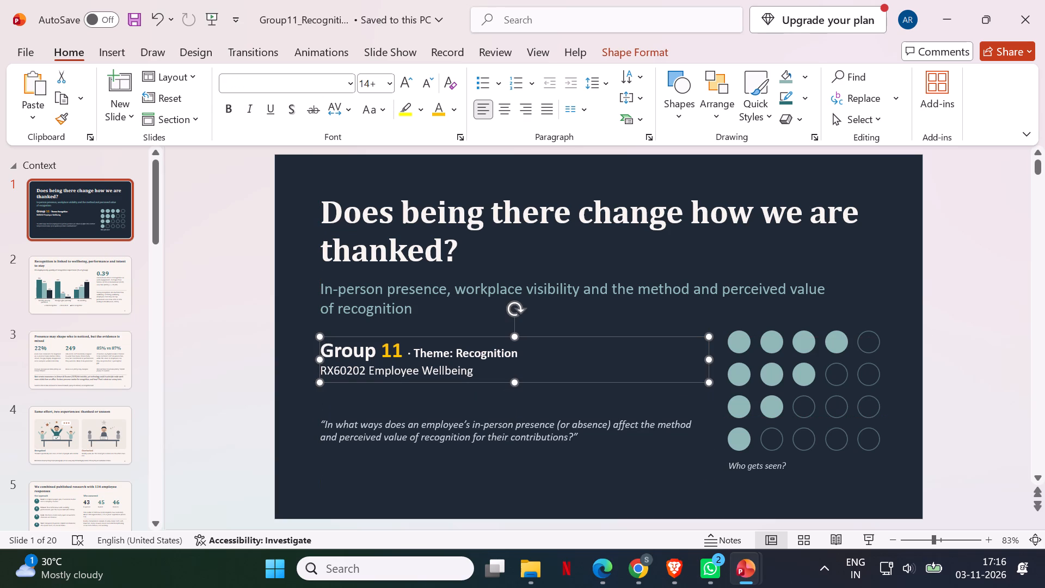
left_click(454, 299)
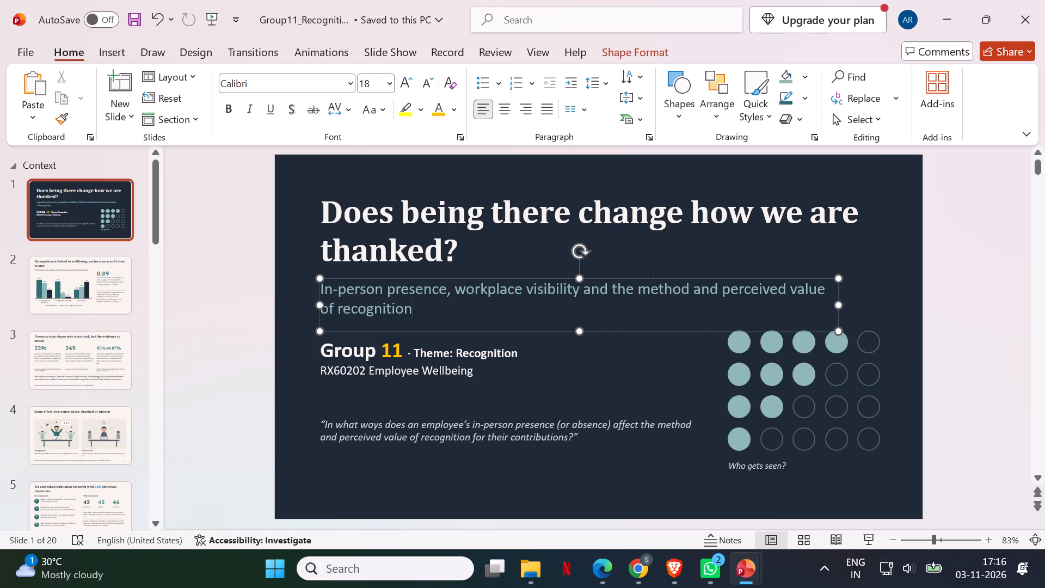
left_click(457, 277)
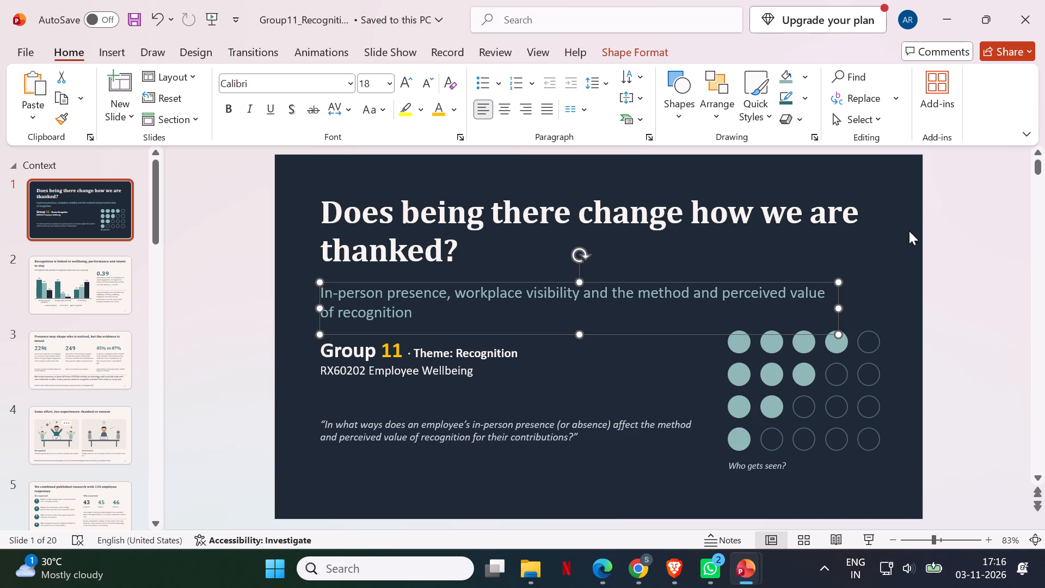
left_click(944, 238)
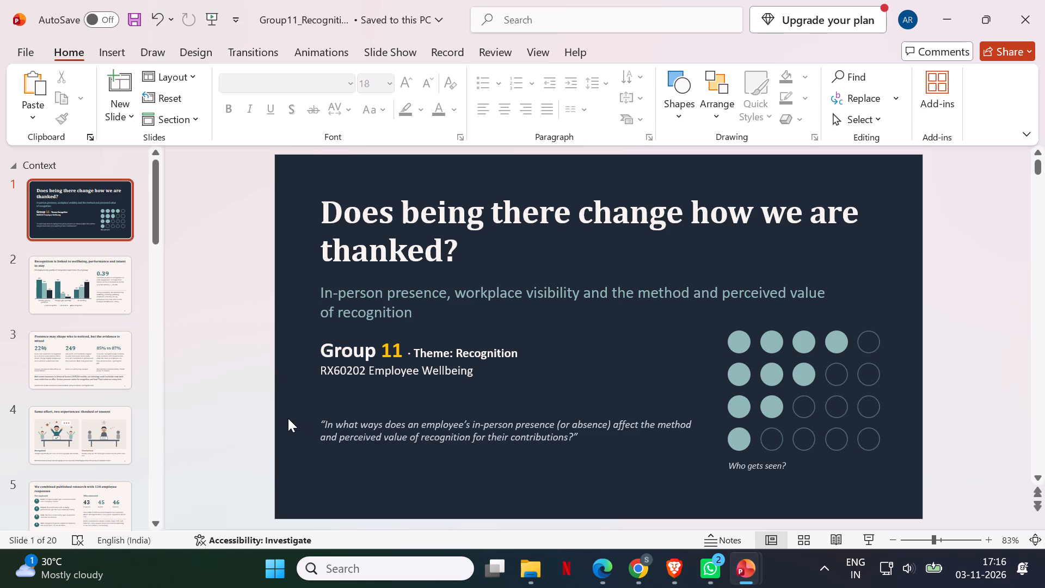
left_click(387, 368)
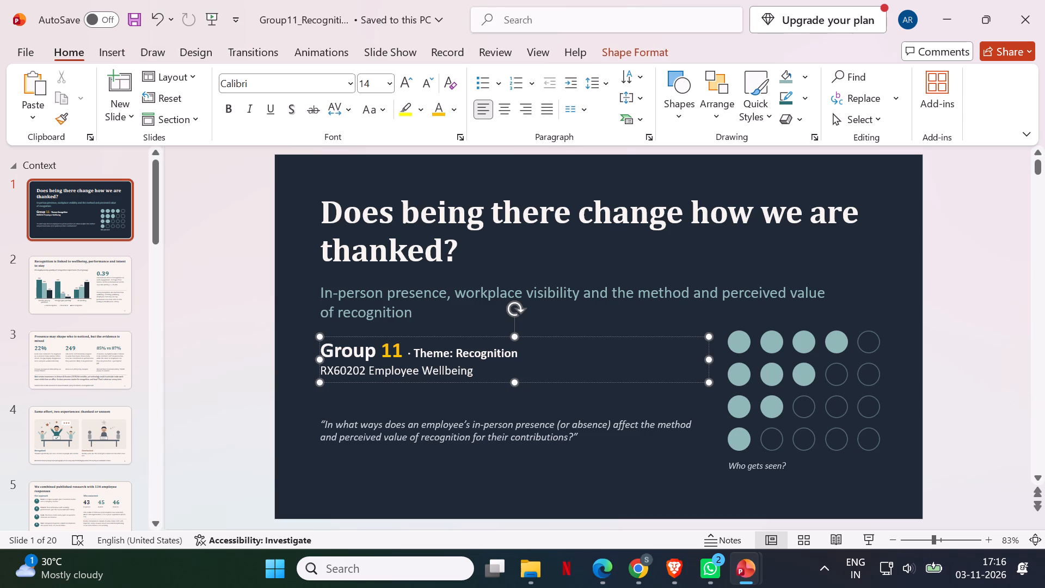
left_click_drag(432, 336, 432, 342)
left_click(900, 201)
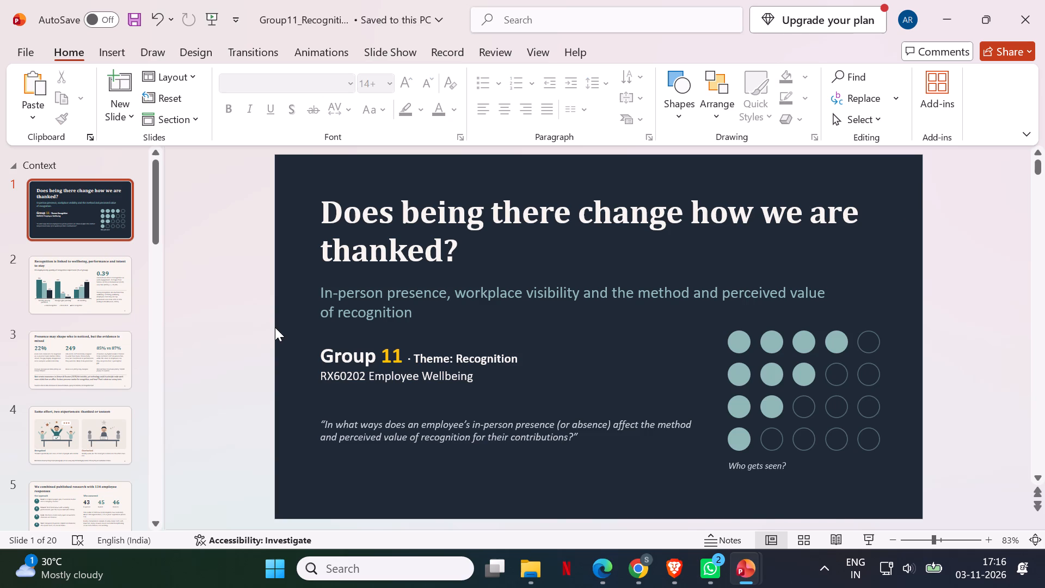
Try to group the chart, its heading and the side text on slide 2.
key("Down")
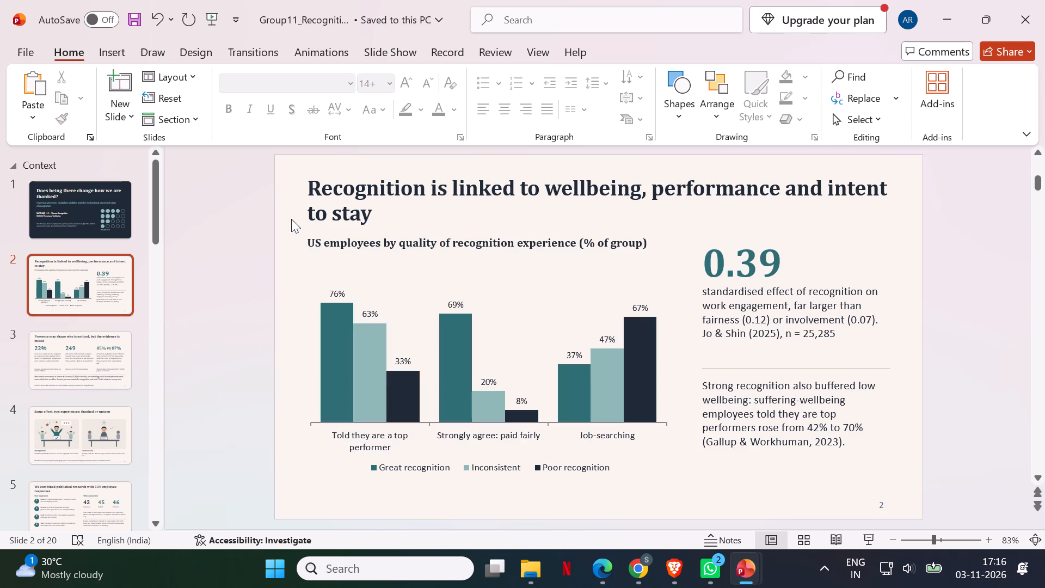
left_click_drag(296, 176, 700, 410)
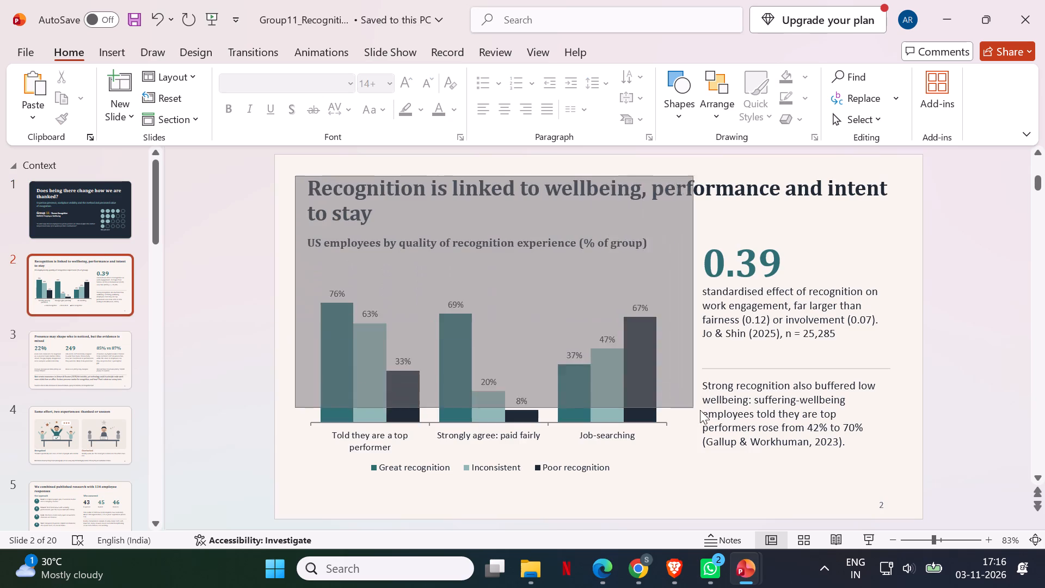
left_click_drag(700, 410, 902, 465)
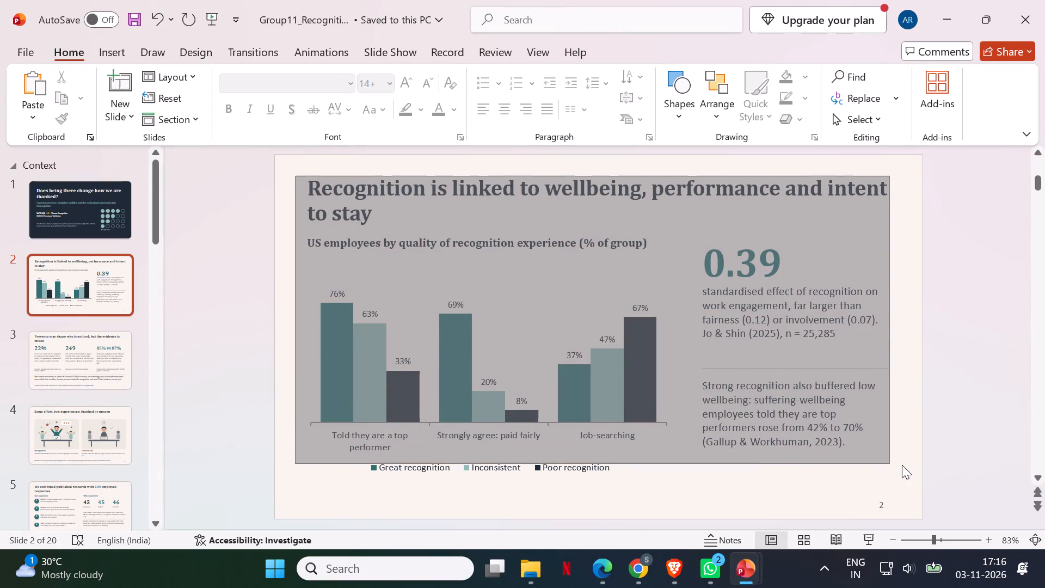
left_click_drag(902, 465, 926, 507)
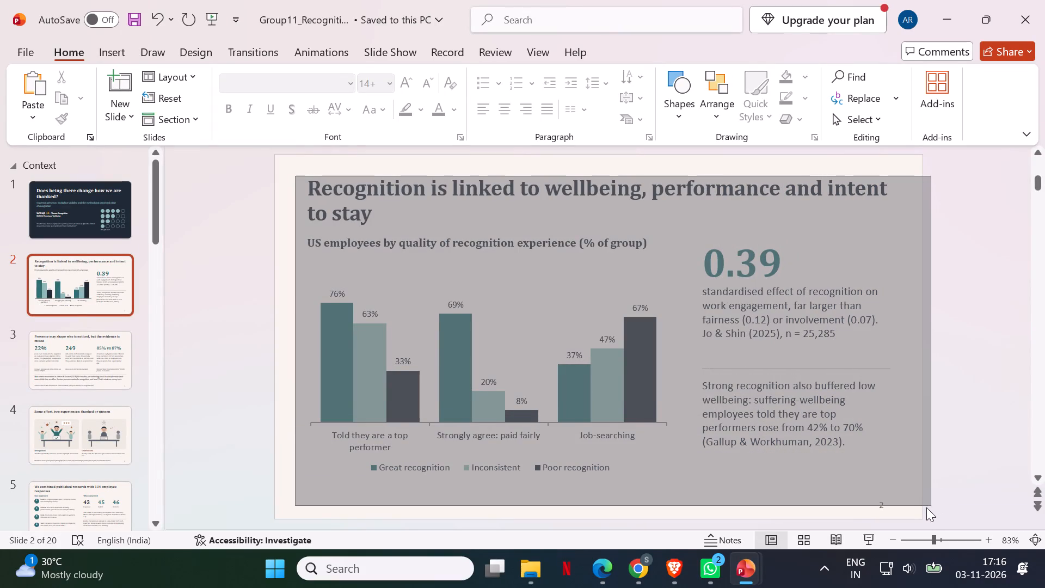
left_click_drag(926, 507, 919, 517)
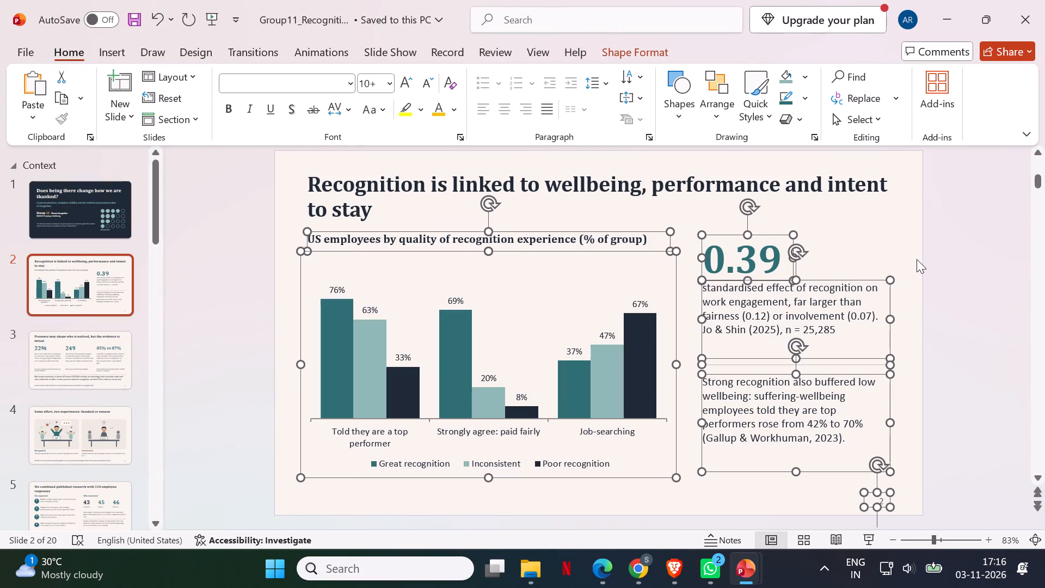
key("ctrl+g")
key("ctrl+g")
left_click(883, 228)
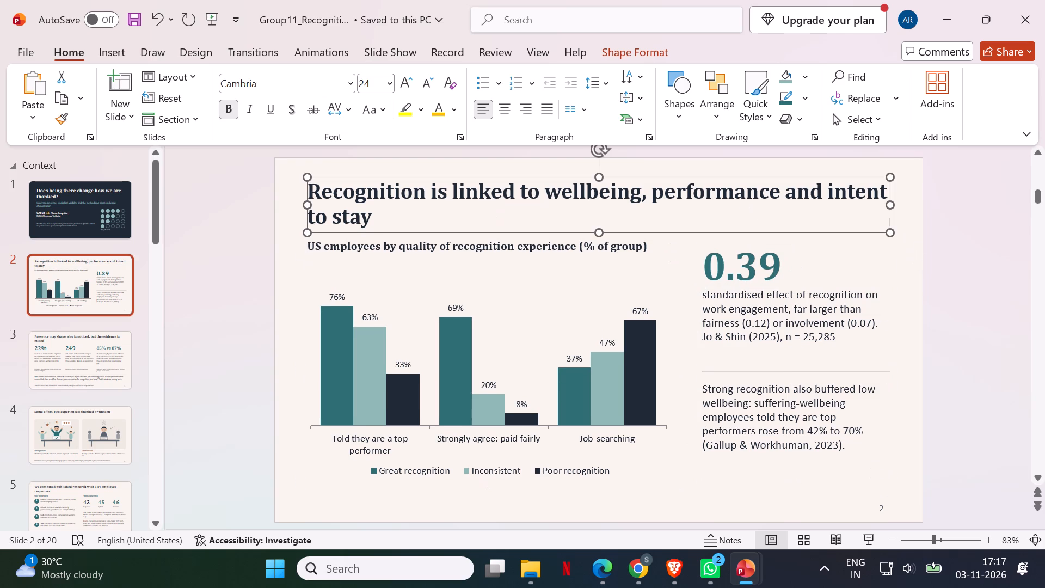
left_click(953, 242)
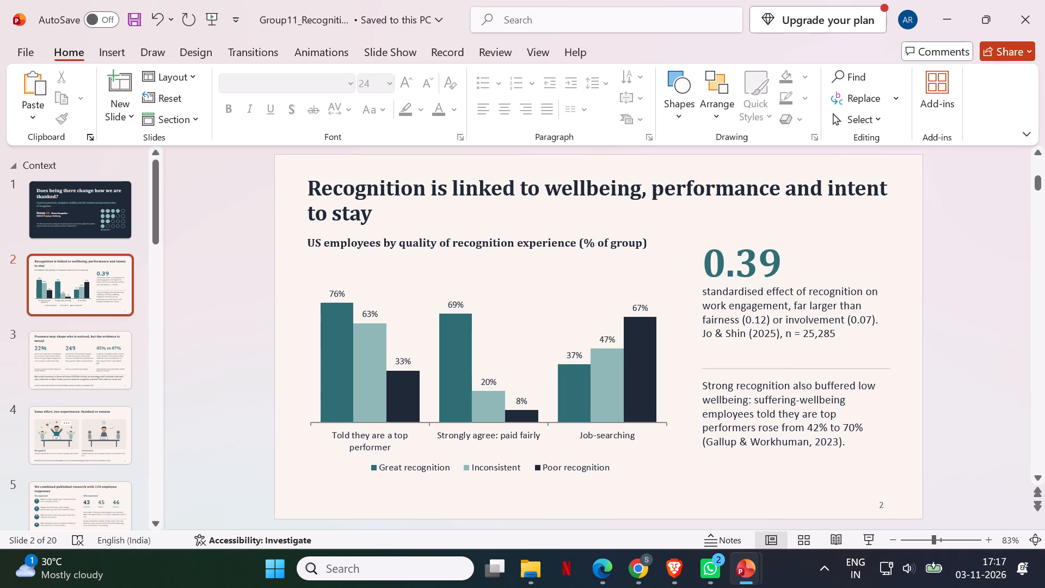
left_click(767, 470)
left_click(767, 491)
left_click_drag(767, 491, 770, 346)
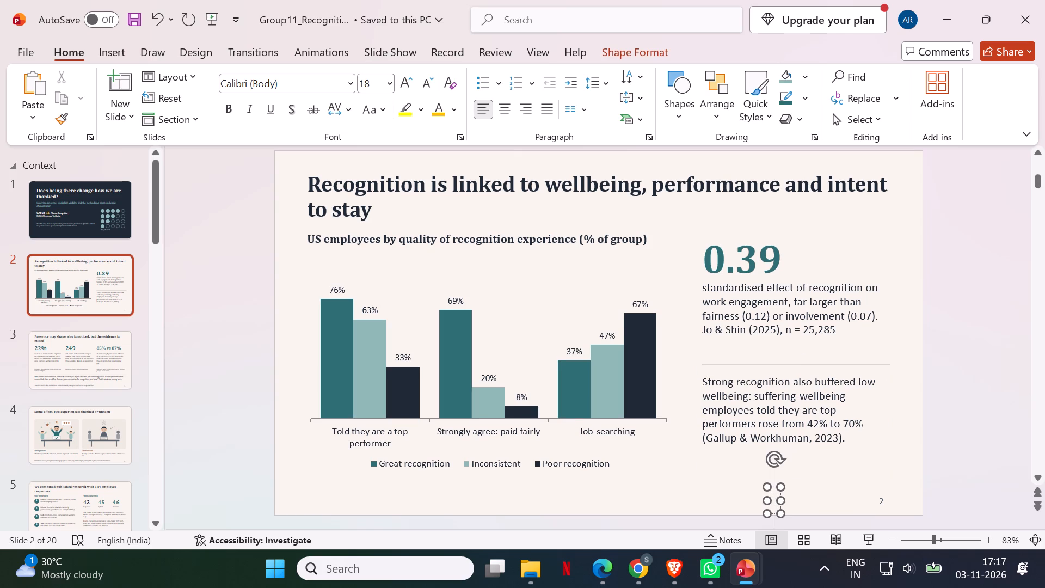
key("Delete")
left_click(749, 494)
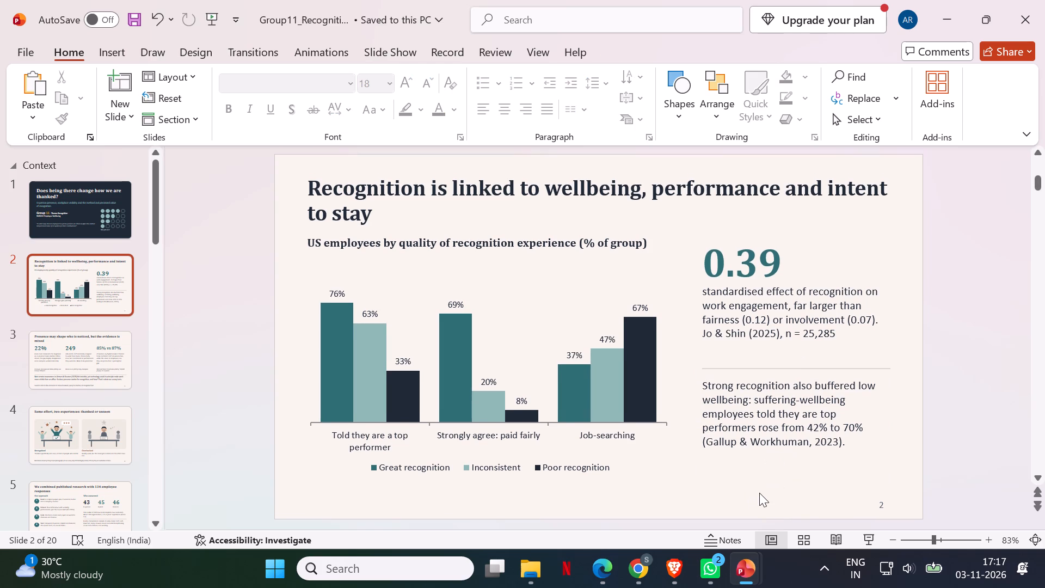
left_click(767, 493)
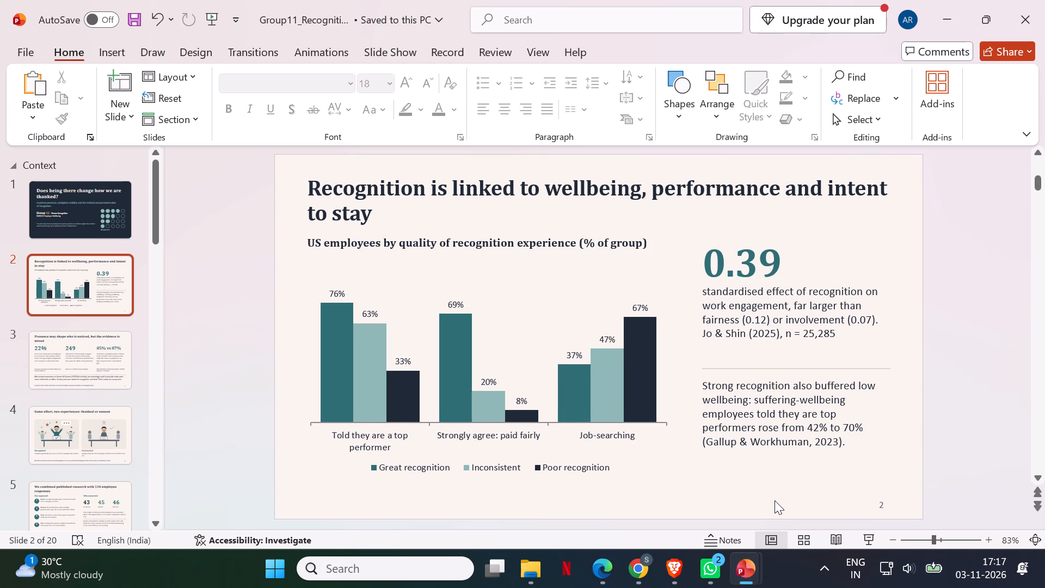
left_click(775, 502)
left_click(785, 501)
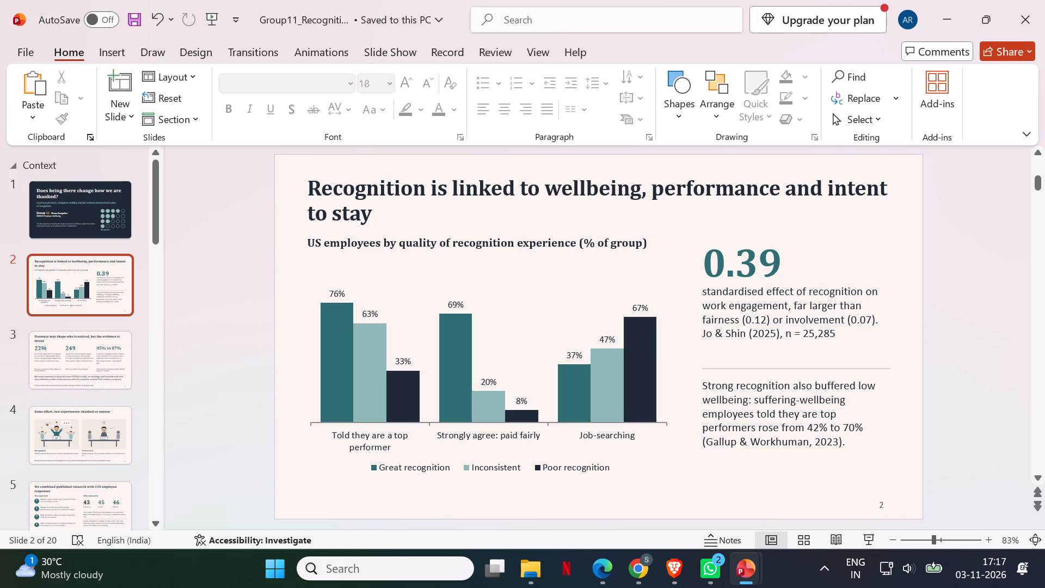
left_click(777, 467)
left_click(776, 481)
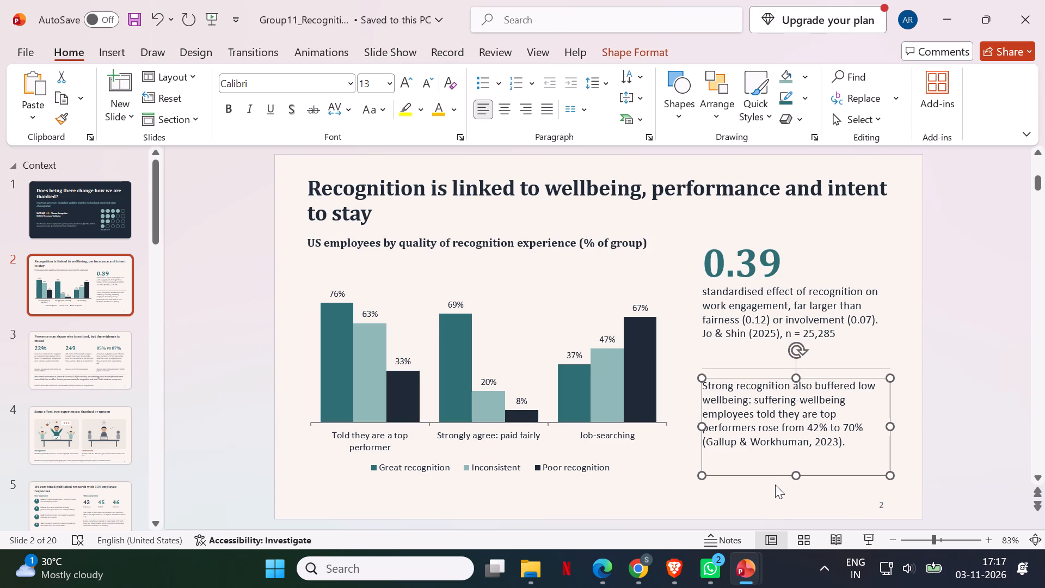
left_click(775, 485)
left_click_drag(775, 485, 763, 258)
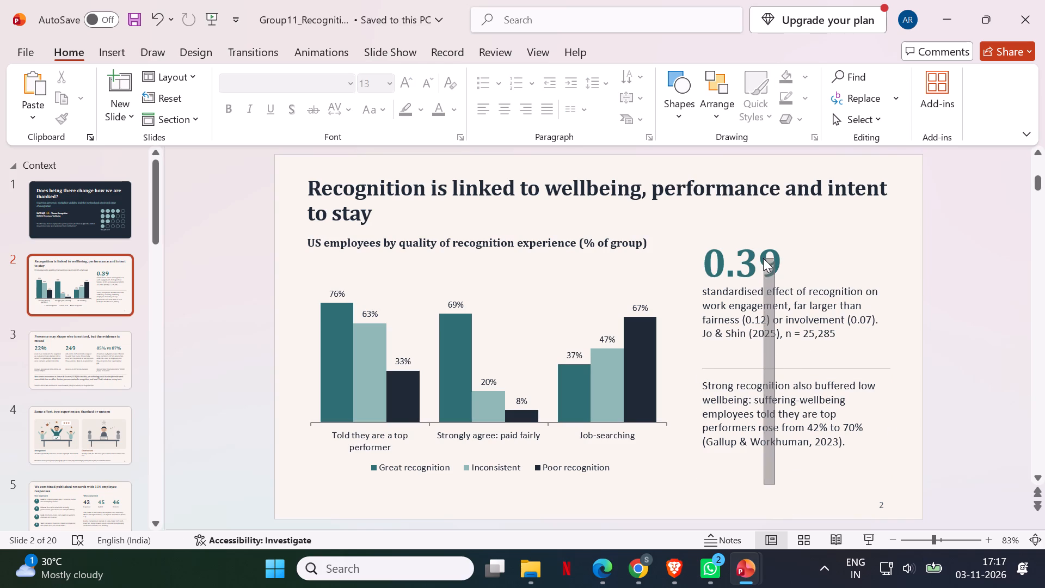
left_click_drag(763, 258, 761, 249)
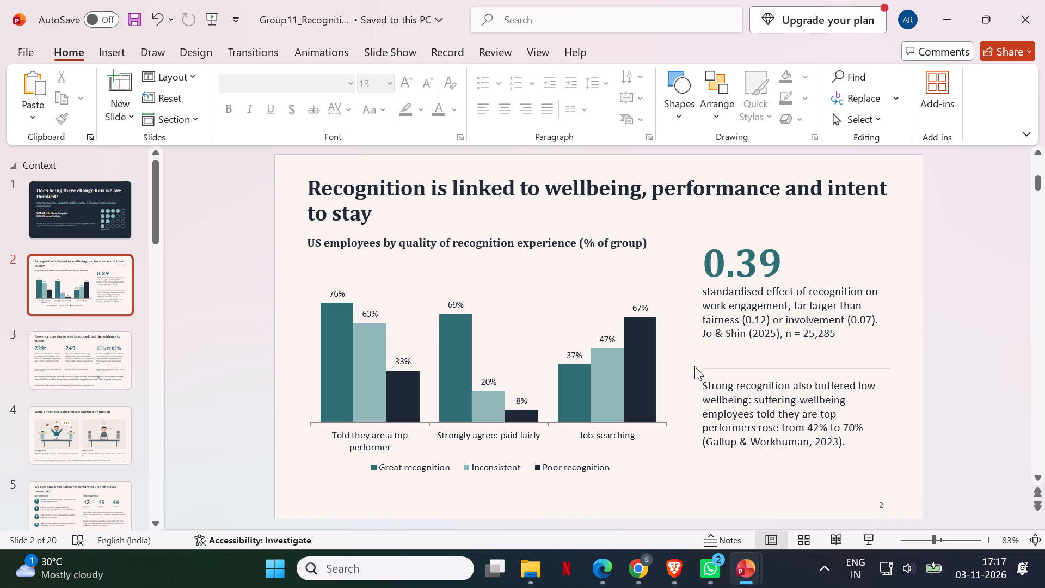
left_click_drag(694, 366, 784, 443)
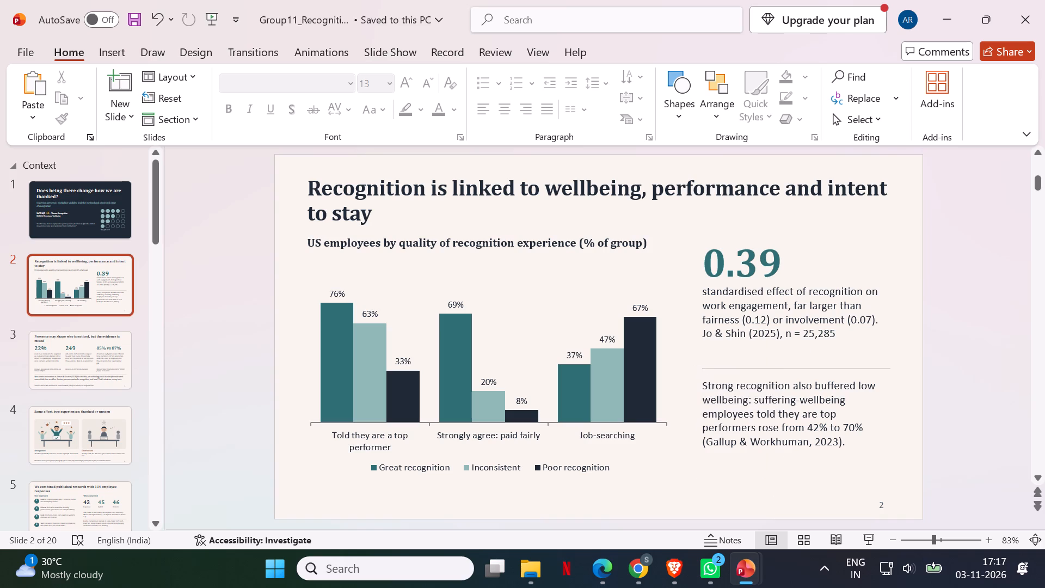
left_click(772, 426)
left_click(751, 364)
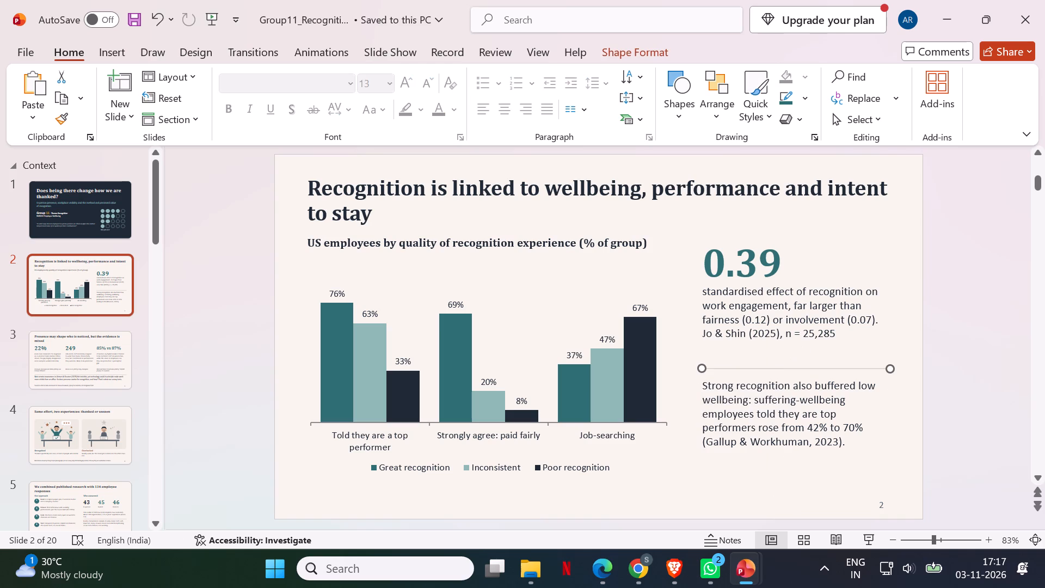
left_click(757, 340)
Group the bar chart on slide 2 with its "US employees by quality of recognition experience" heading.
left_click(648, 403)
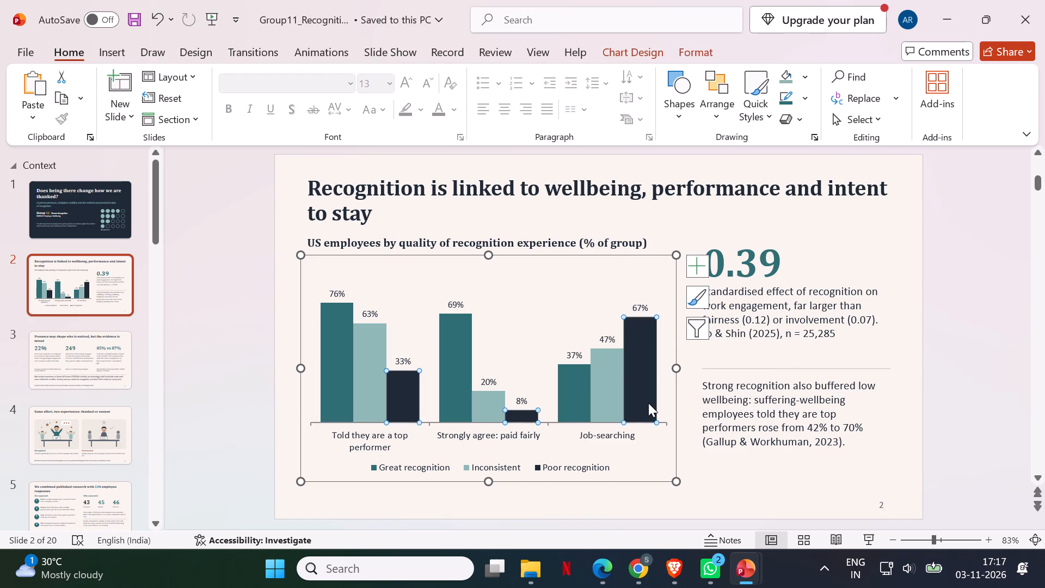
left_click(553, 242, "ctrl")
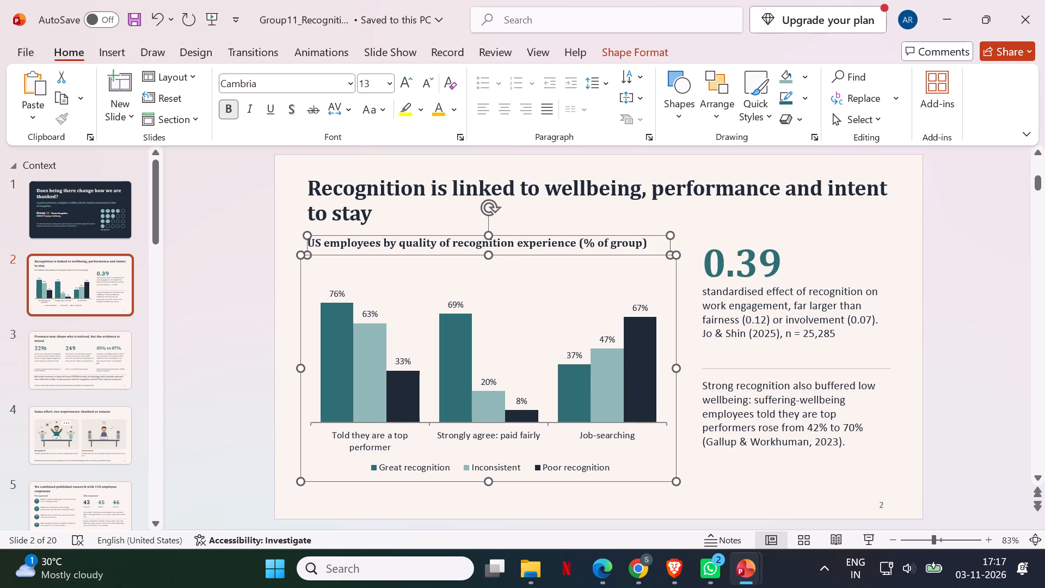
key("ctrl+g")
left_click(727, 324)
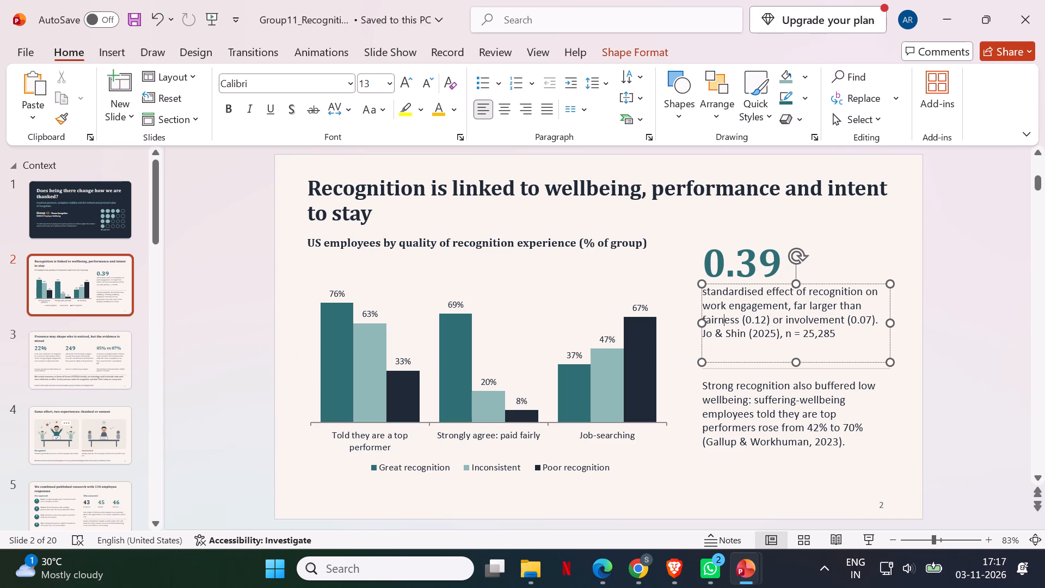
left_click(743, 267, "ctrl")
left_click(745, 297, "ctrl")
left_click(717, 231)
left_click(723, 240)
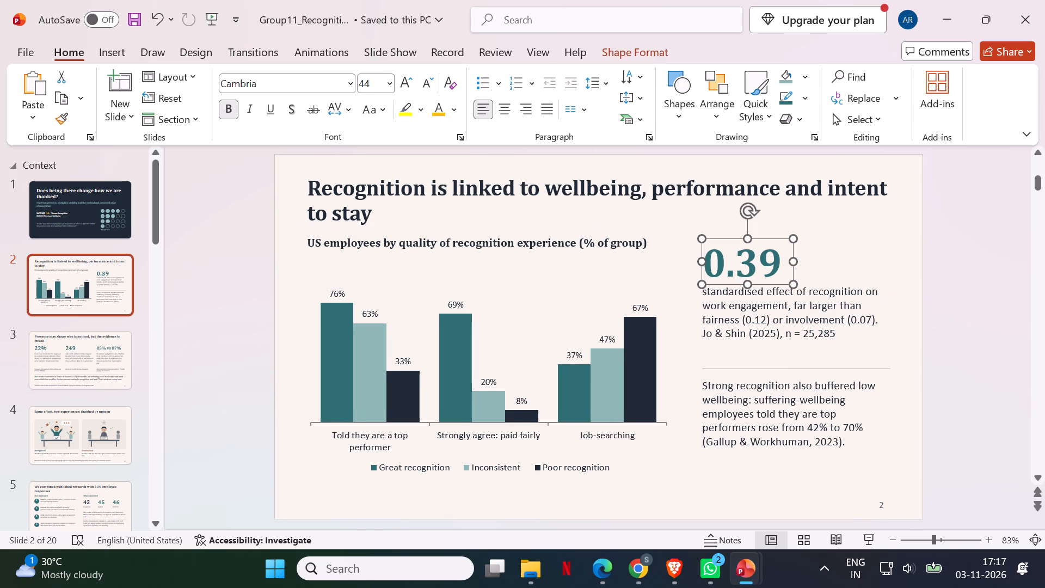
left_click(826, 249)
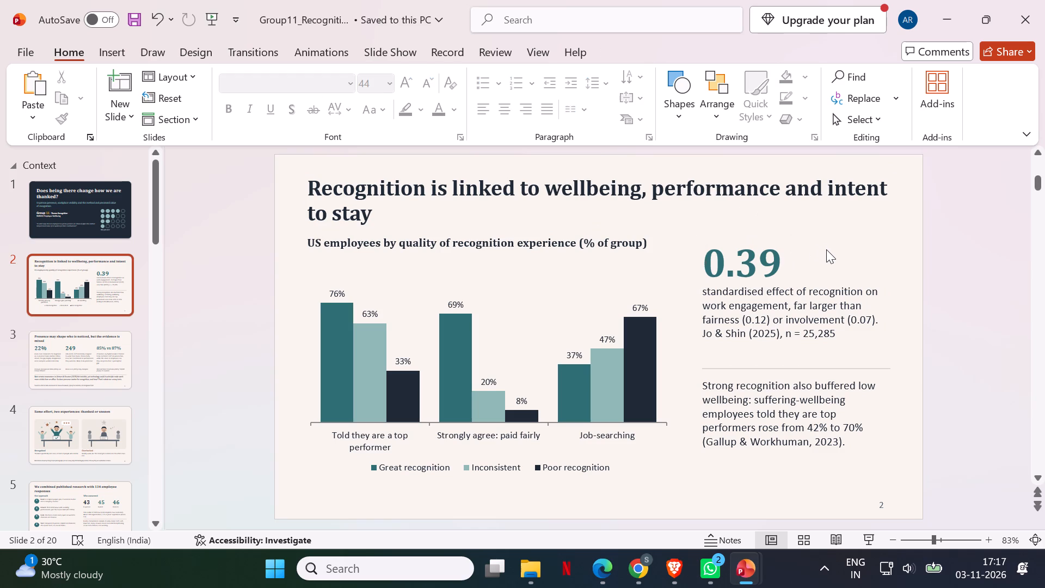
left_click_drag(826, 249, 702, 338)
Shift the "standardised effect of recognition" text slightly down to leave more space beneath the 0.39 figure.
left_click(823, 311)
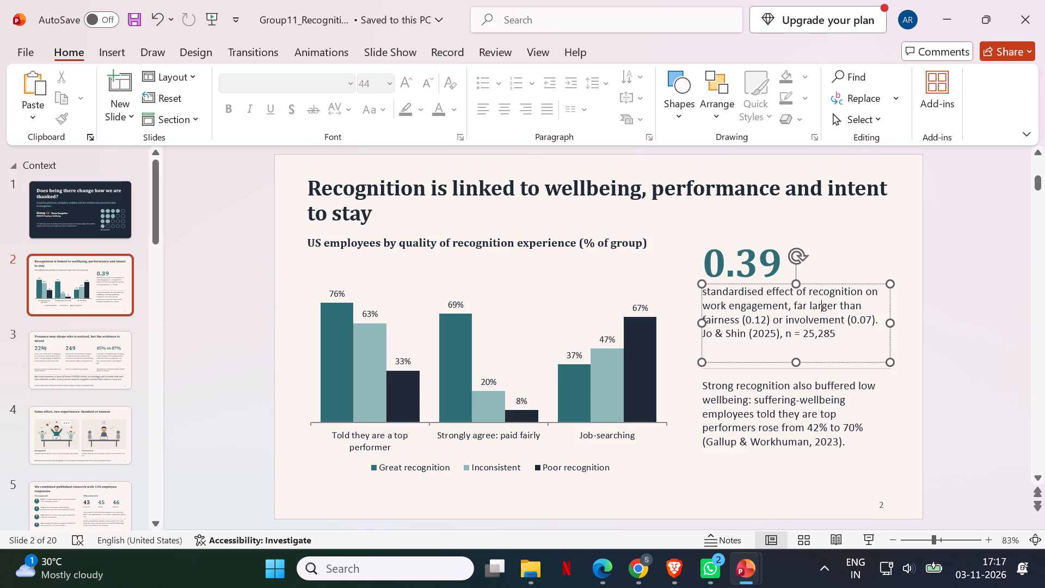
left_click_drag(822, 284, 822, 289)
left_click(924, 245)
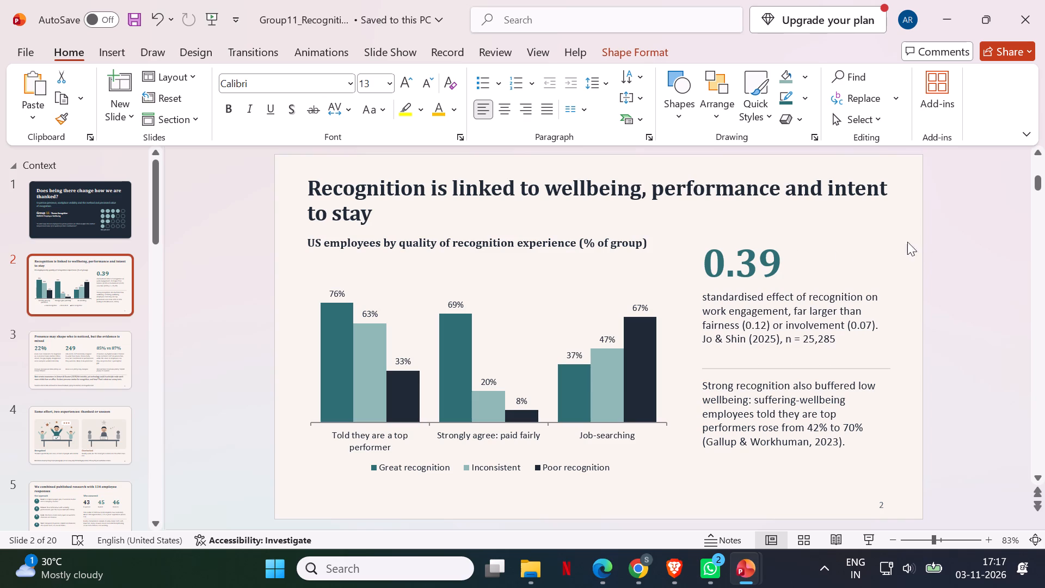
Delete the "Sources as cited on slide" note at the bottom of slide 3.
left_click(78, 371)
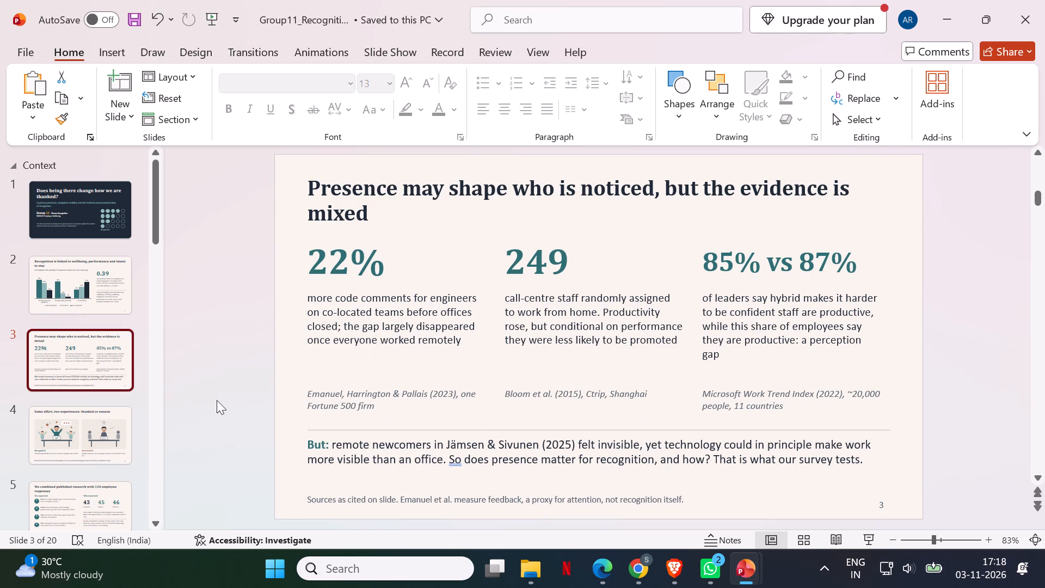
left_click(300, 500)
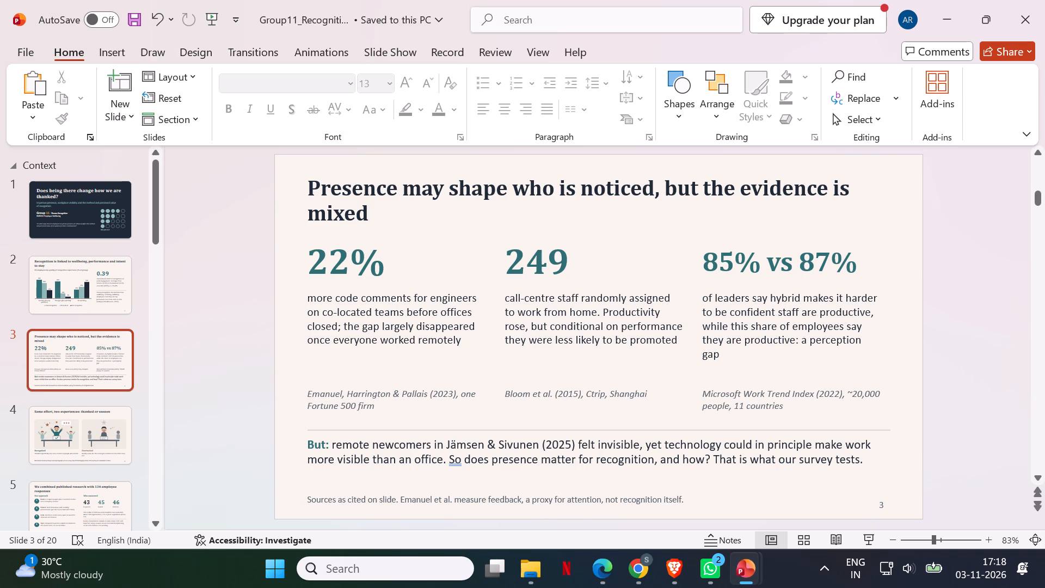
left_click(302, 500)
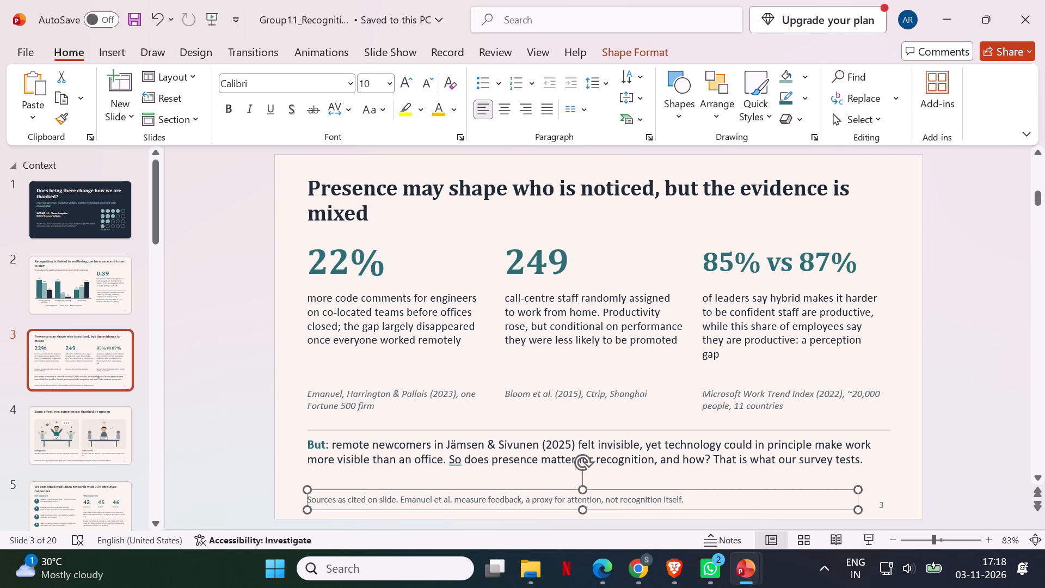
key("Delete")
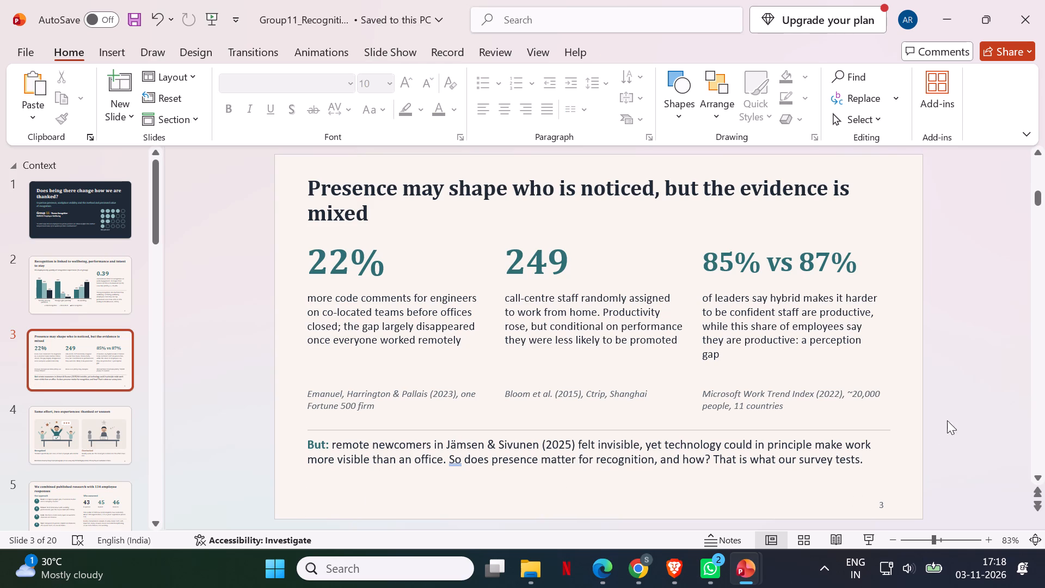
left_click(985, 381)
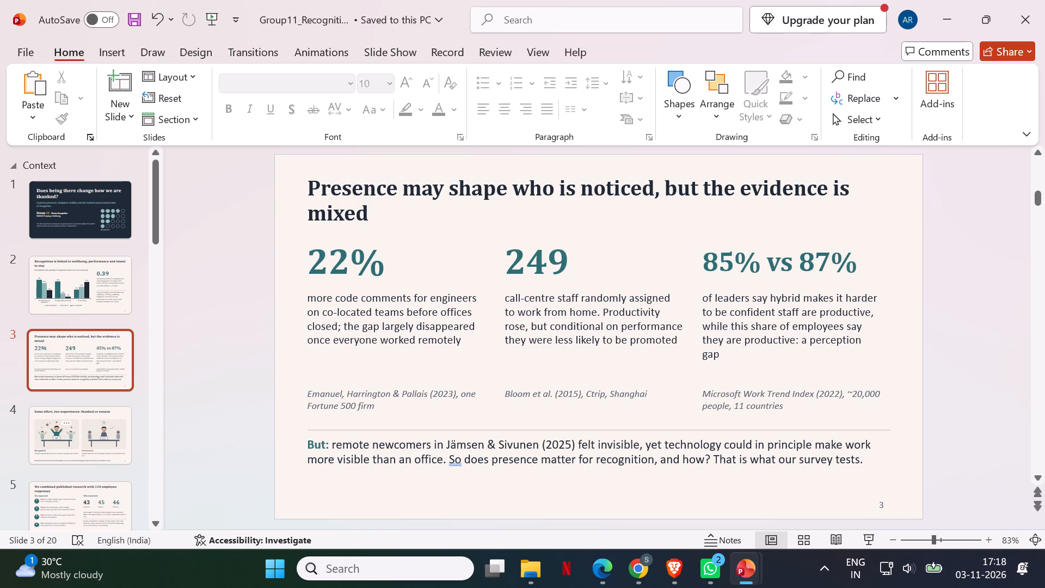
Move the "But: remote newcomers" paragraph on slide 3 slightly straight down, away from the divider line.
left_click(802, 461)
left_click_drag(803, 436, 802, 448)
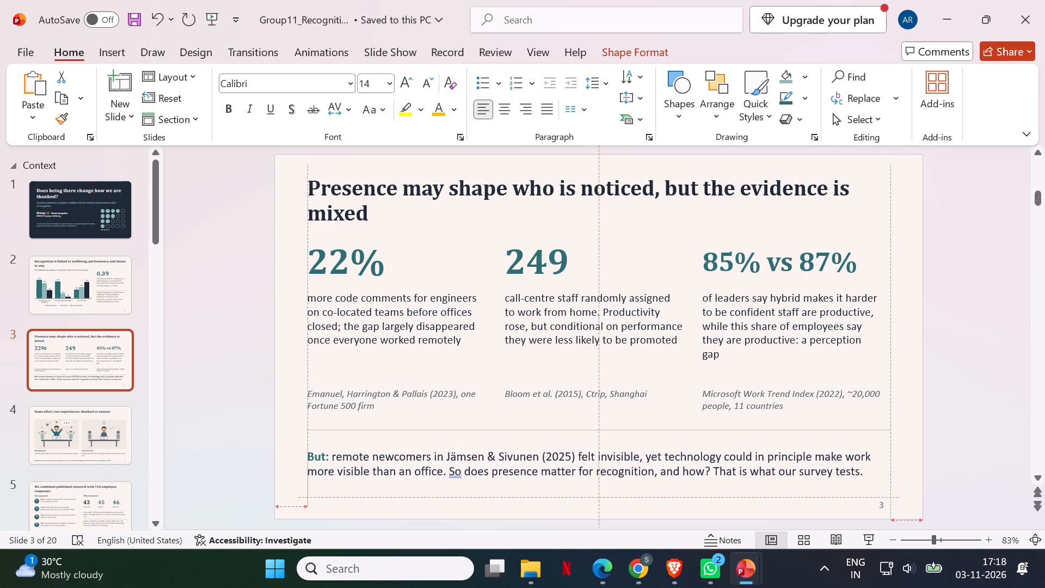
left_click_drag(802, 448, 802, 448)
left_click(984, 323)
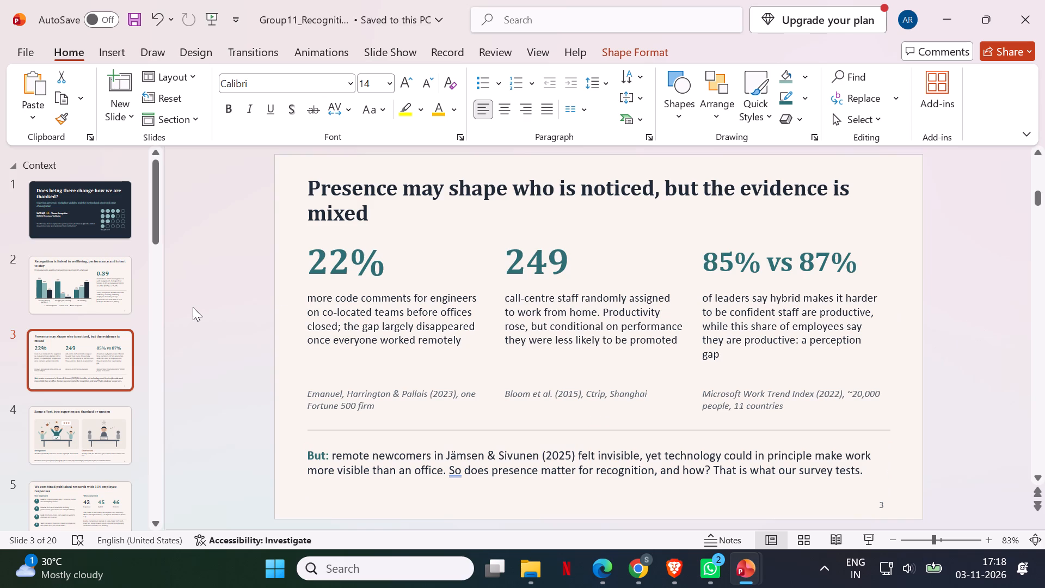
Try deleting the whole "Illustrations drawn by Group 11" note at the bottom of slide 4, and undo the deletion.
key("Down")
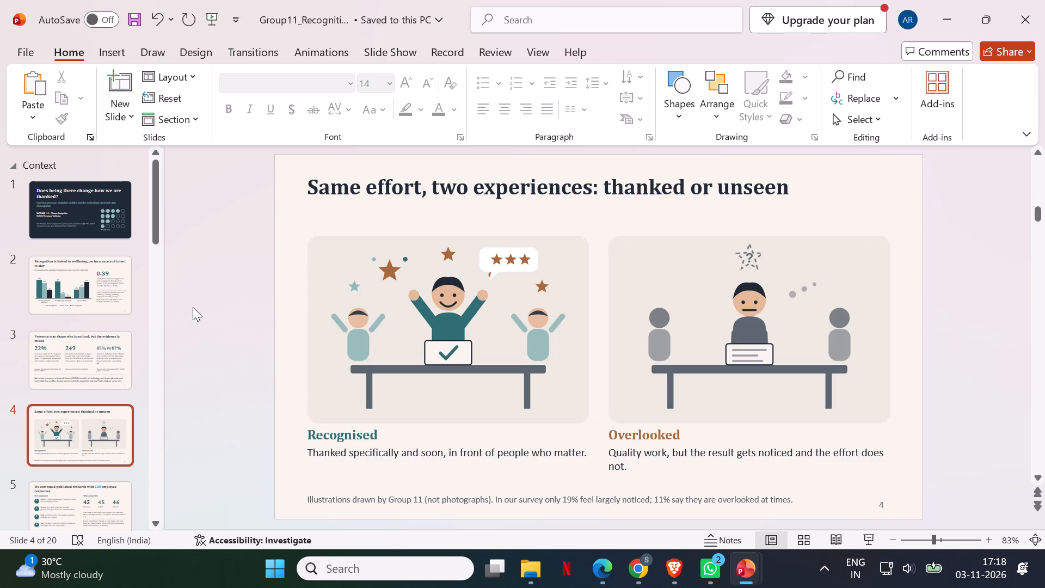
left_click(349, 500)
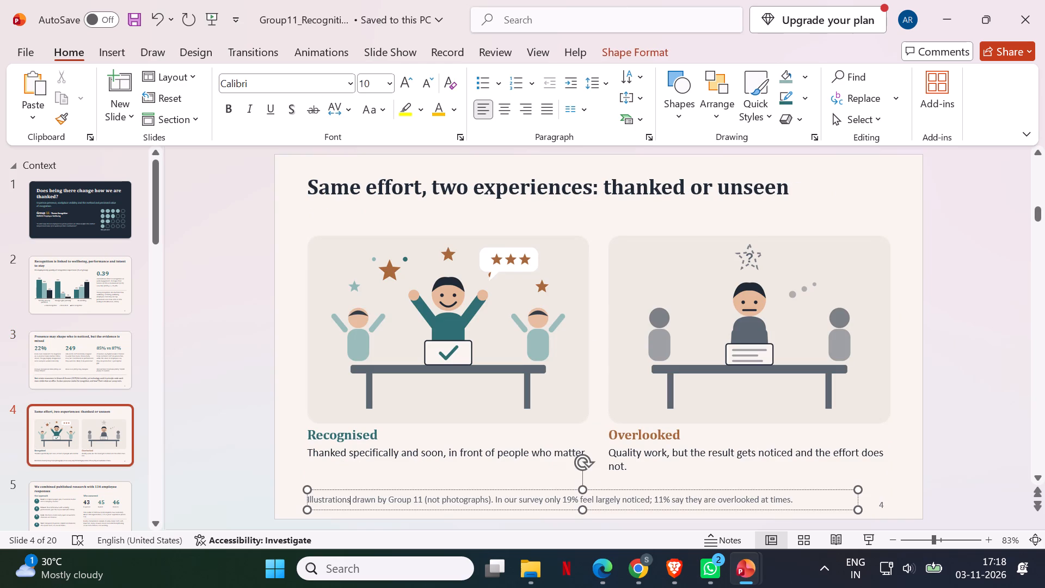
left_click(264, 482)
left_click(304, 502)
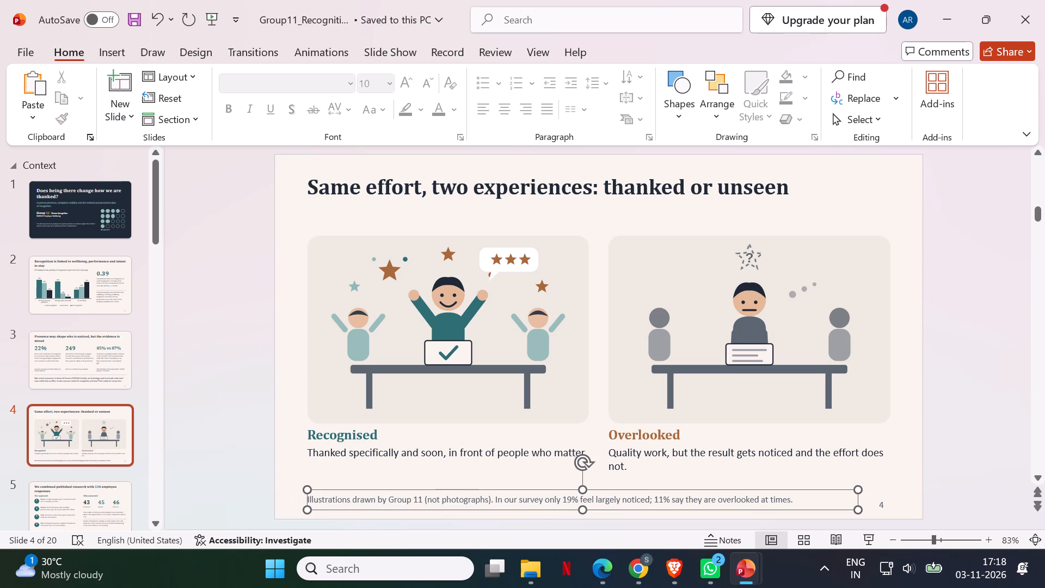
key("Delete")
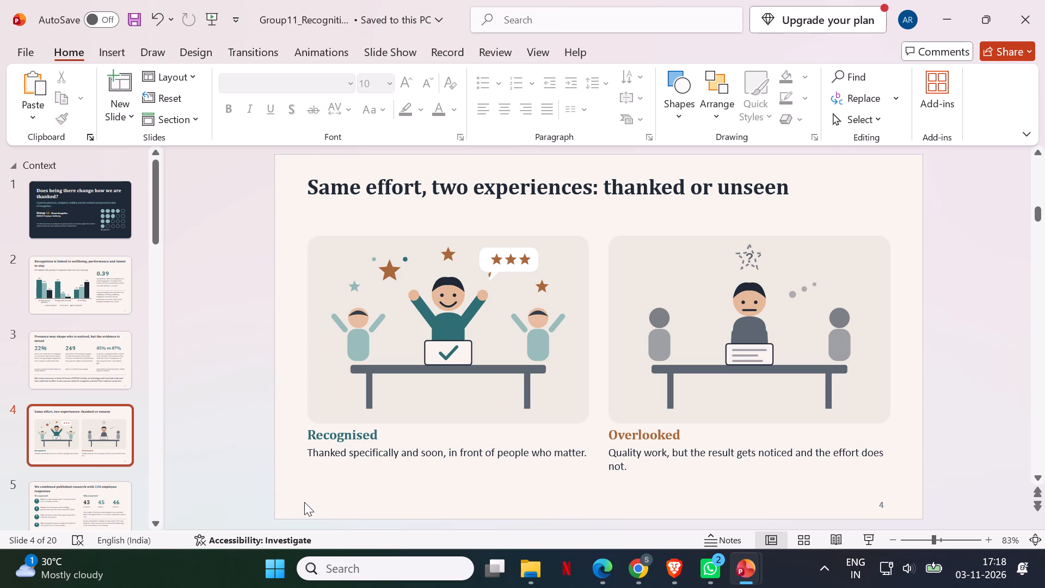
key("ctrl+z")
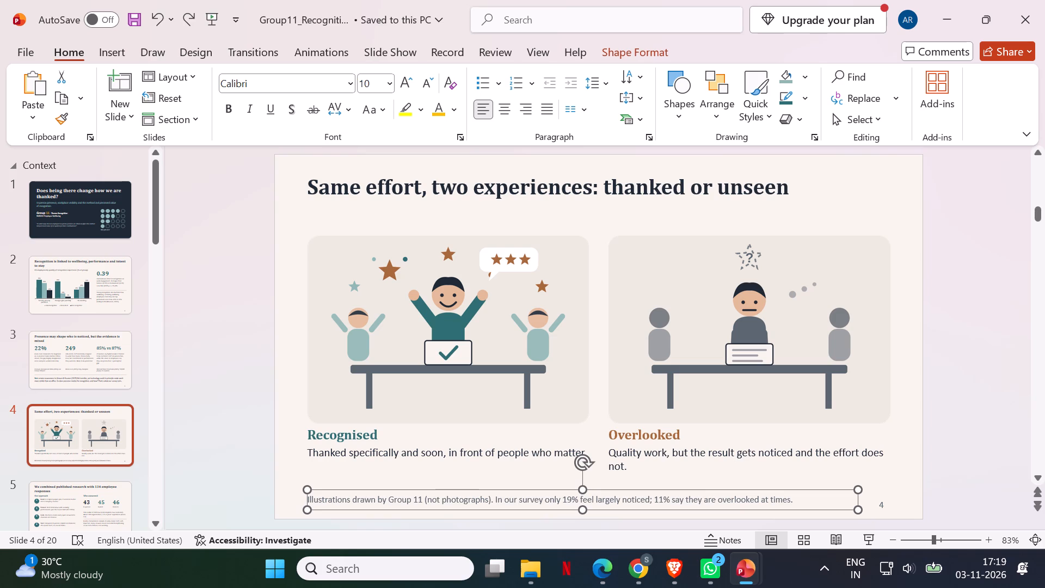
Open the illustrations note at the bottom of slide 4 for text editing, right after "(not photographs).".
left_click(534, 472)
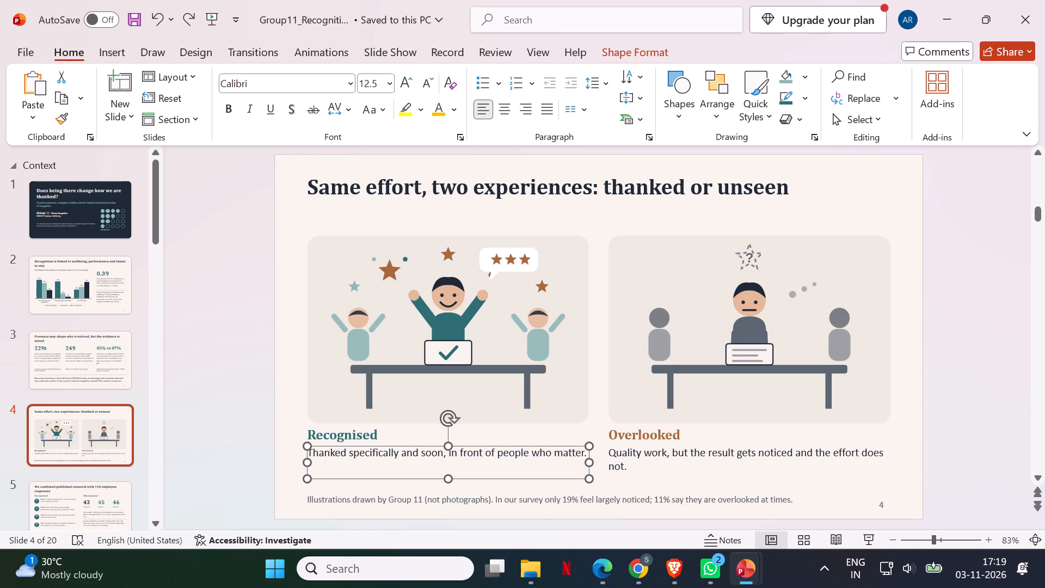
left_click(494, 503)
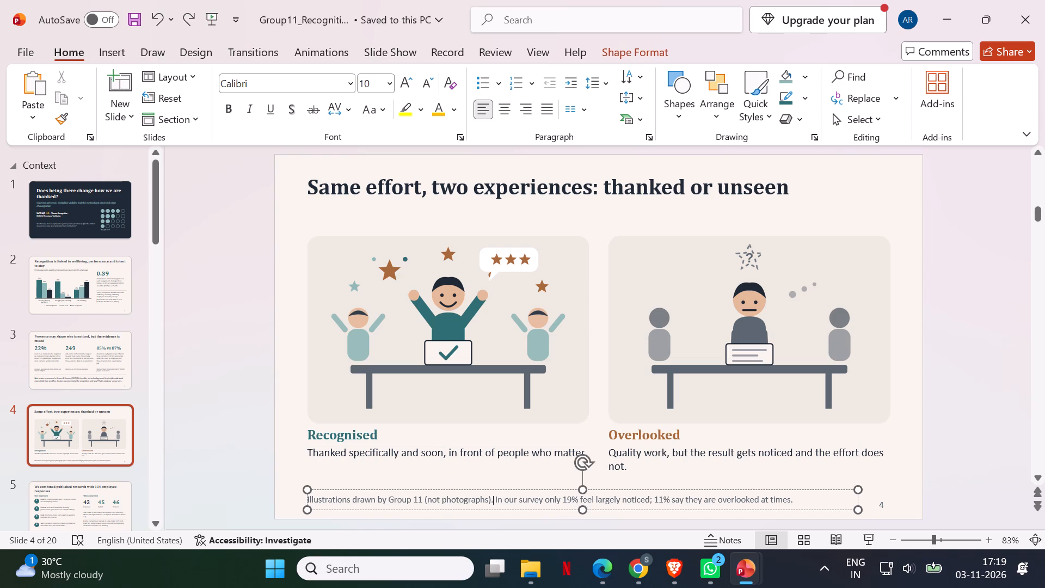
Remove the sentence "Illustrations drawn by Group 11 (not photographs)." and its trailing space from slide 4's bottom note, keeping the survey sentence.
key("BackSpace")
key("BackSpace")
key("BackSpace")
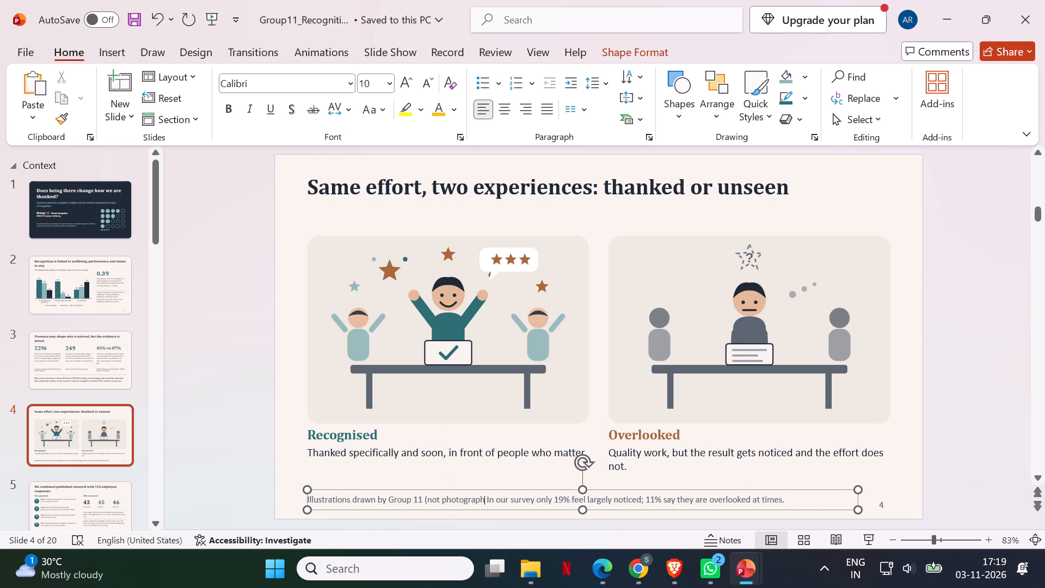
key("BackSpace")
key("BackSpace")
key("BackSpace")
key("BackSpace")
key("BackSpace")
key("BackSpace")
key("BackSpace")
key("BackSpace")
key("BackSpace")
key("BackSpace")
key("BackSpace")
key("BackSpace")
key("BackSpace")
key("BackSpace")
key("BackSpace")
key("BackSpace")
key("BackSpace")
key("BackSpace")
key("BackSpace")
key("BackSpace")
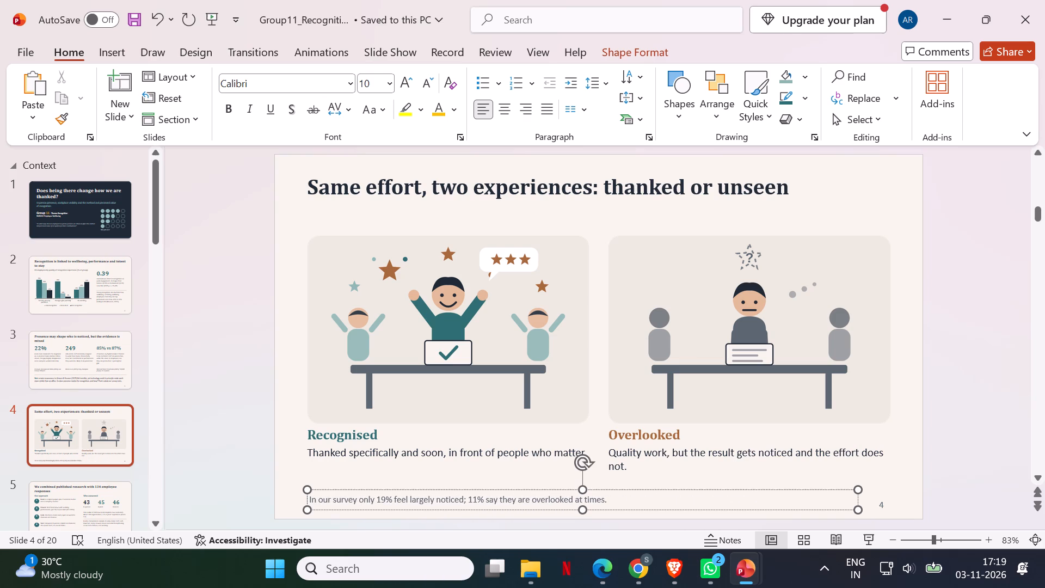
key("Delete")
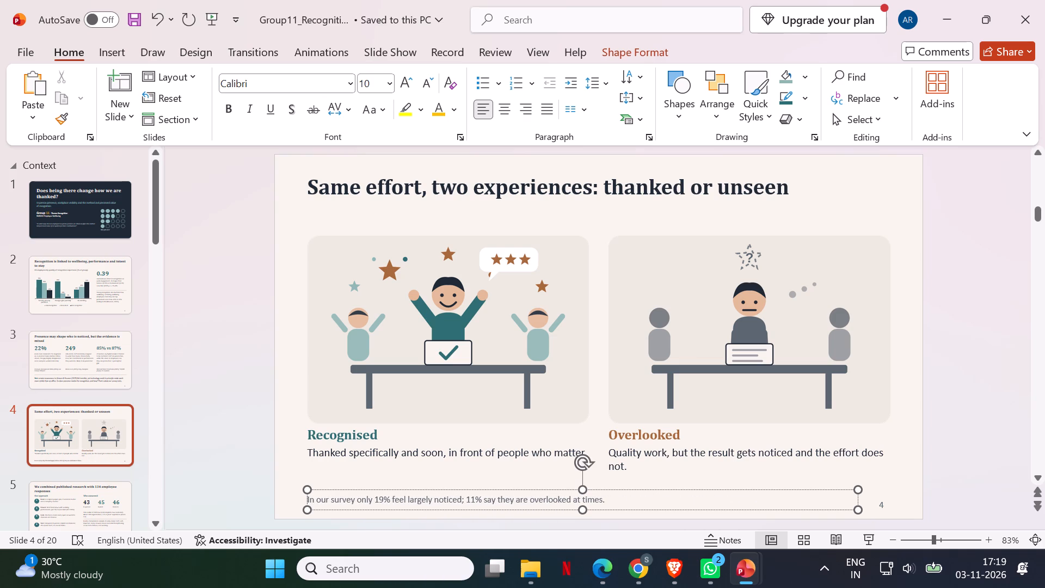
left_click(248, 438)
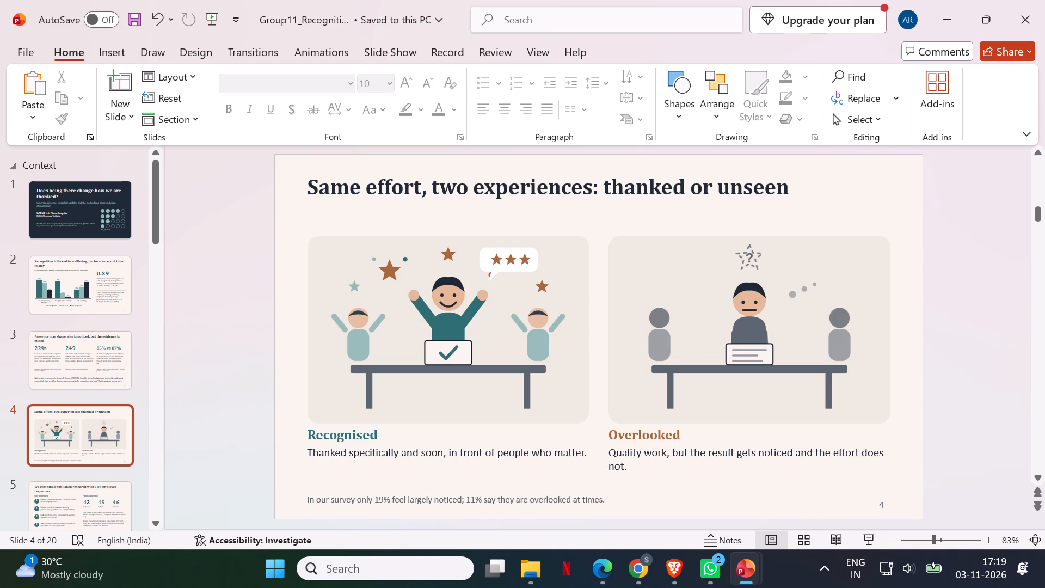
Move slide 4's survey note slightly up and across so its text sits roughly centred beneath the two illustrations.
left_click(319, 499)
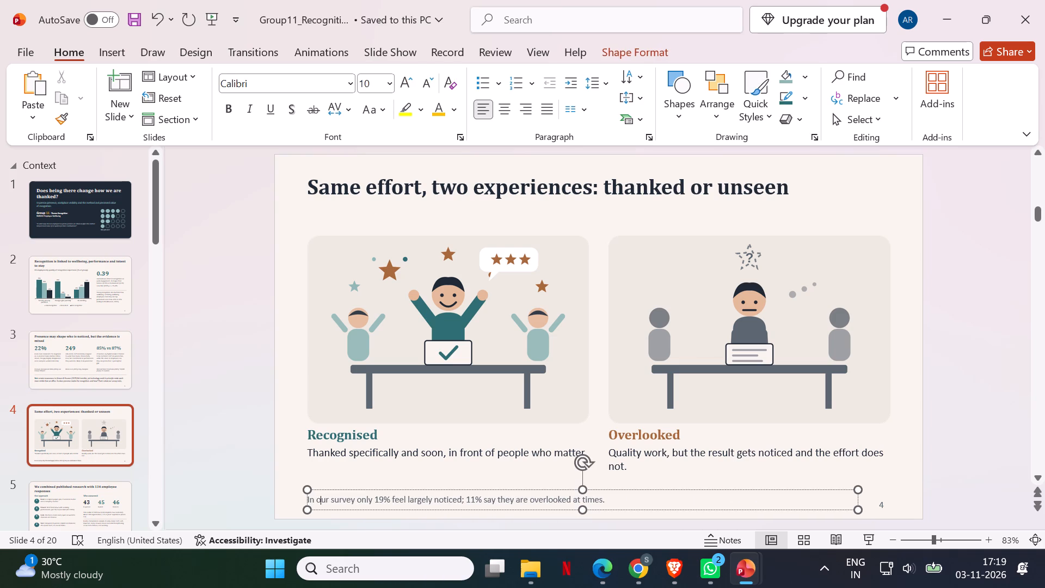
left_click_drag(341, 490, 341, 483)
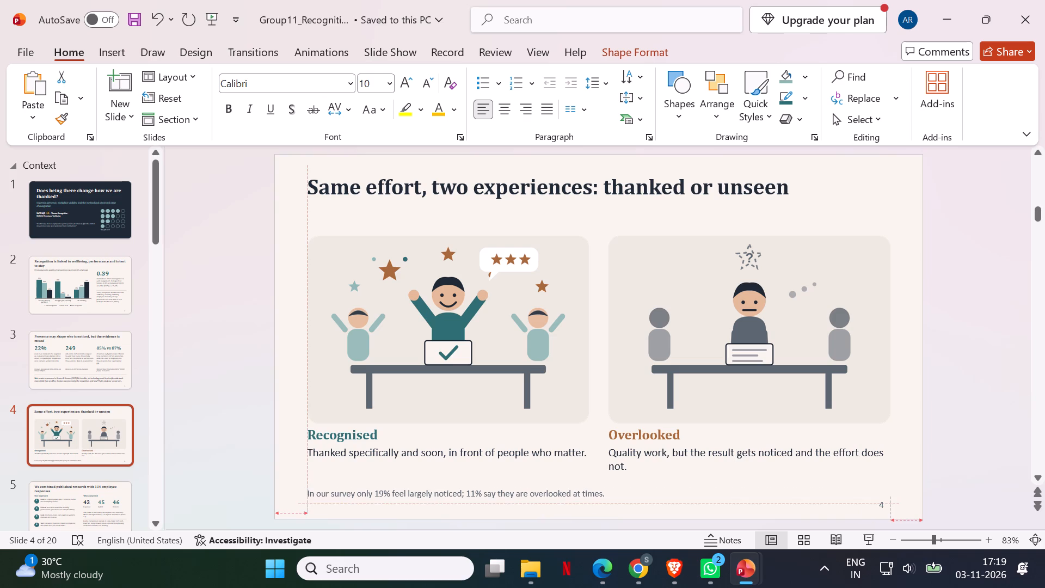
left_click_drag(341, 483, 341, 479)
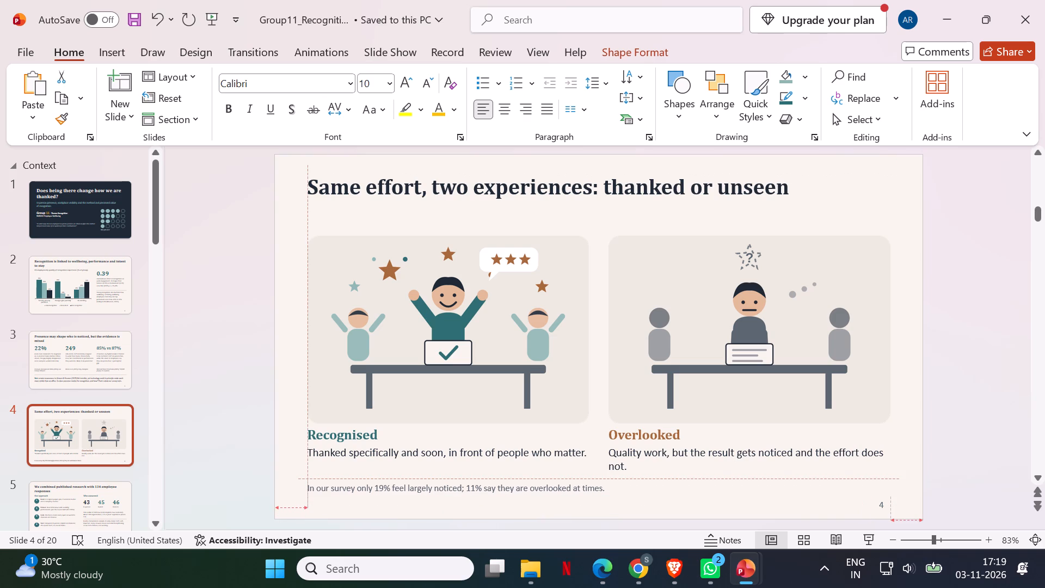
left_click_drag(341, 479, 383, 478)
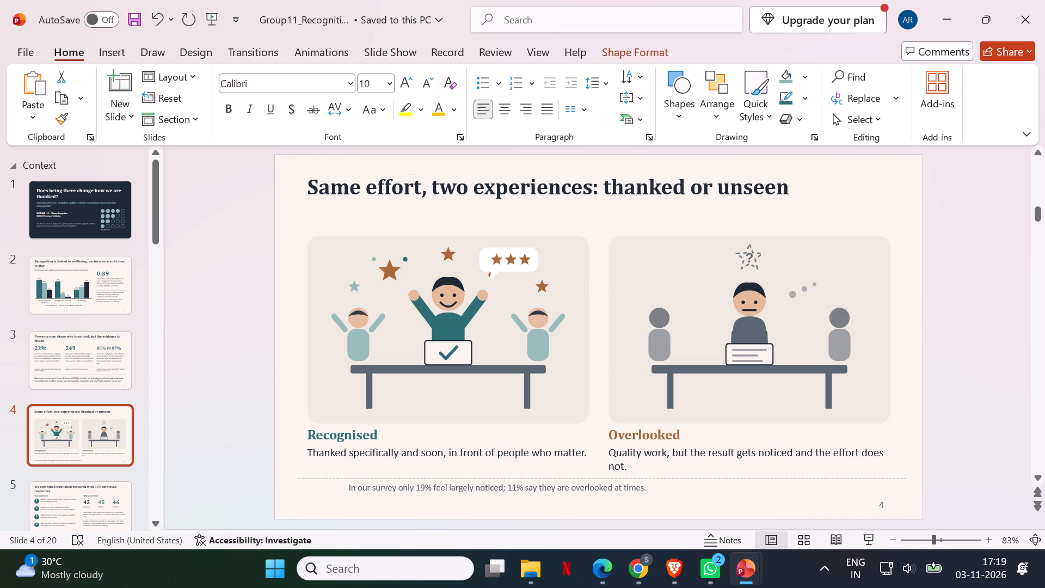
left_click_drag(383, 478, 427, 482)
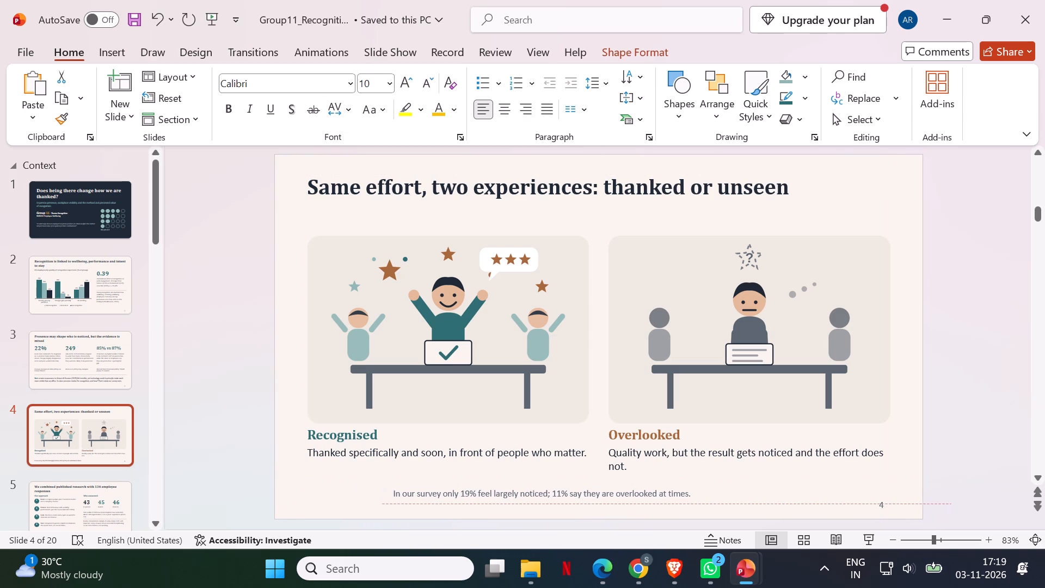
left_click_drag(427, 482, 464, 486)
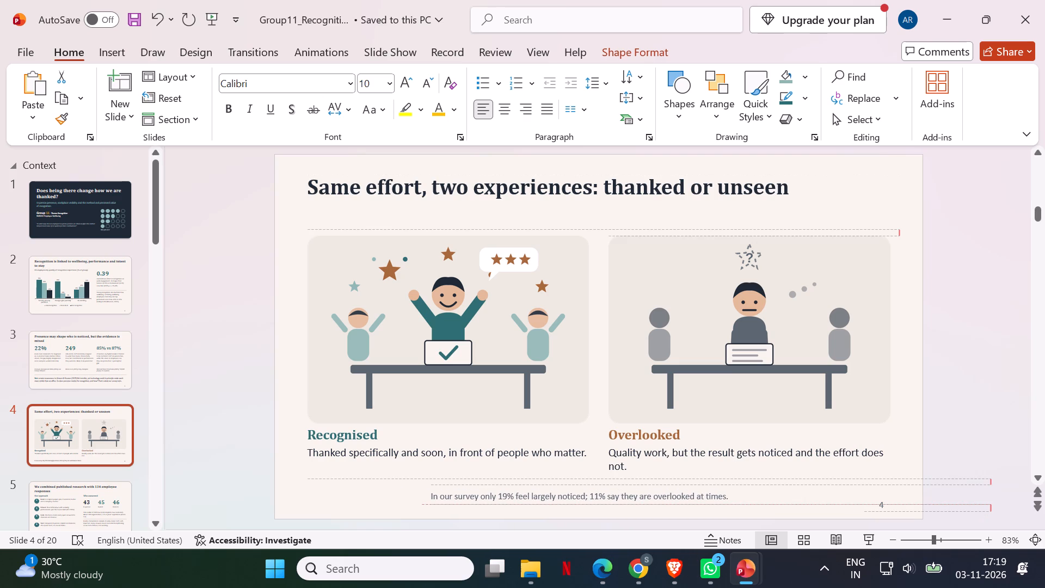
left_click_drag(464, 486, 464, 485)
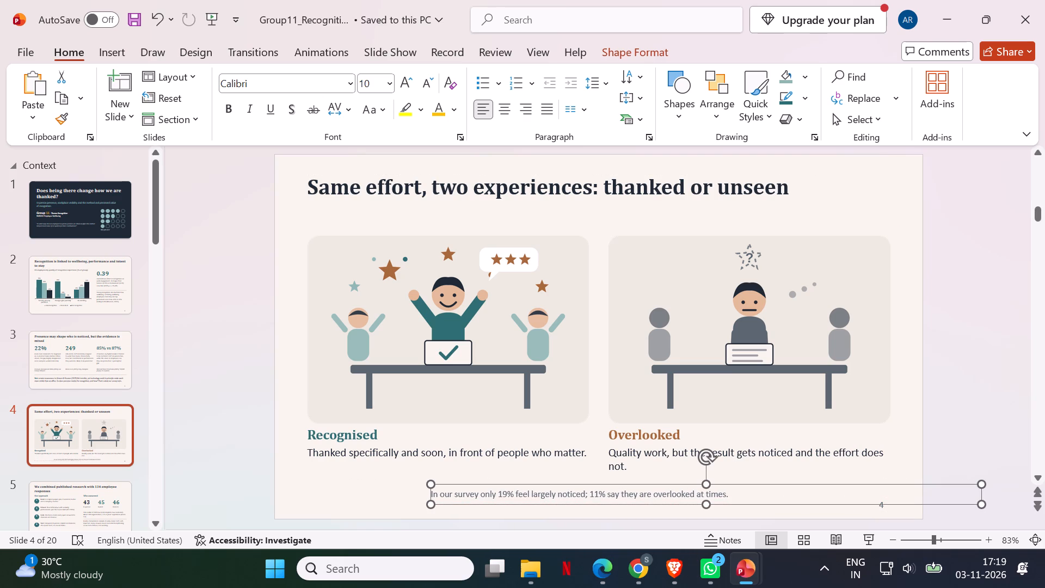
left_click(225, 446)
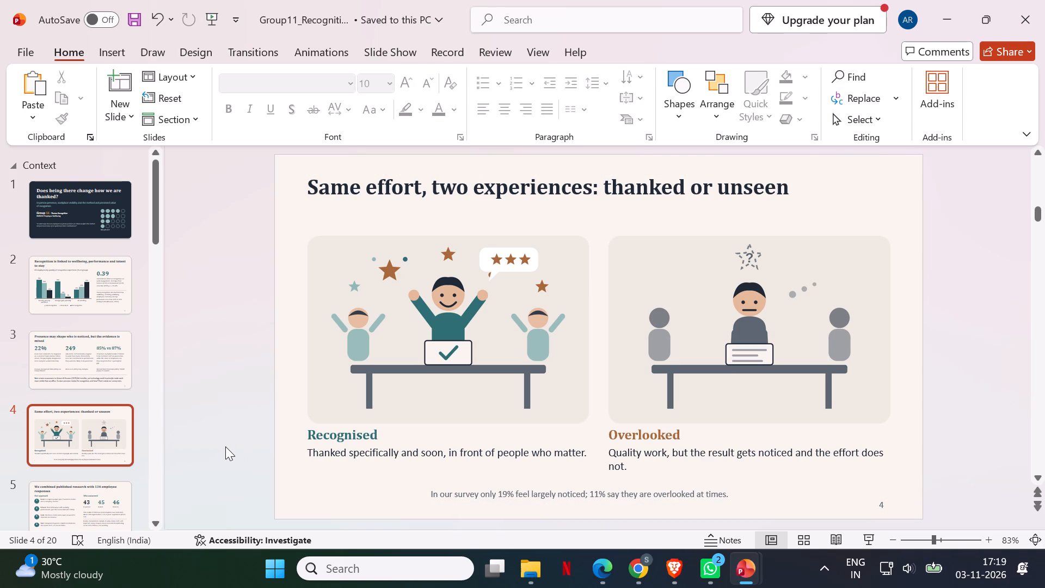
Shift slide 4's survey note straight sideways so its text sits centred beneath the two illustrations.
left_click(578, 494)
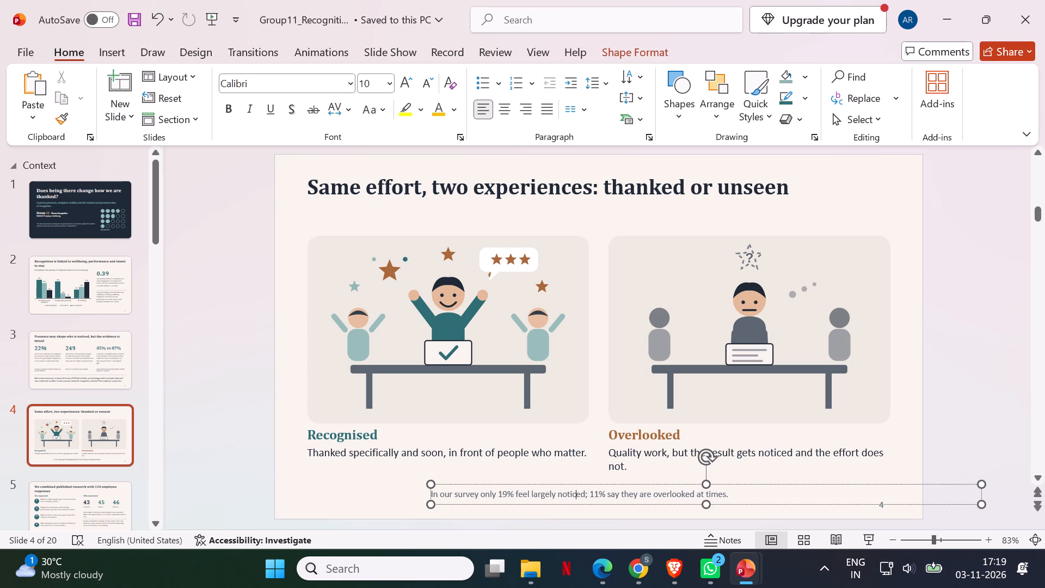
left_click_drag(585, 484, 613, 485)
left_click(235, 431)
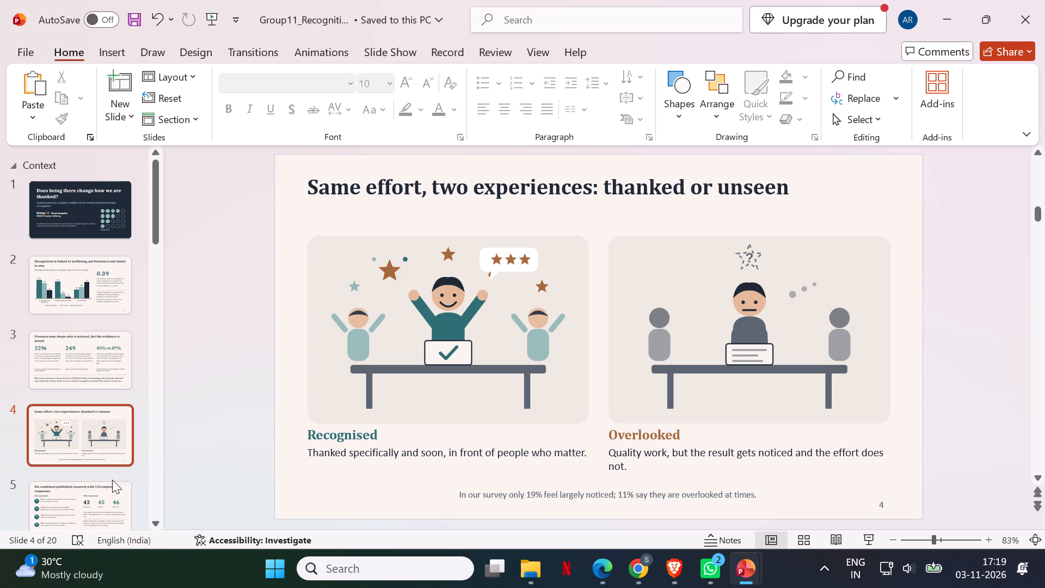
Delete the "Source: Group 11 survey data (n = 134)" note at the bottom of slide 5.
left_click(106, 500)
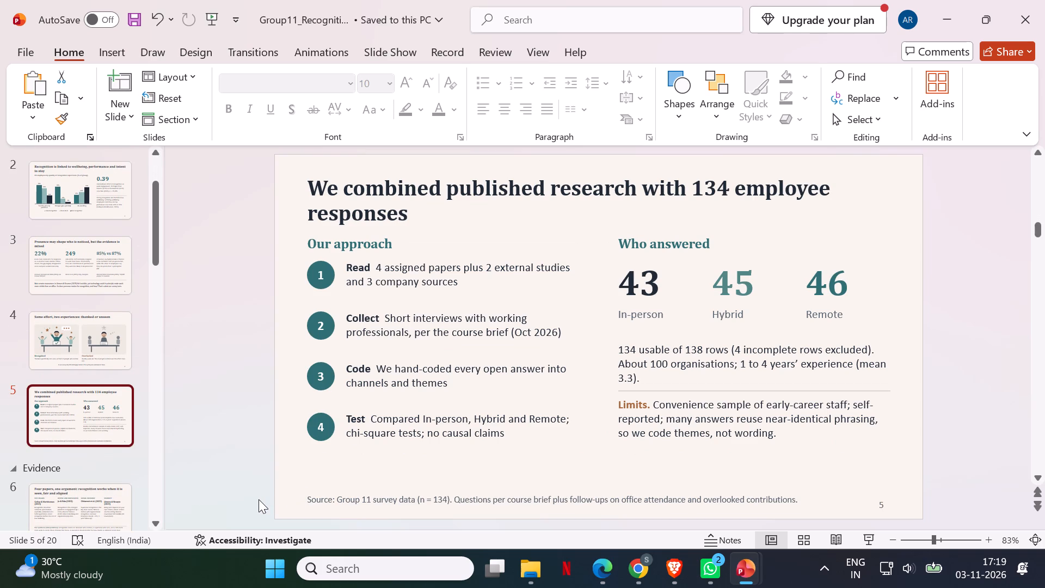
left_click(303, 501)
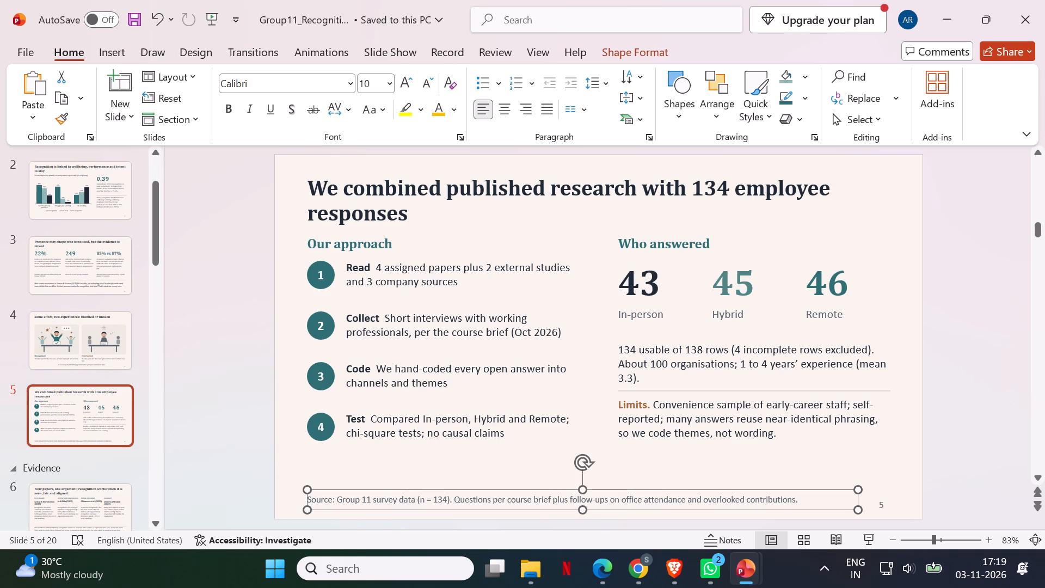
key("Delete")
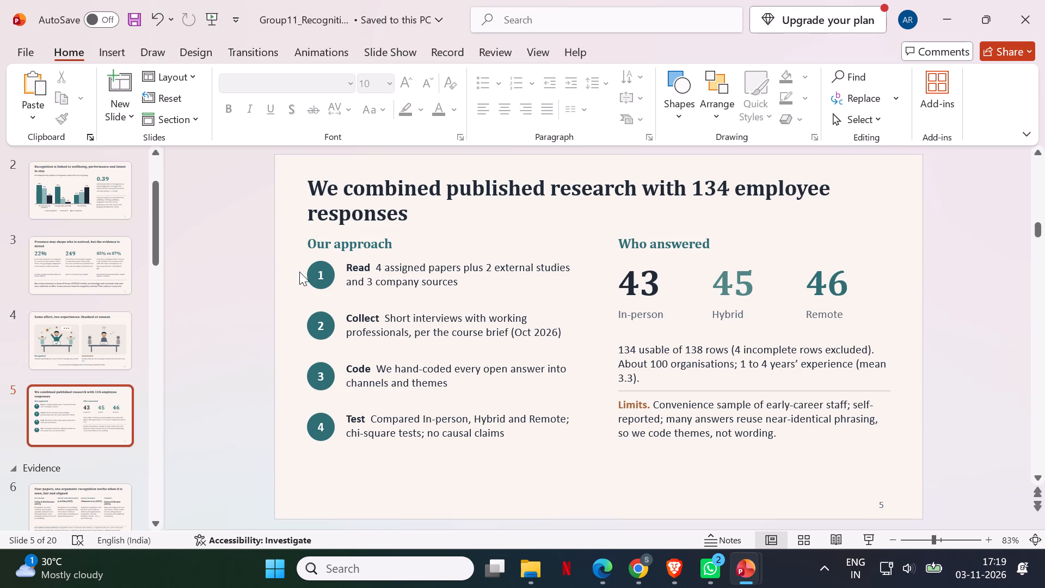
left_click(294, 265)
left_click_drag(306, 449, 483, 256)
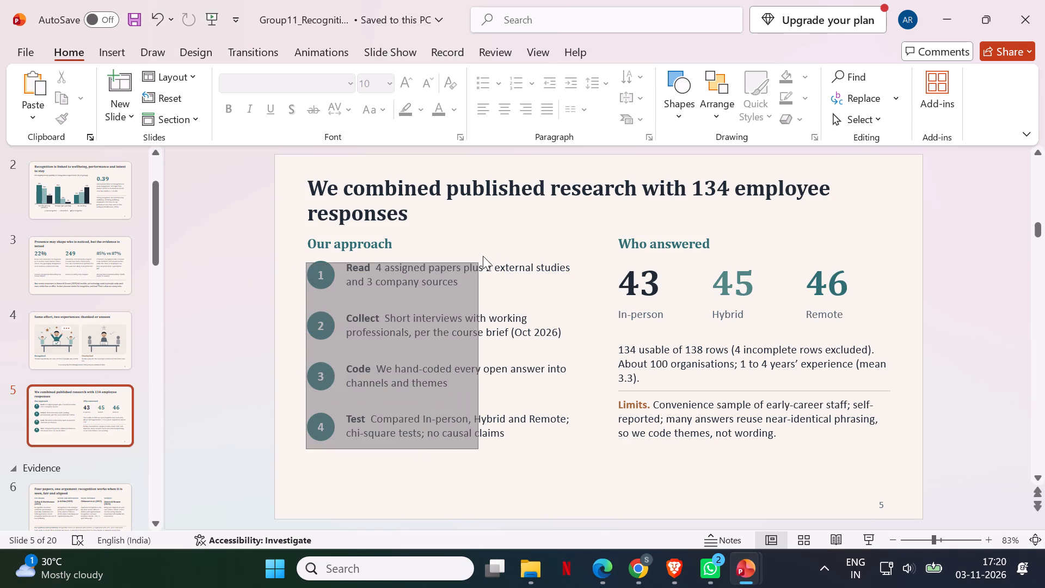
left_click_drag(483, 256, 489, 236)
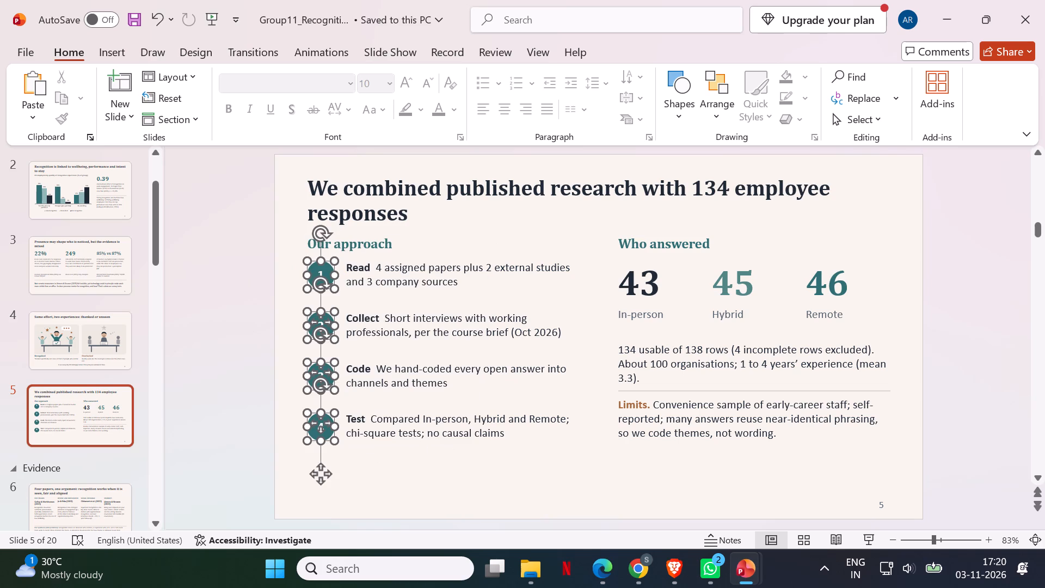
Group slide 5's four numbered circles with their Read, Collect, Code and Test texts, working from item 4 up to item 1.
left_click(402, 416)
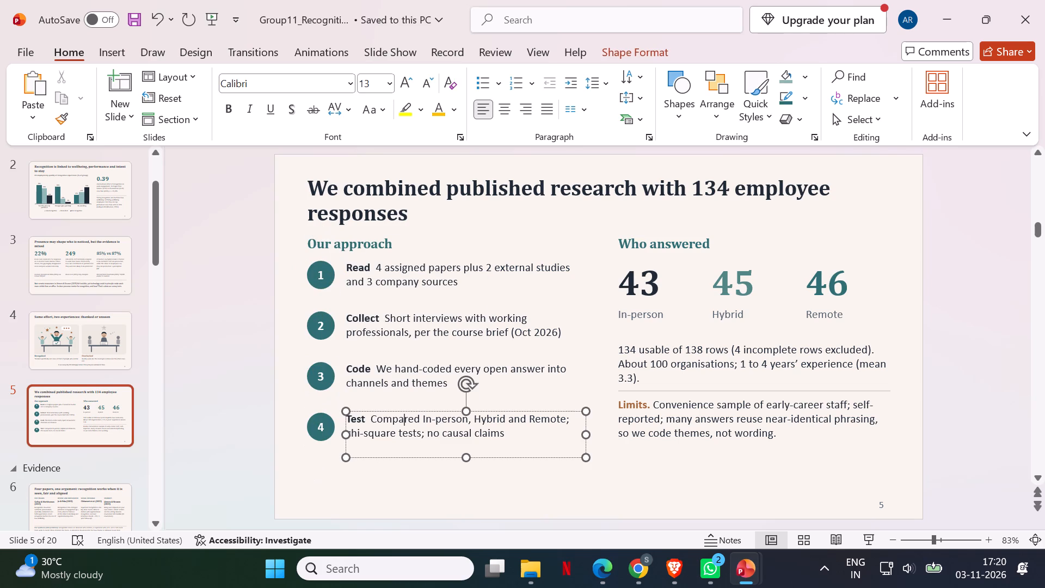
left_click(407, 375, "ctrl")
left_click(405, 425, "ctrl")
left_click(315, 423, "ctrl")
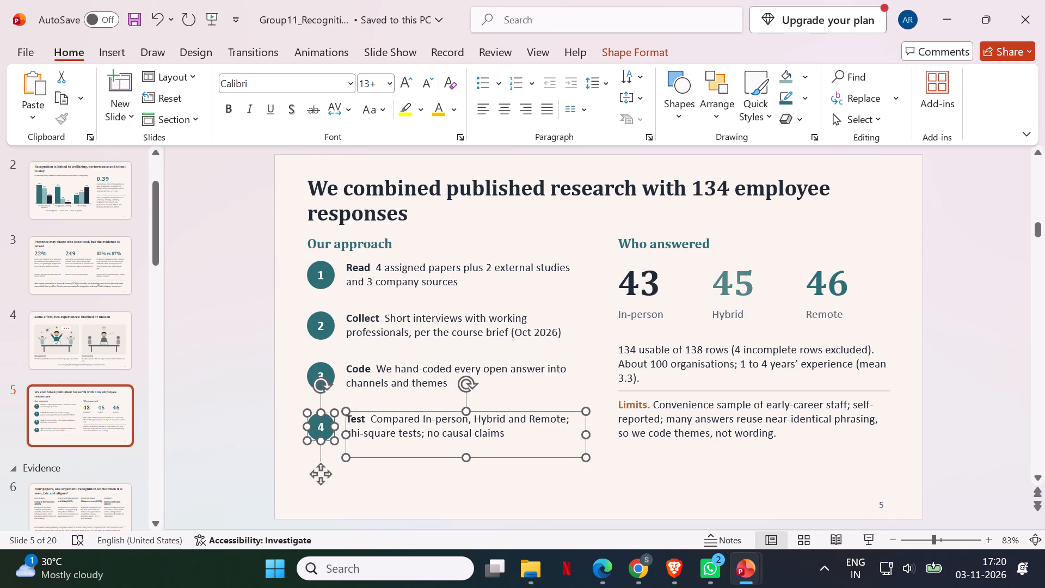
key("ctrl+g")
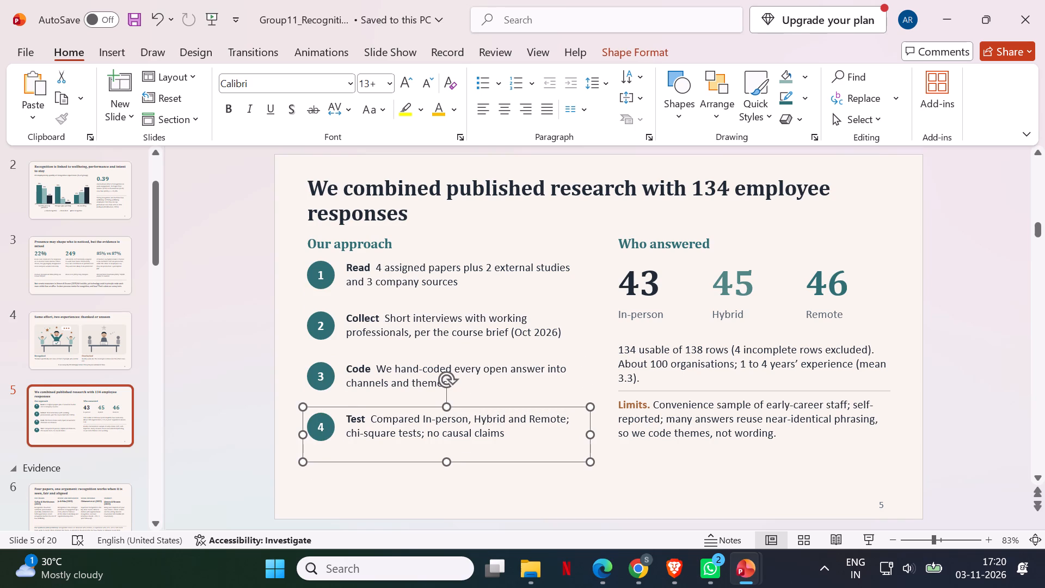
left_click(377, 371, "ctrl")
left_click(326, 374, "ctrl")
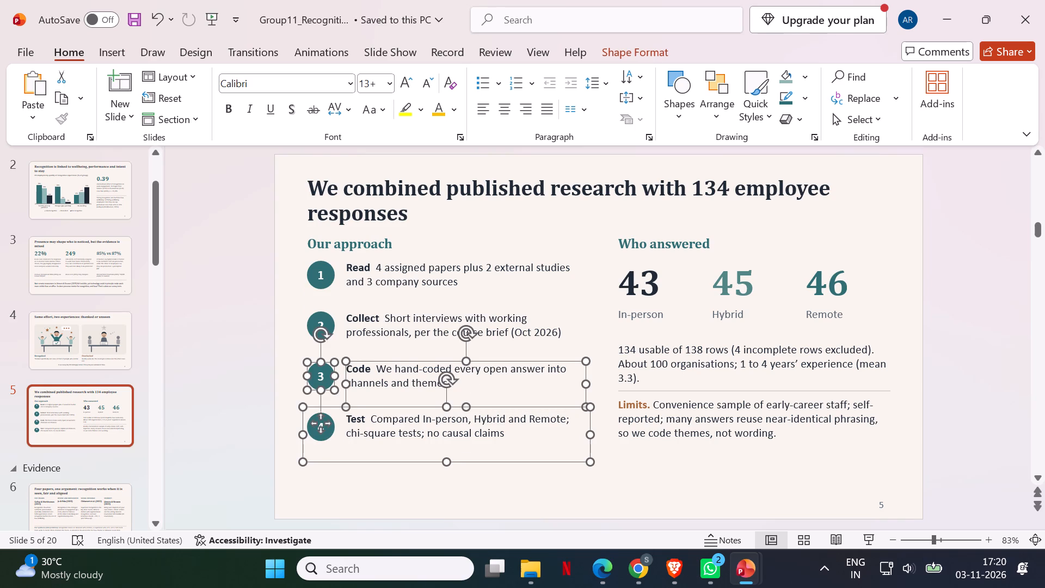
key("ctrl+g")
left_click(387, 324, "ctrl")
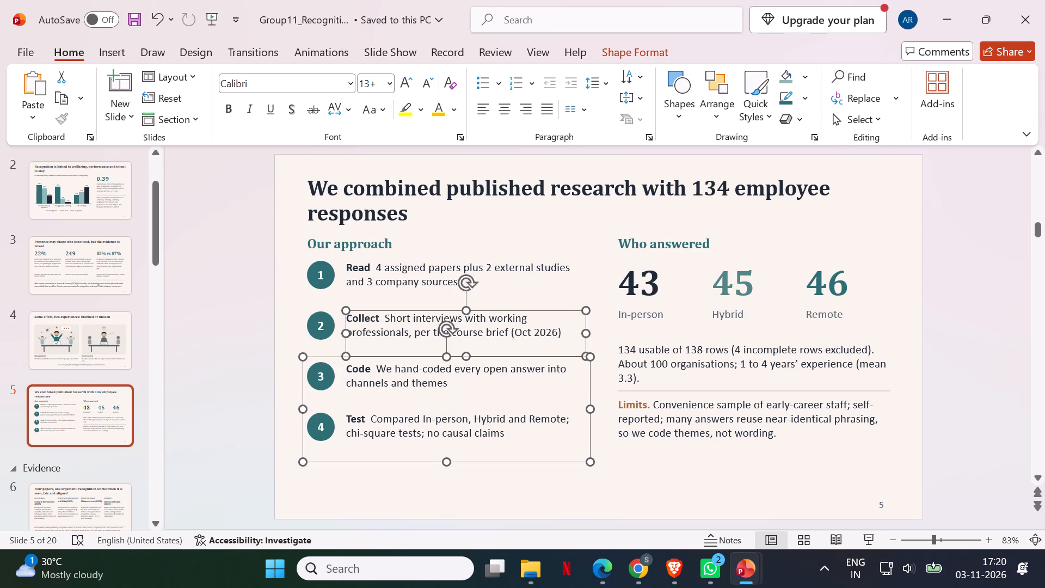
left_click(320, 327, "ctrl")
key("ctrl+g")
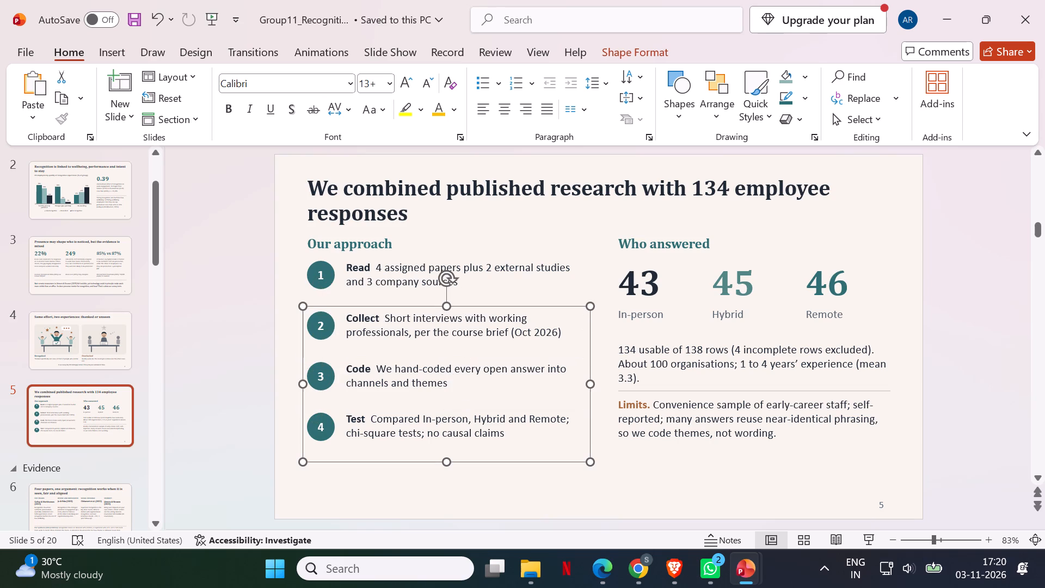
left_click(385, 271, "ctrl")
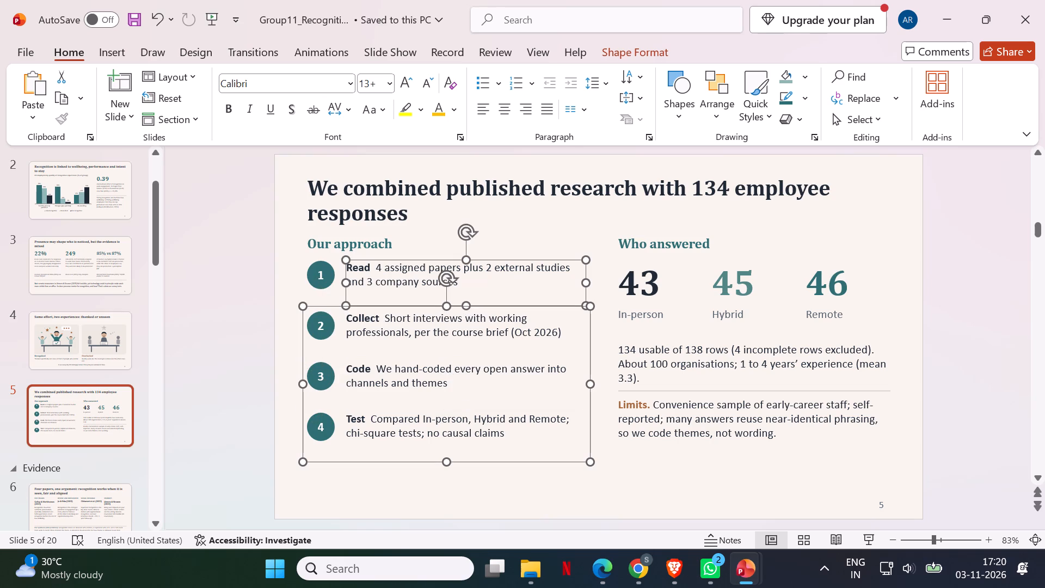
left_click(319, 275, "ctrl")
key("ctrl+g")
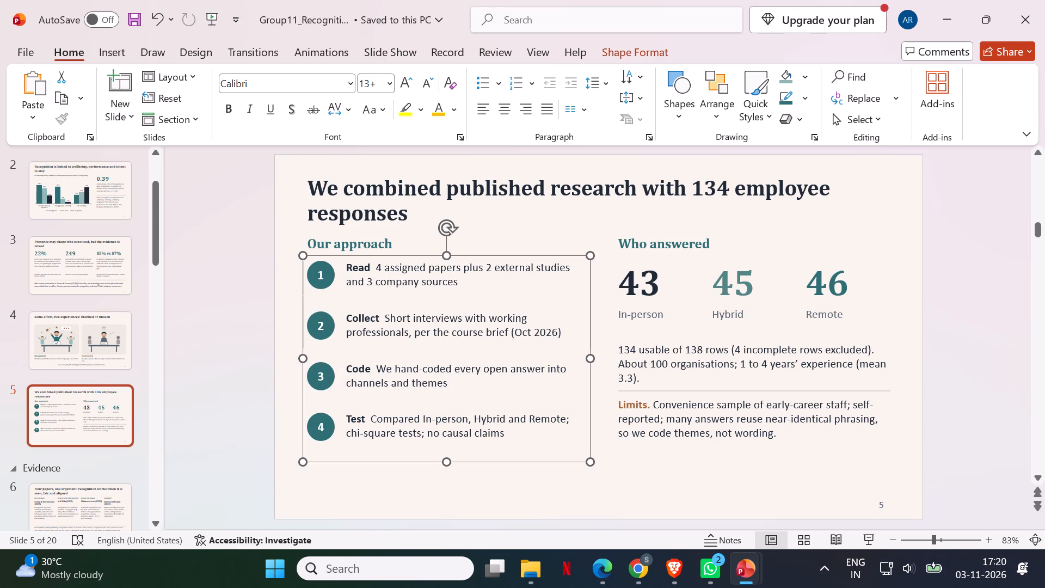
Group the "Our approach" heading with the four numbered items beneath it.
left_click(372, 245, "ctrl")
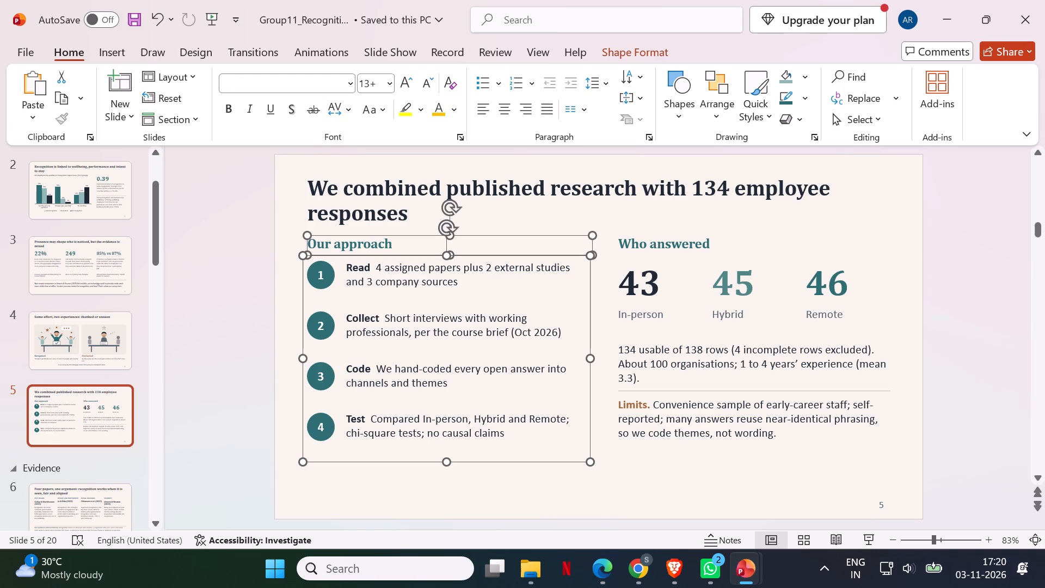
key("ctrl+g")
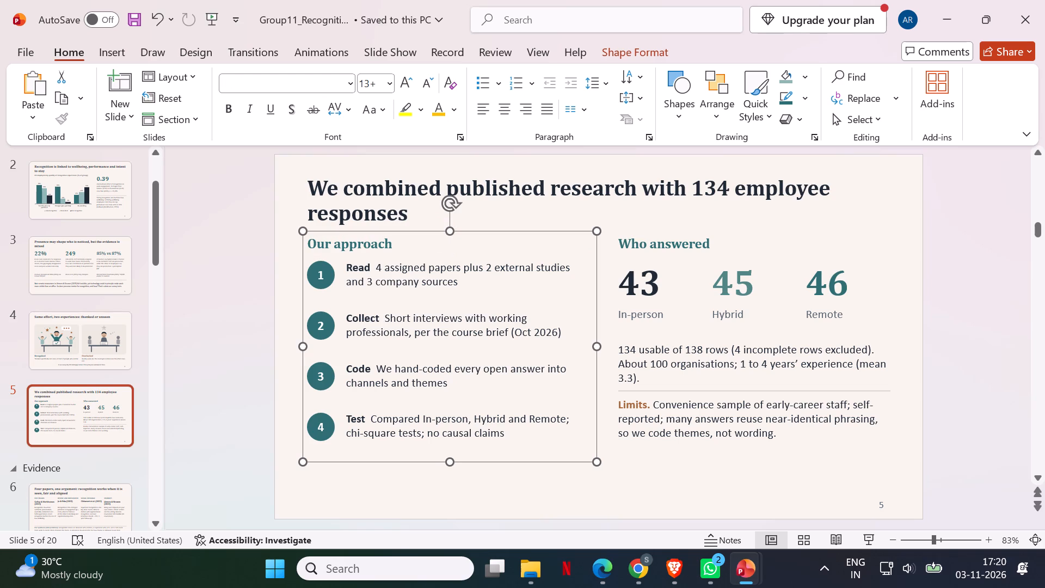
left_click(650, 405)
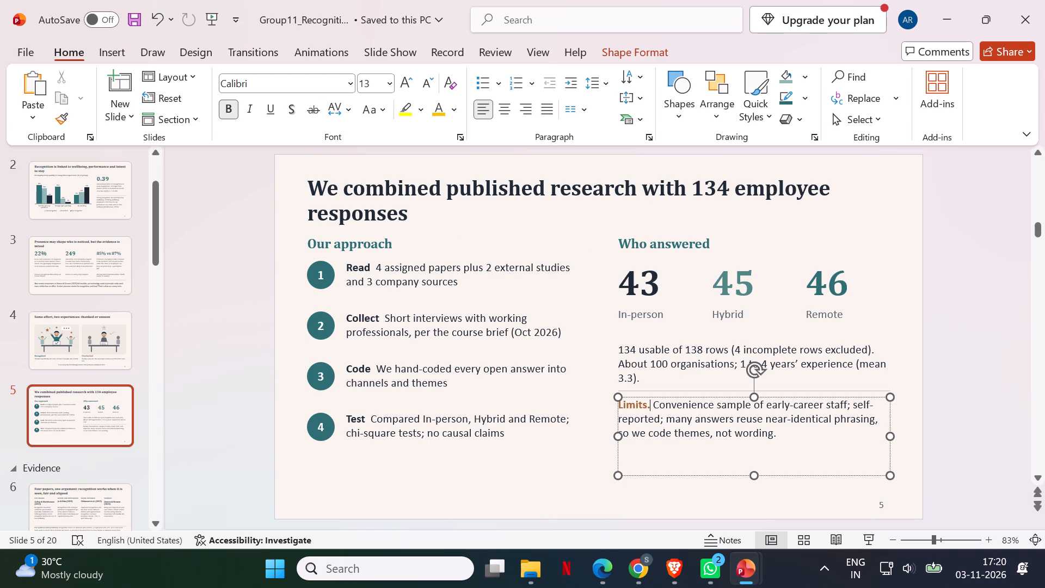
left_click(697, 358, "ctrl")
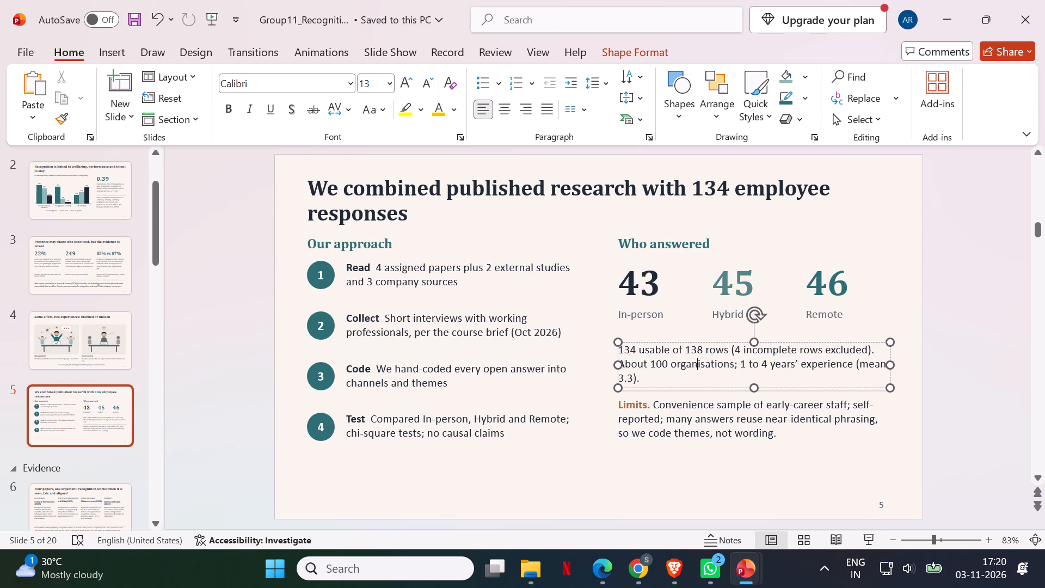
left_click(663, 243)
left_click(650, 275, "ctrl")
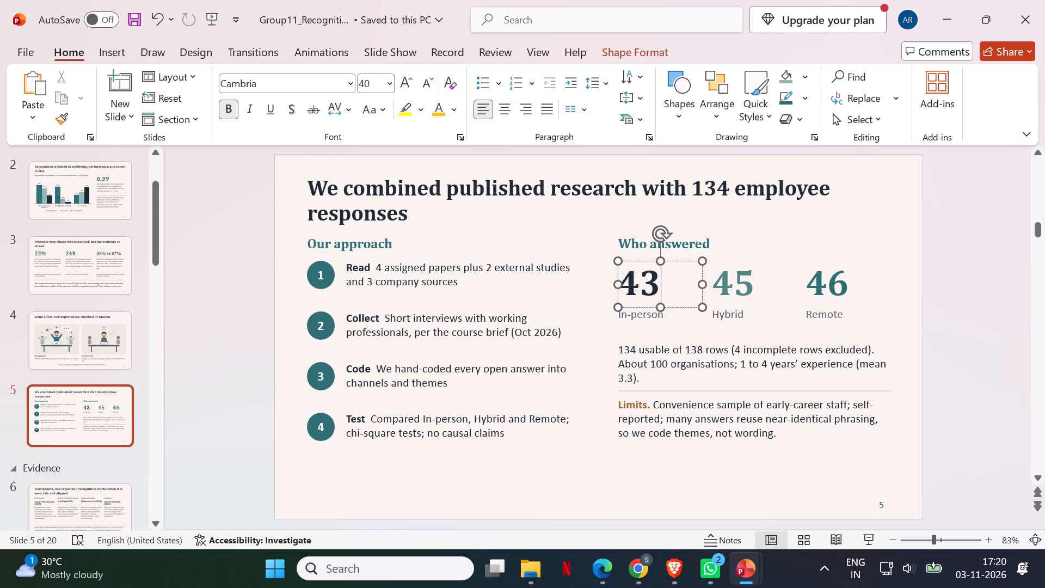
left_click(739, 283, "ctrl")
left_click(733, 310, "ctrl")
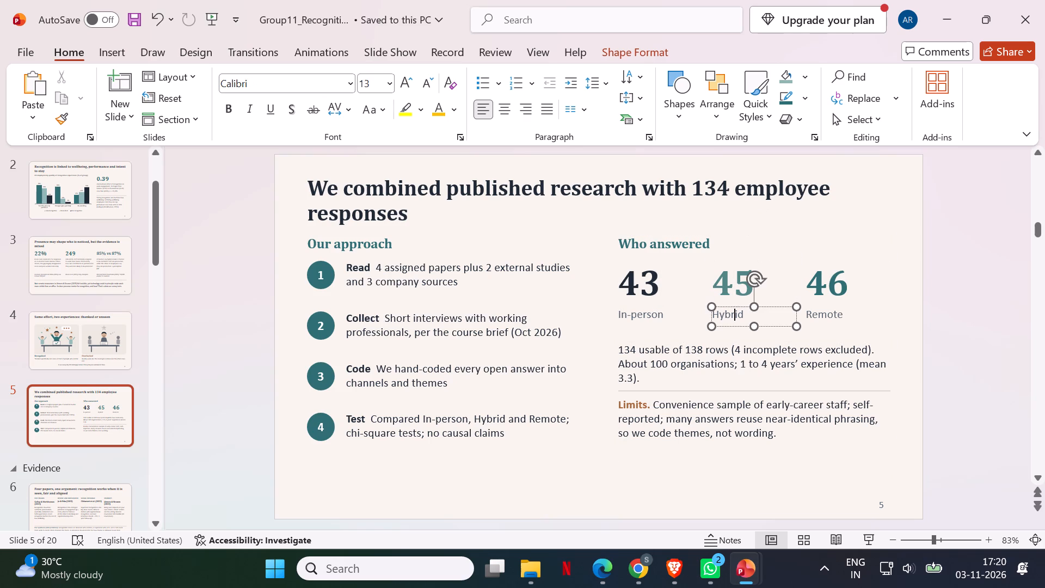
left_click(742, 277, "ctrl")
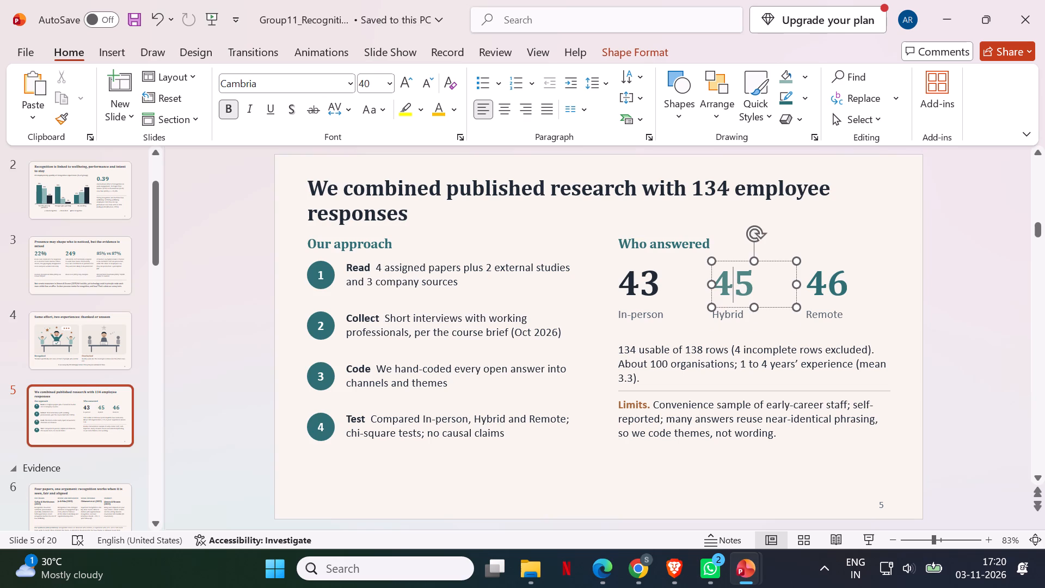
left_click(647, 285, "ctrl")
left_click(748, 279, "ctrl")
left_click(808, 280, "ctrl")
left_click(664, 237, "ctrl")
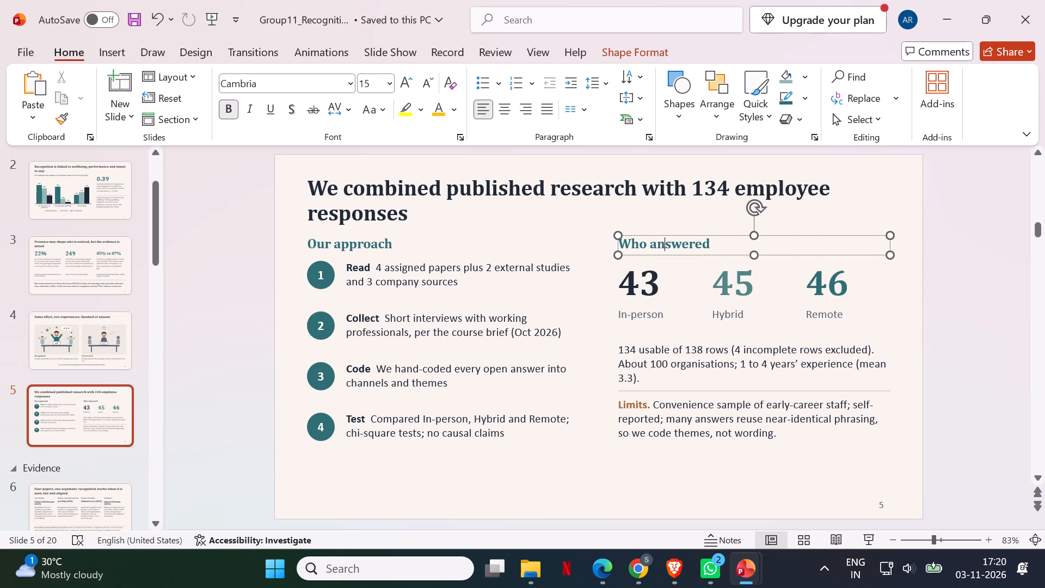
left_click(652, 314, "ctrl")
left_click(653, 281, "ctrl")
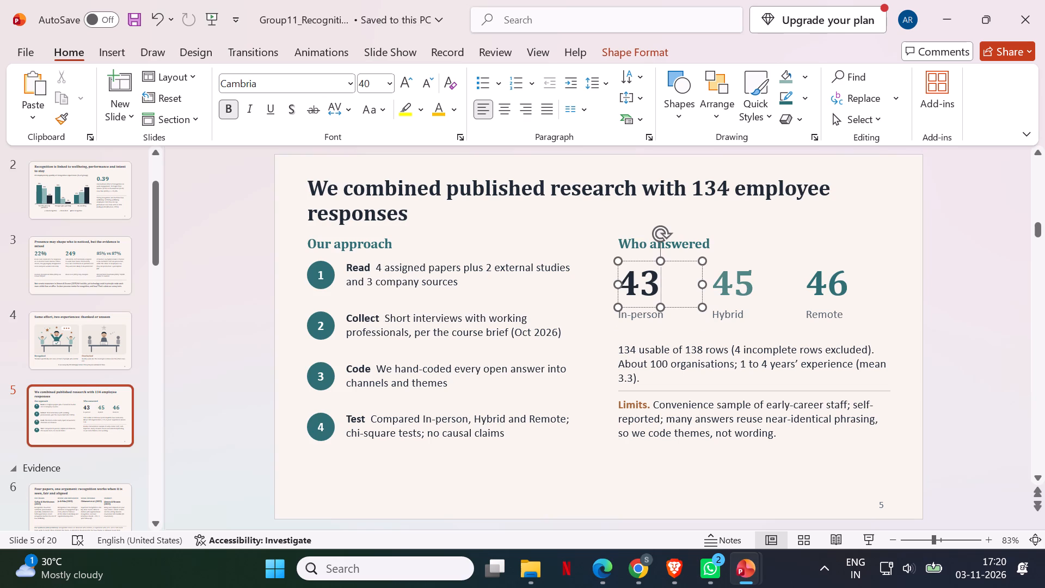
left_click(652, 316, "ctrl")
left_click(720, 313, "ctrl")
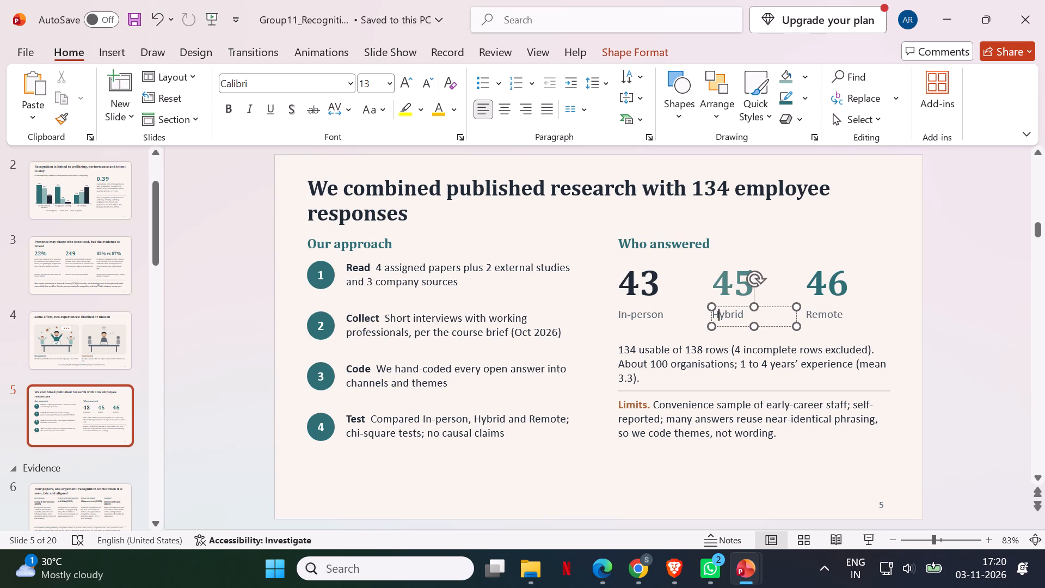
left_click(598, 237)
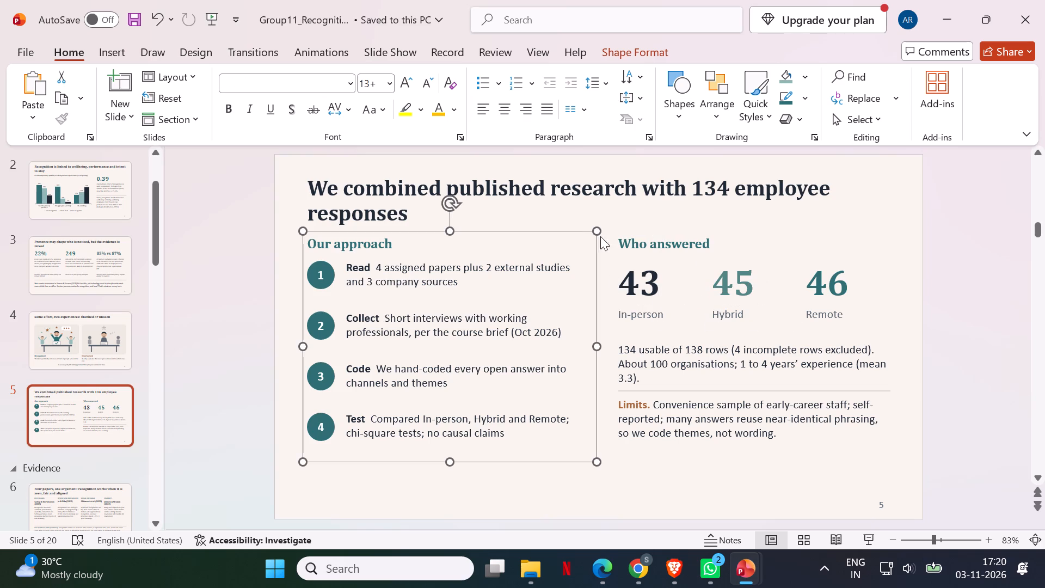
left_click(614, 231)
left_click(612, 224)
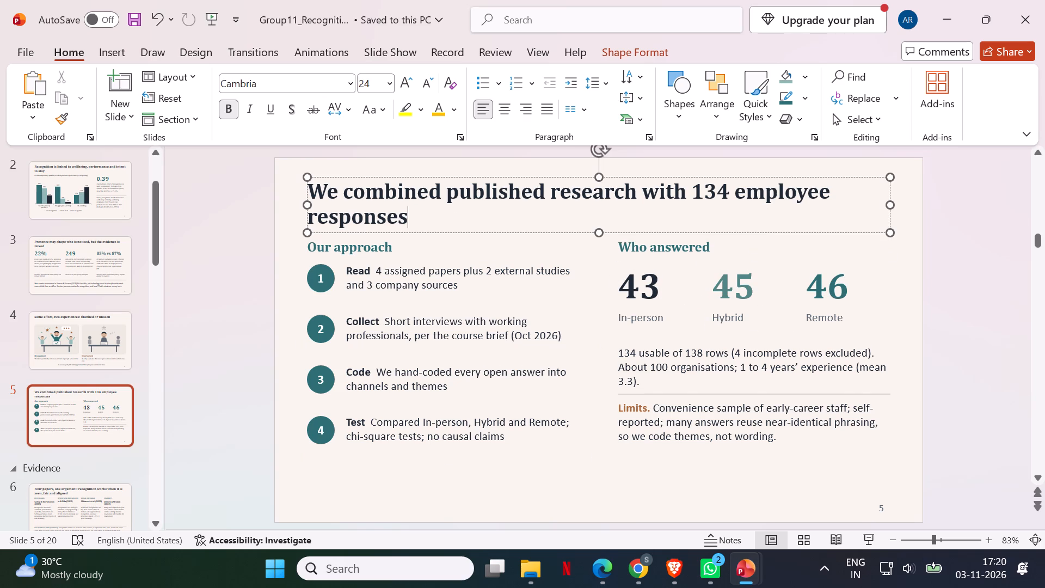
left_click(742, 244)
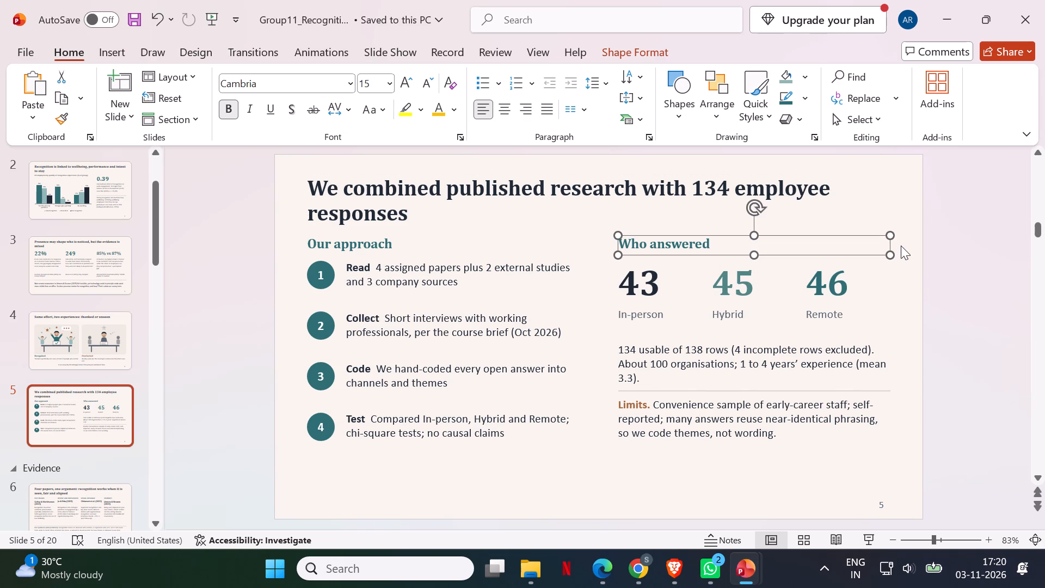
Group slide 5's 43, 45 and 46 figures together with their In-person, Hybrid and Remote labels.
left_click(901, 244)
left_click(888, 244)
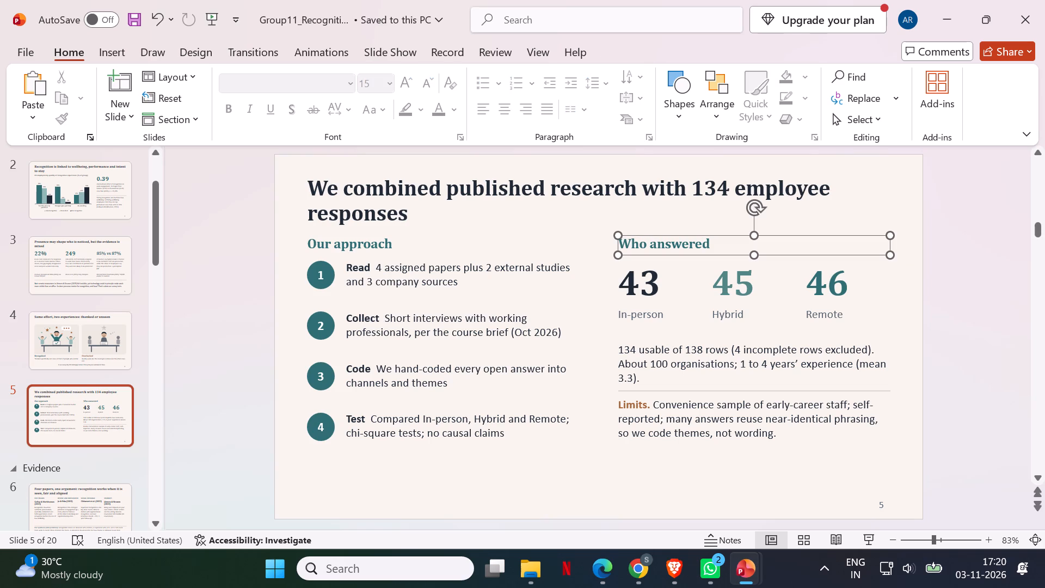
left_click(898, 244)
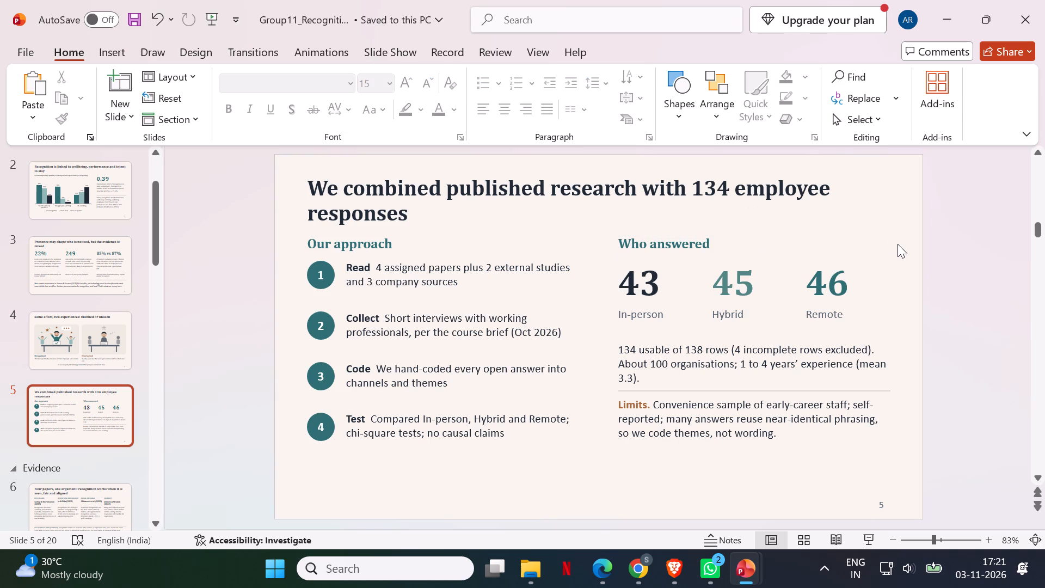
left_click_drag(898, 244, 585, 358)
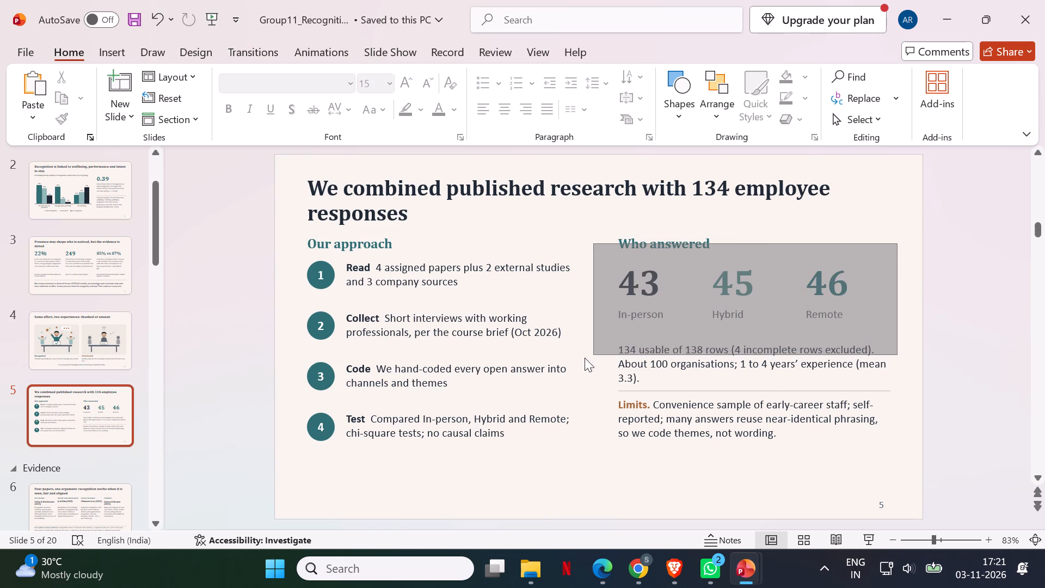
left_click_drag(585, 358, 604, 375)
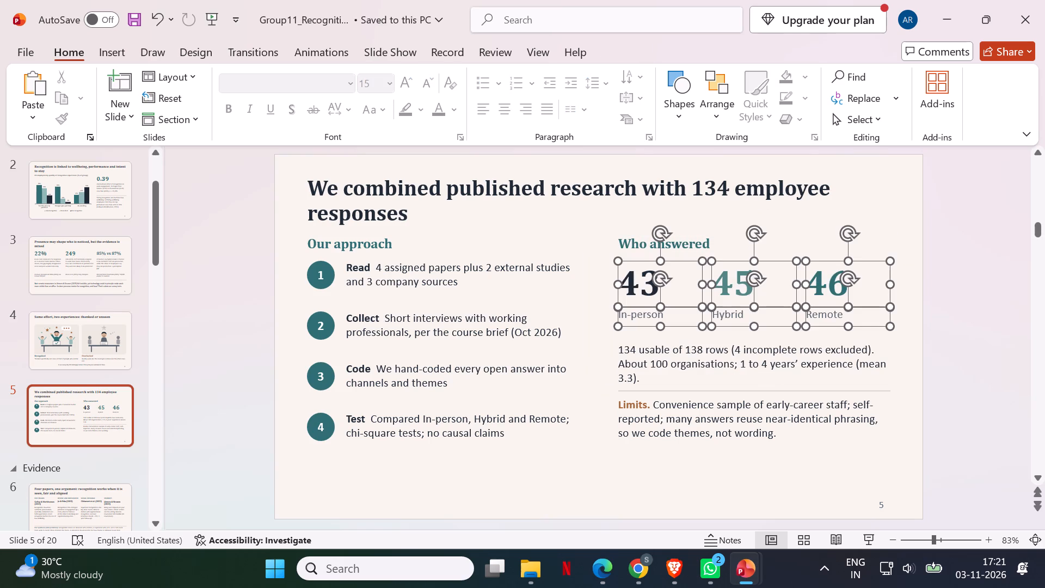
key("ctrl+g")
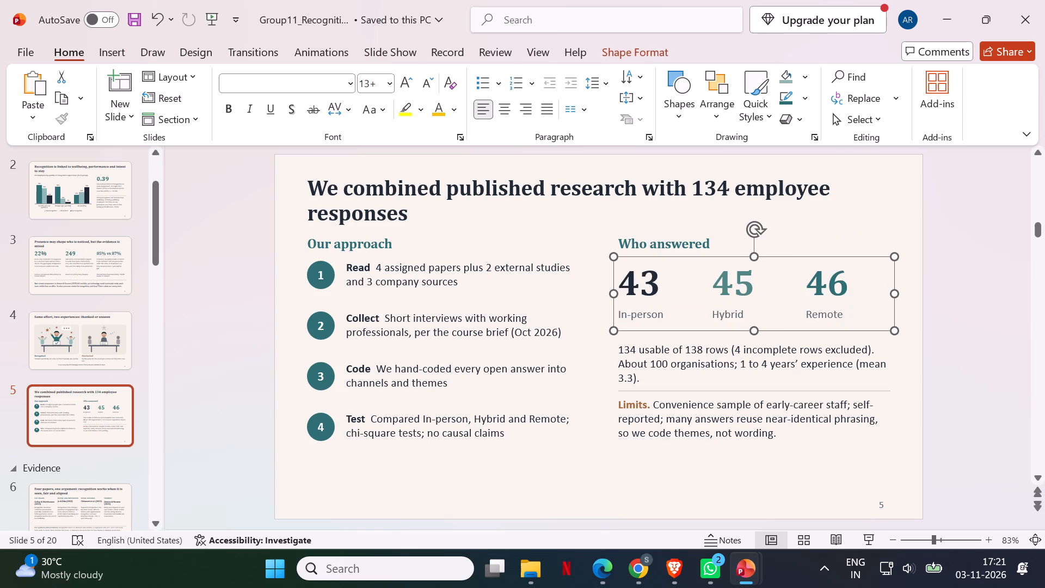
Group the response figures with the "Who answered" heading, the usable-rows text, the Limits note and the divider line, adding them one after another.
left_click(695, 243, "ctrl")
key("ctrl+g")
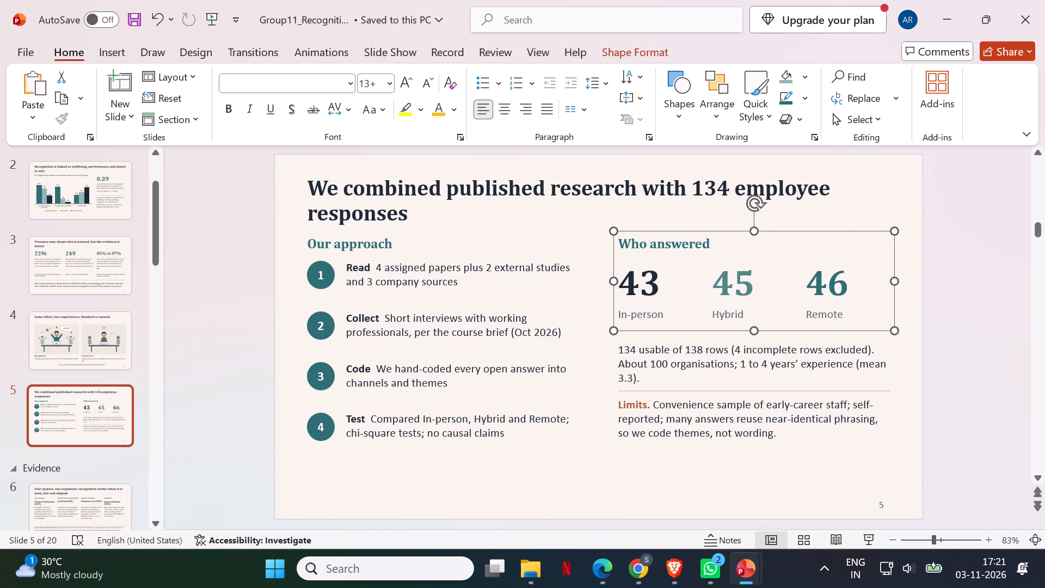
left_click(674, 350, "ctrl")
key("ctrl+g")
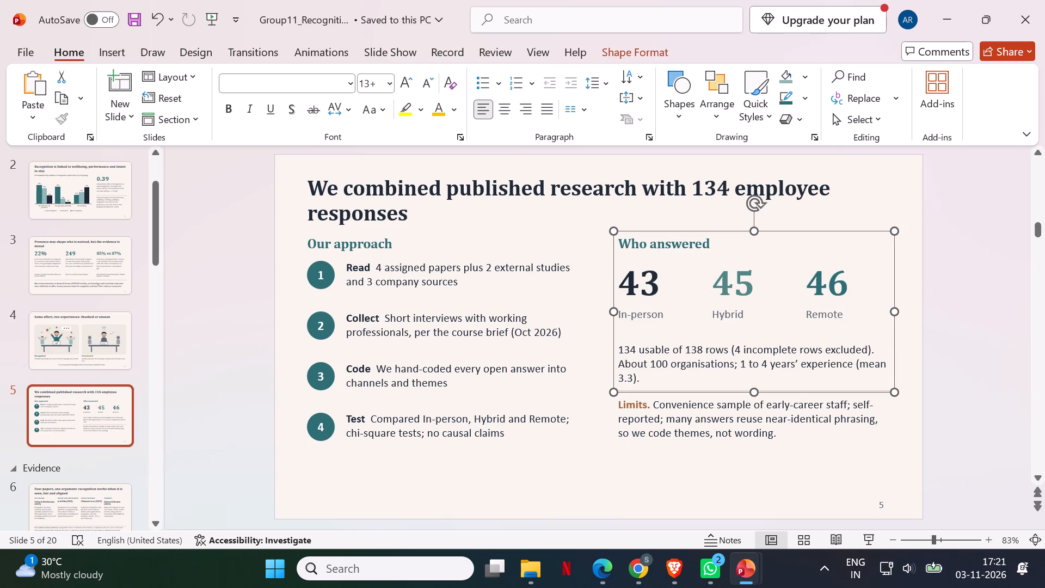
left_click(676, 406, "ctrl")
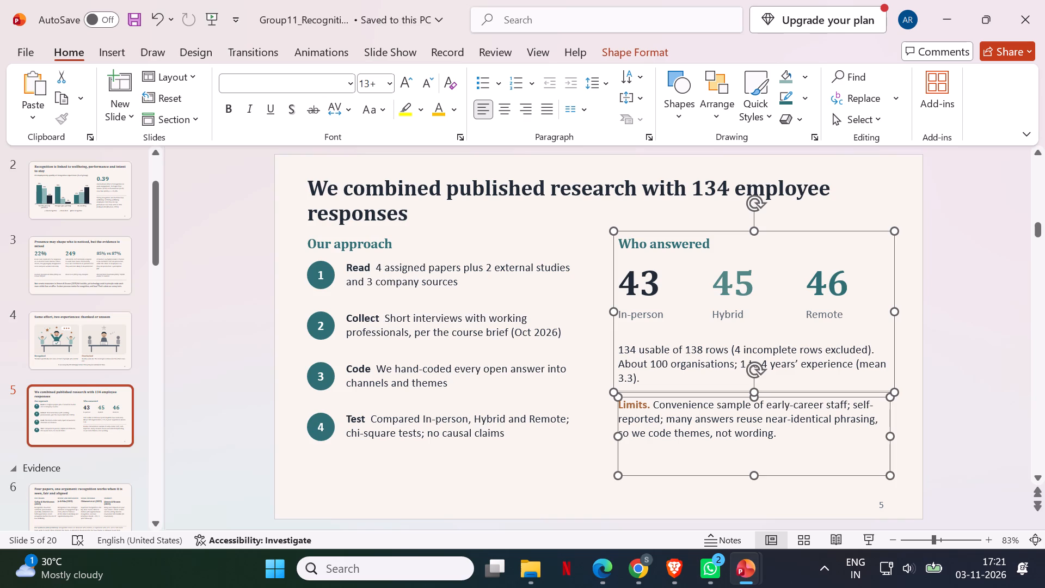
key("ctrl+g")
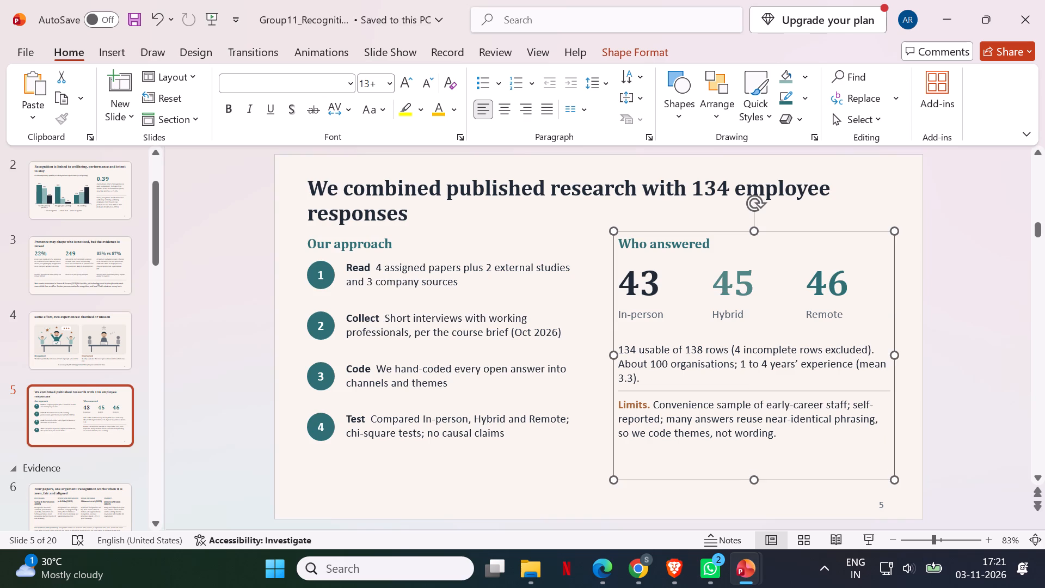
left_click(696, 390)
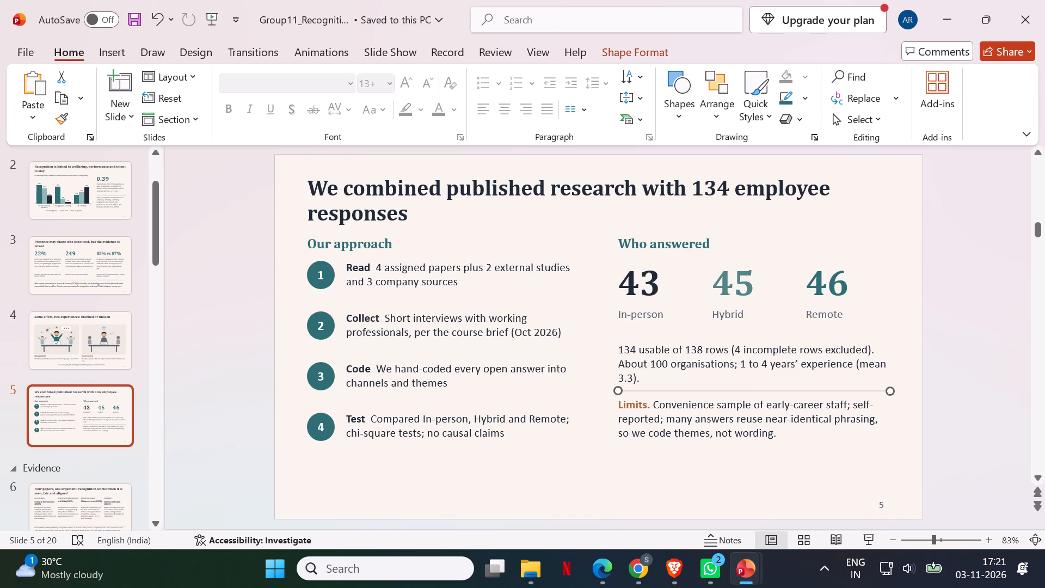
left_click(690, 414, "ctrl")
key("ctrl+g")
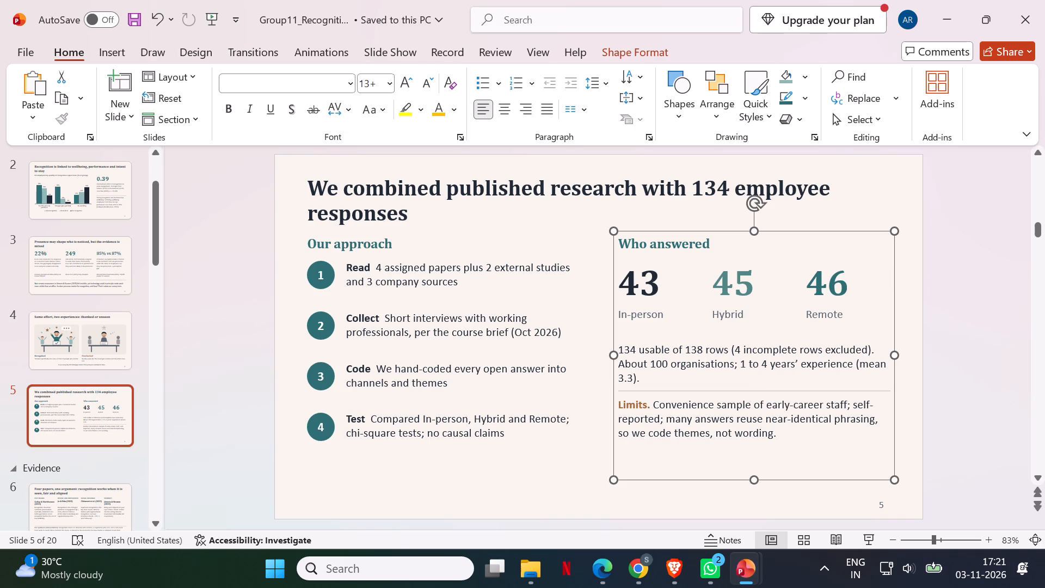
left_click(483, 482)
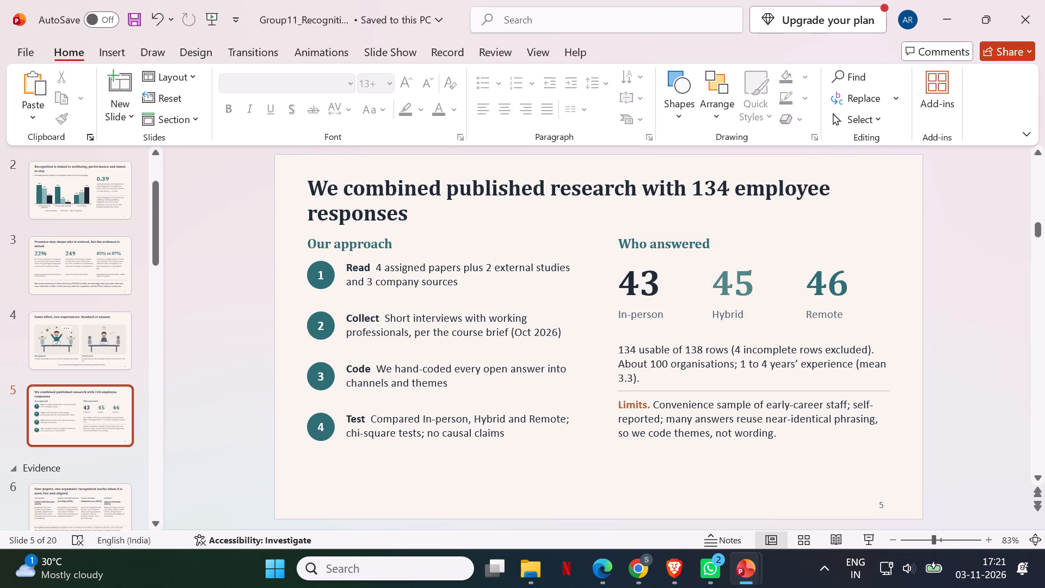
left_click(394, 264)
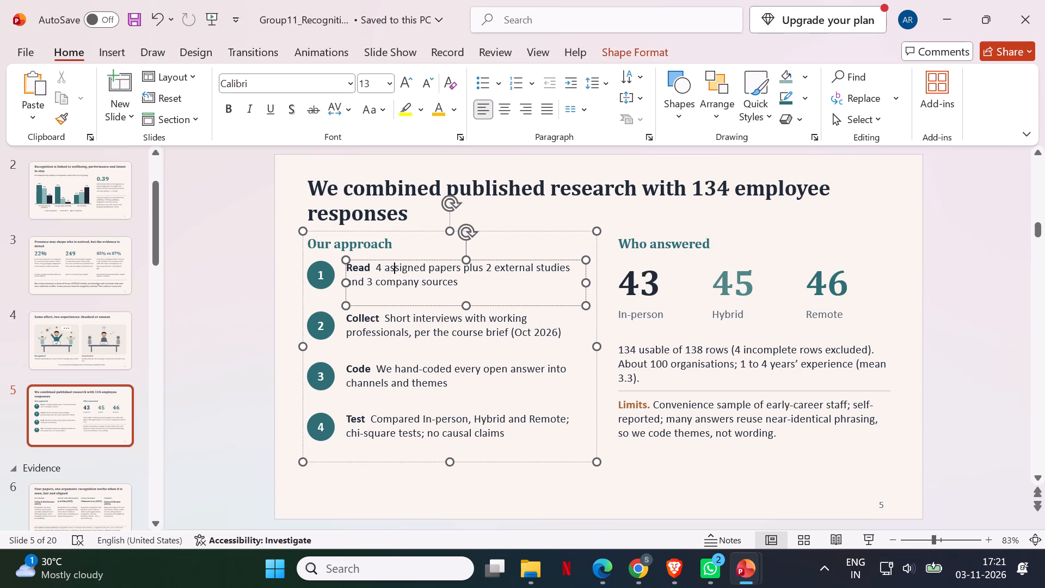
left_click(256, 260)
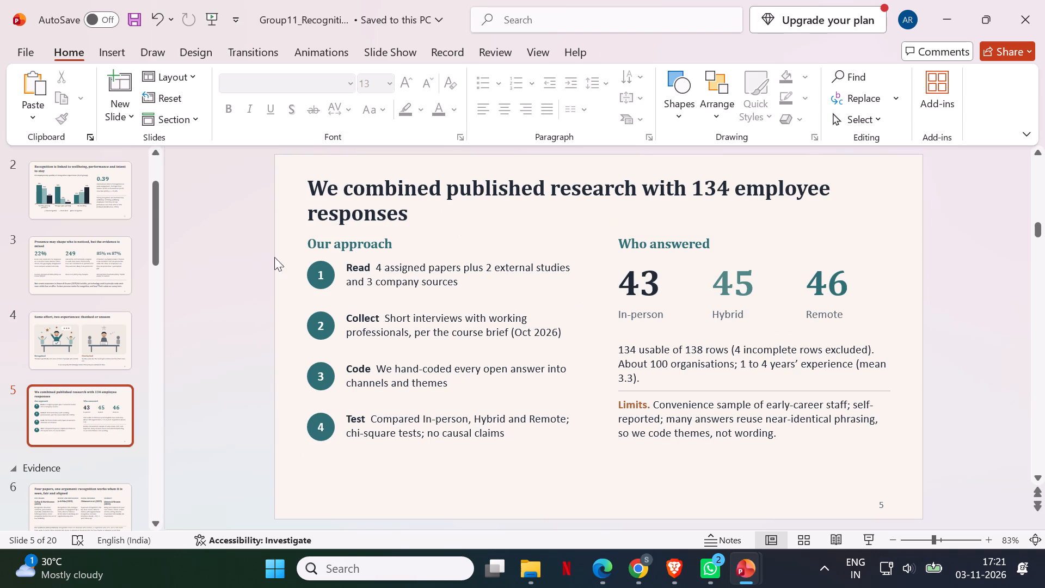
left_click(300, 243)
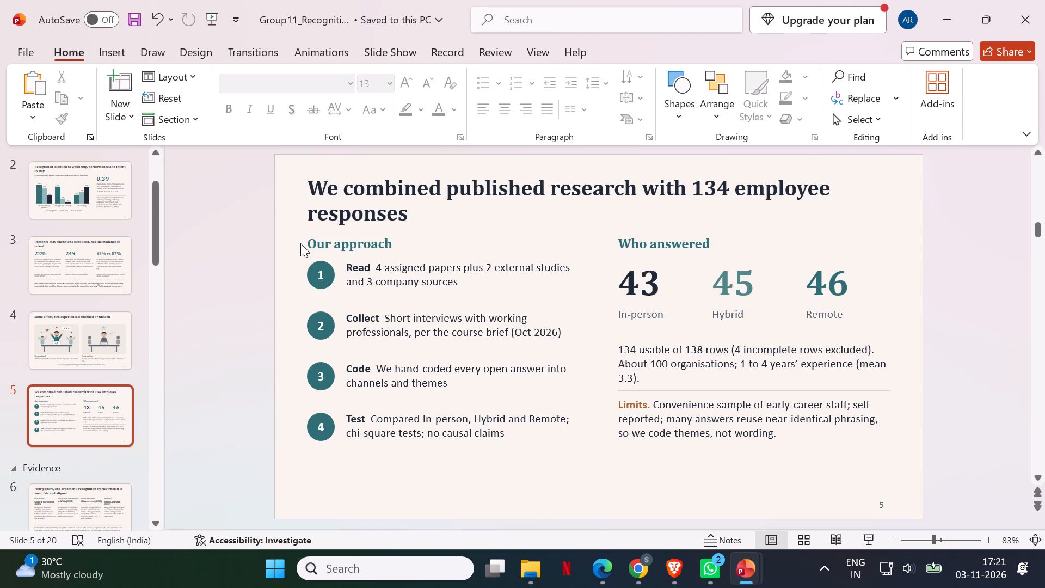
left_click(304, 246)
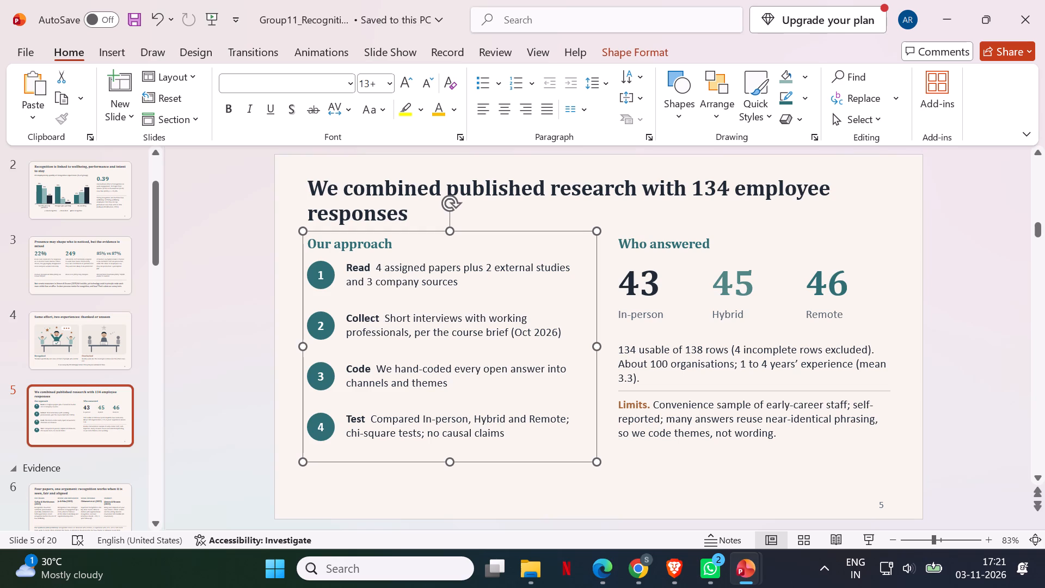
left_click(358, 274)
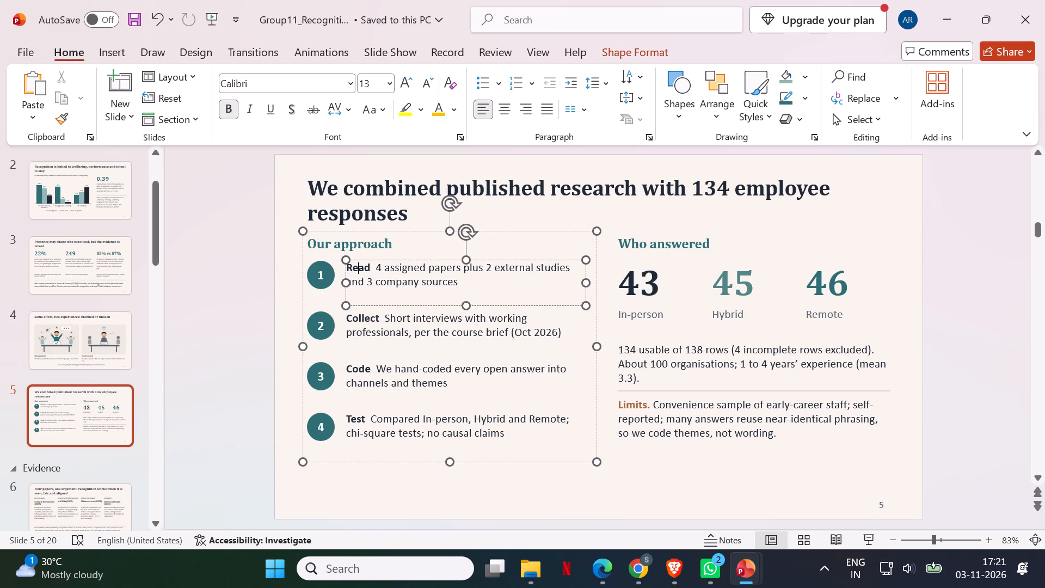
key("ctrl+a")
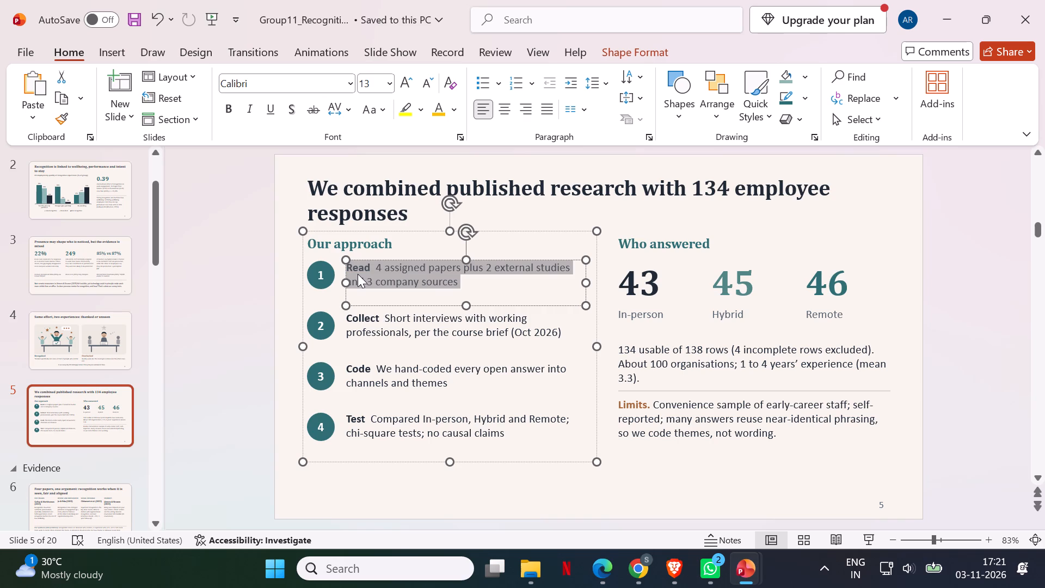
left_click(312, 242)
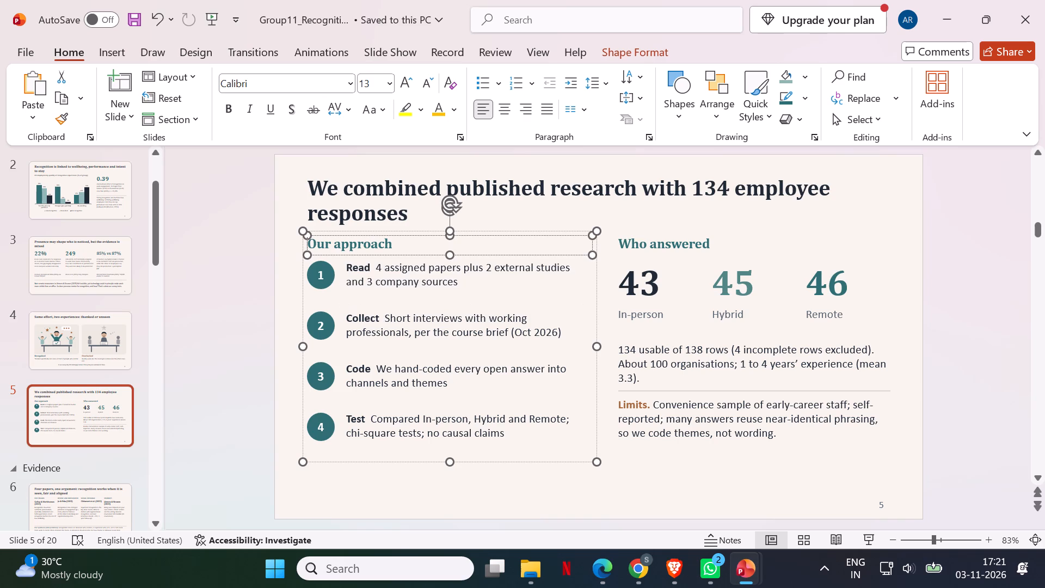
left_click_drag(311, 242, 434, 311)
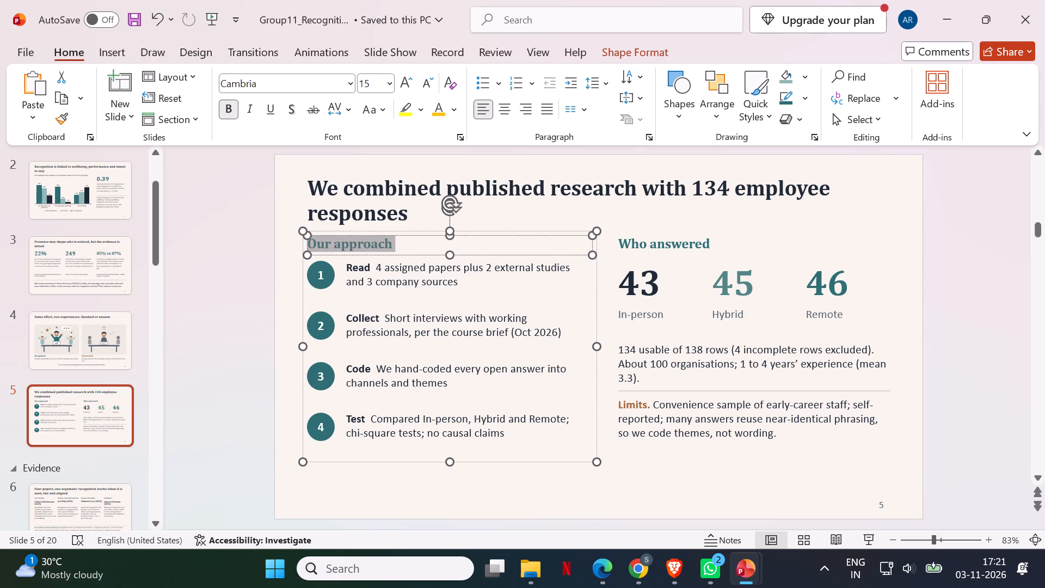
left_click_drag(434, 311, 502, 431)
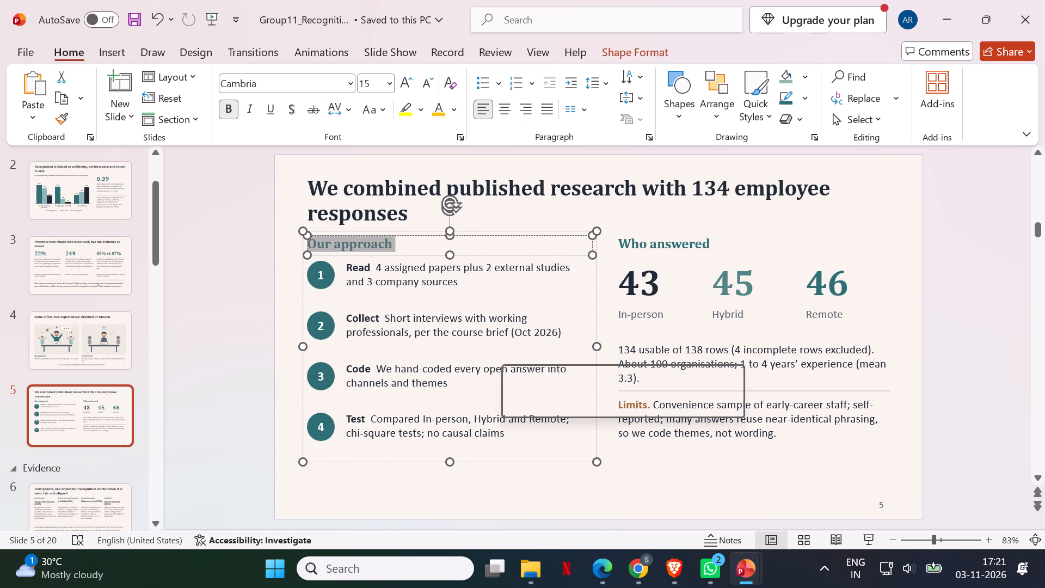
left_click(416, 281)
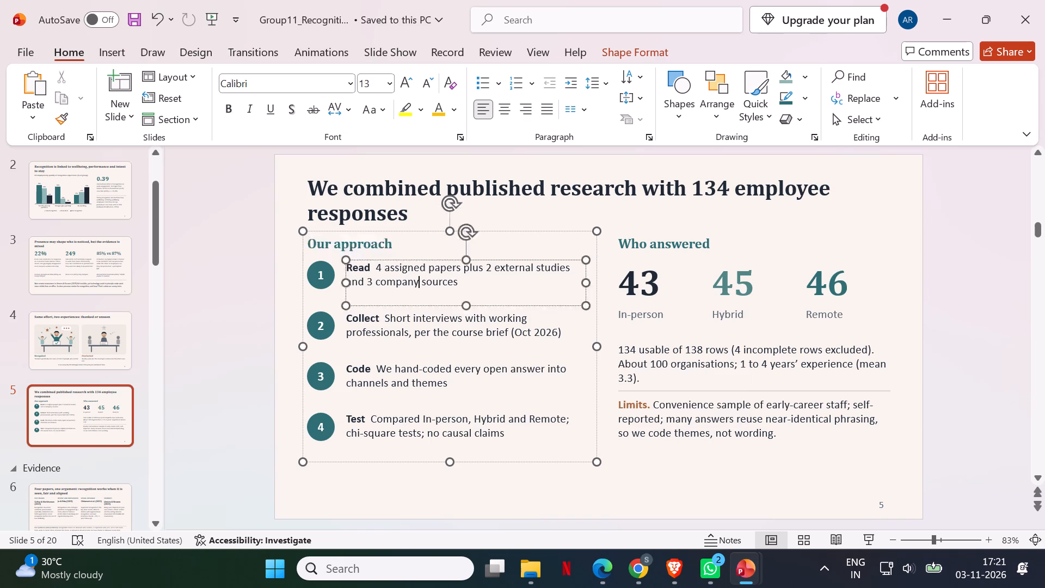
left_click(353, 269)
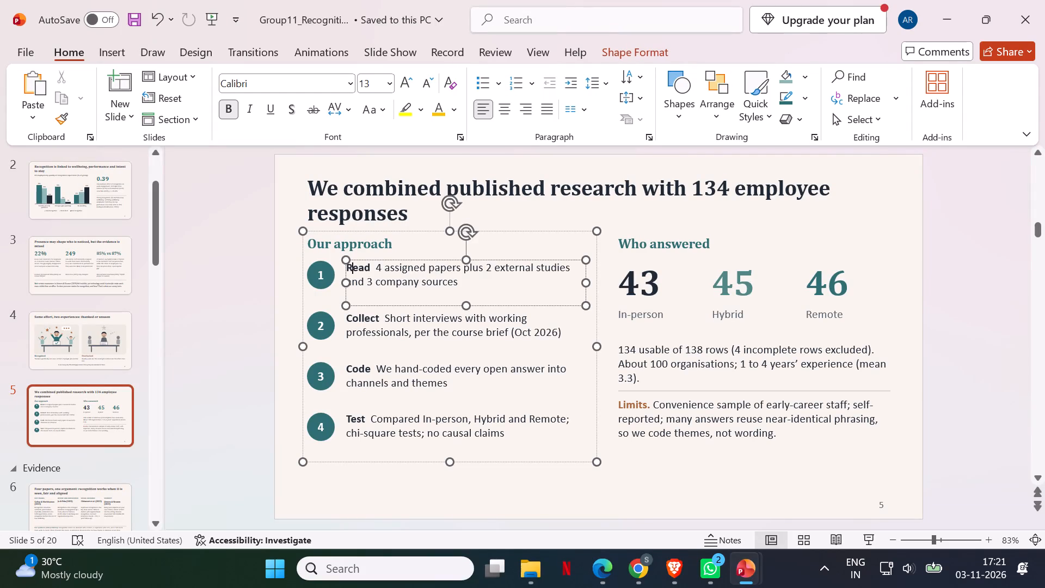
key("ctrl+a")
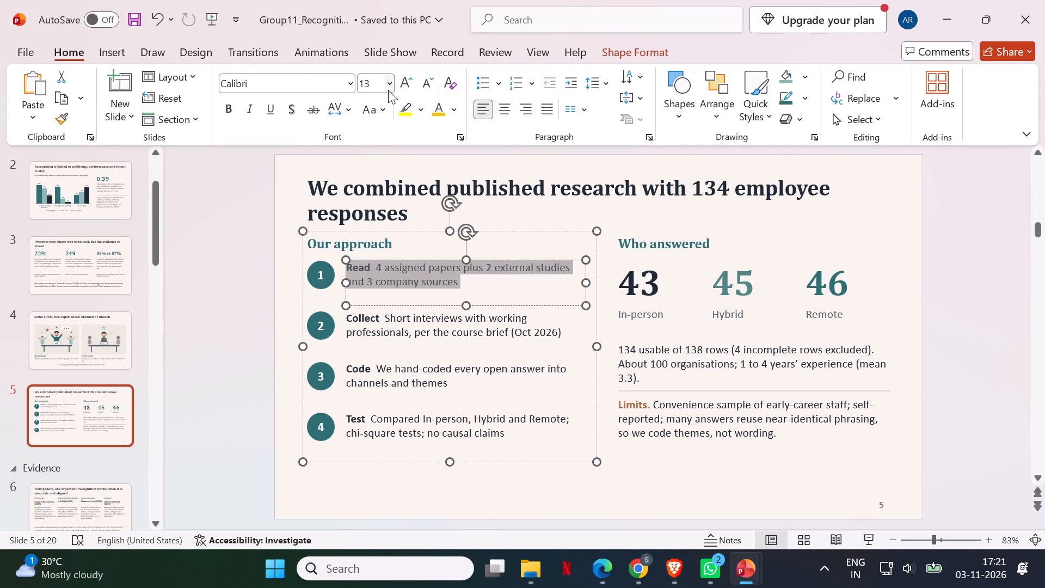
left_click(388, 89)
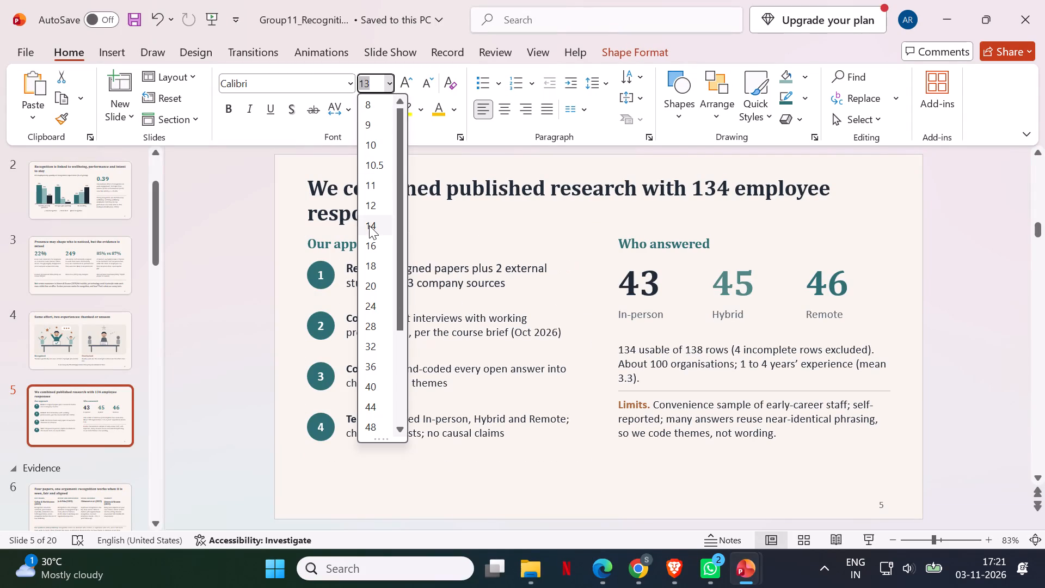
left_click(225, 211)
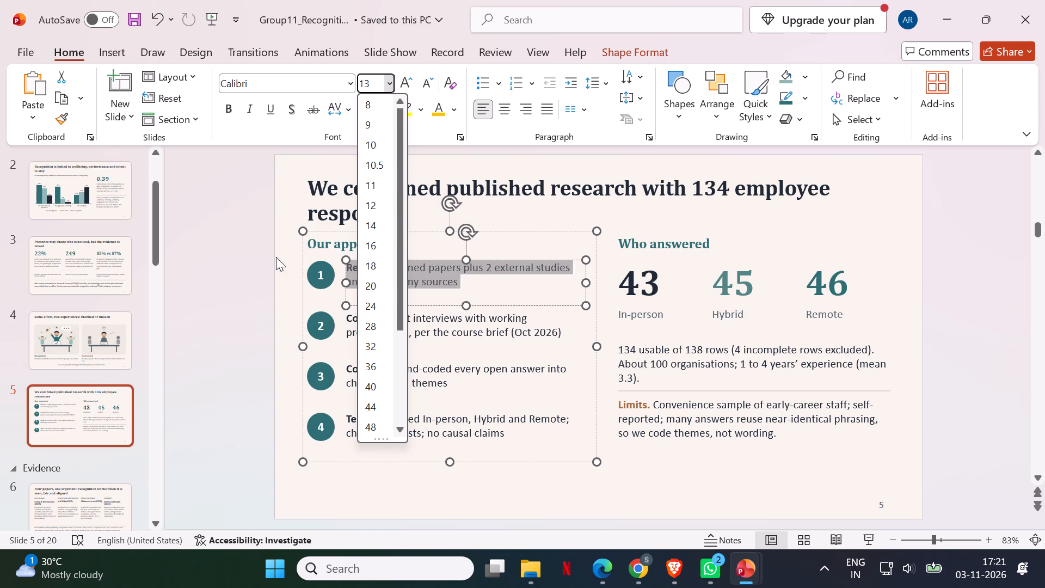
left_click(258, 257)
Set the whole text of slide 5's Read and Collect items to font size 14.
left_click(388, 277)
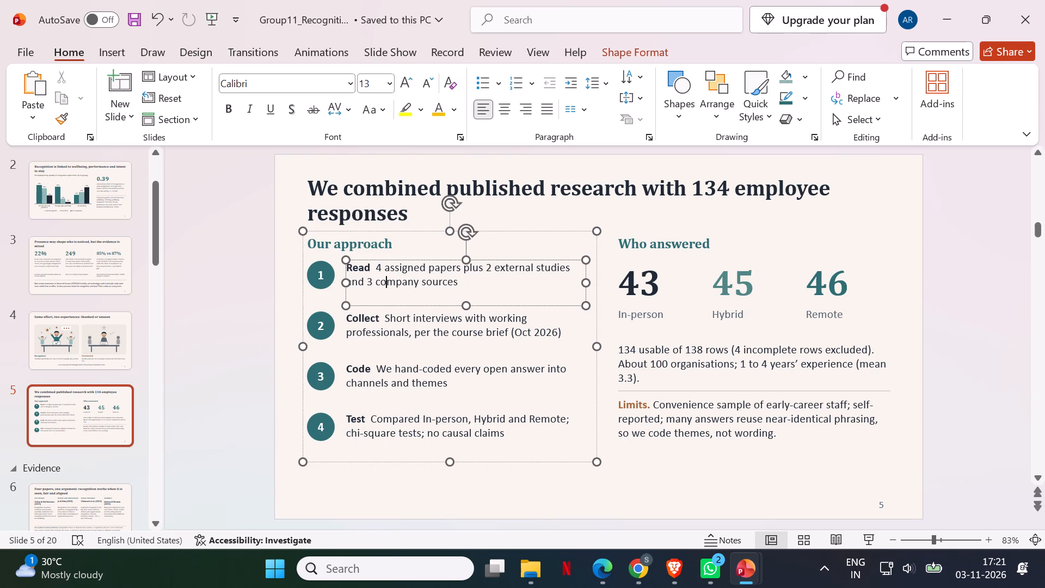
key("ctrl+a")
left_click(389, 89)
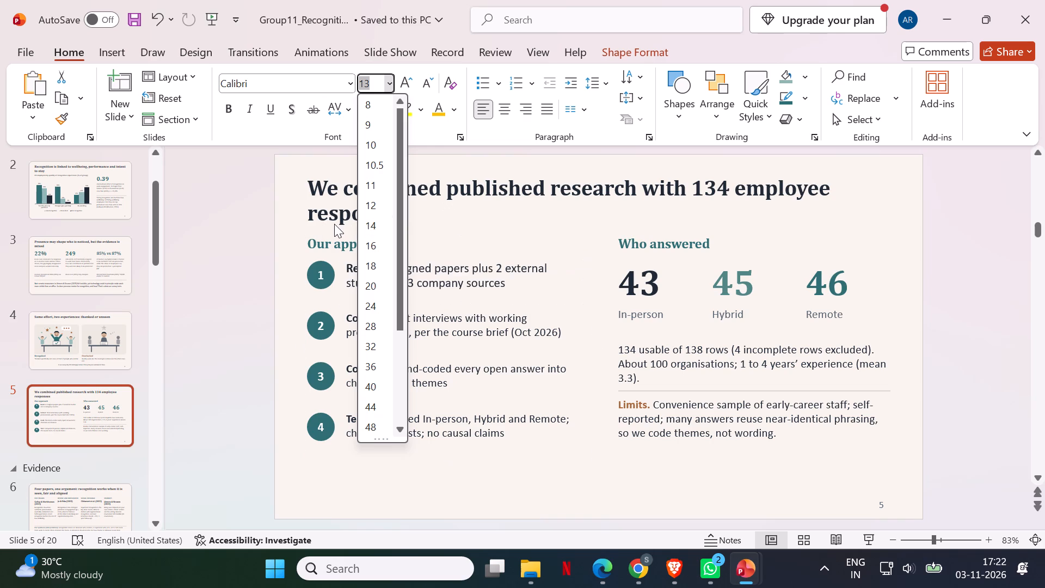
left_click(371, 227)
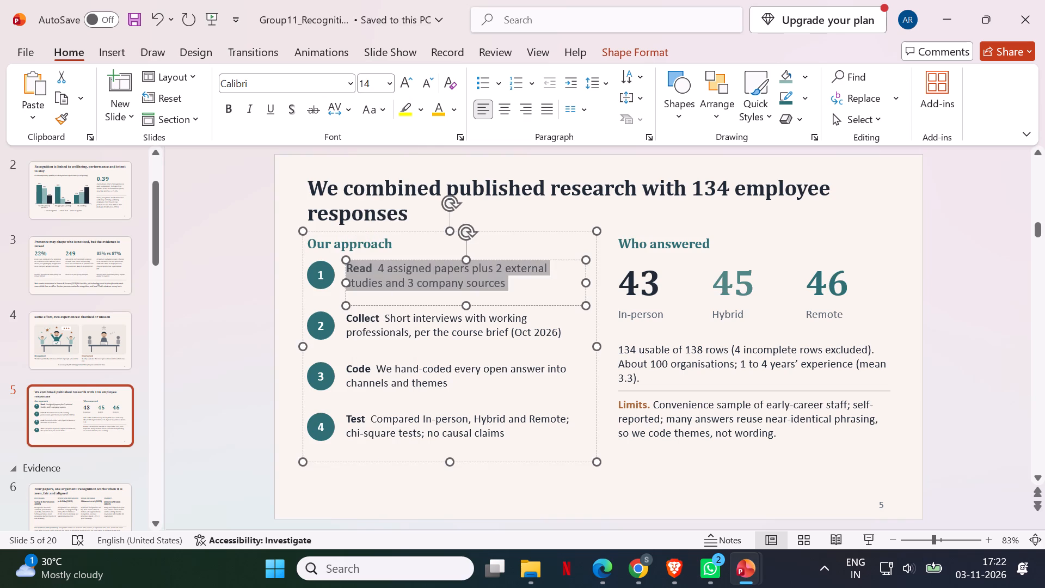
left_click(353, 318)
key("ctrl+a")
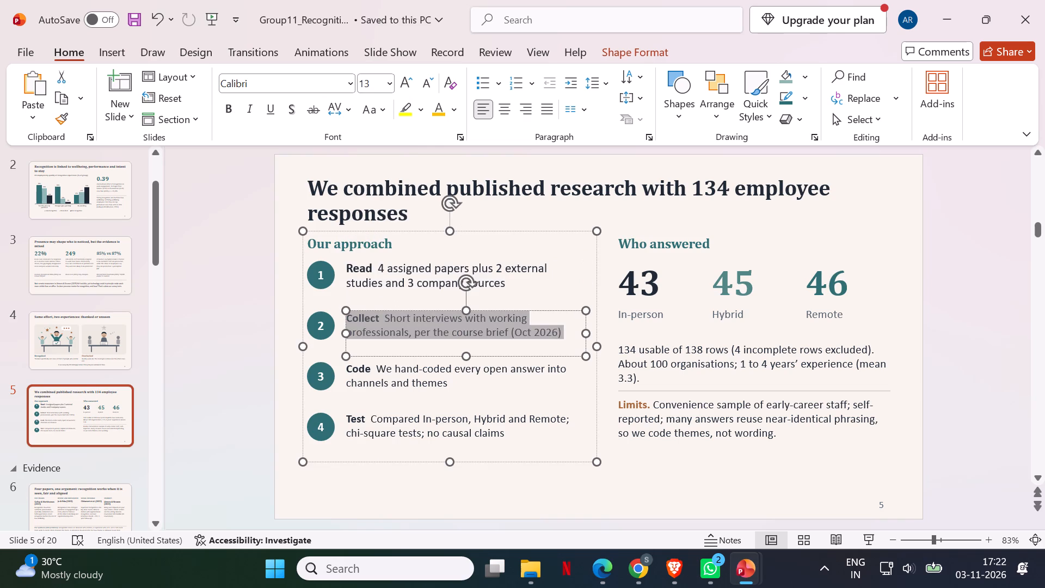
left_click(392, 85)
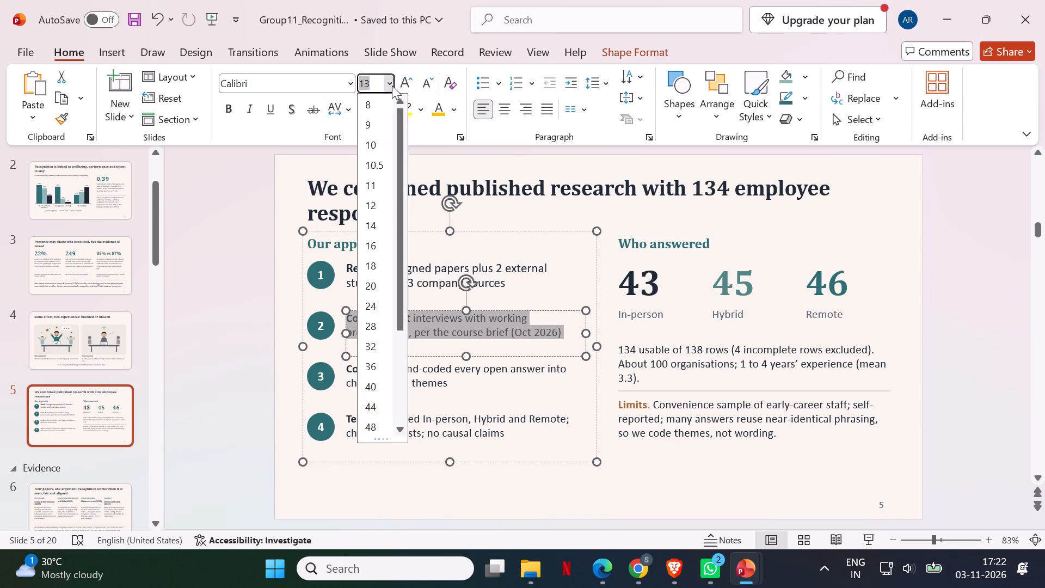
left_click(372, 223)
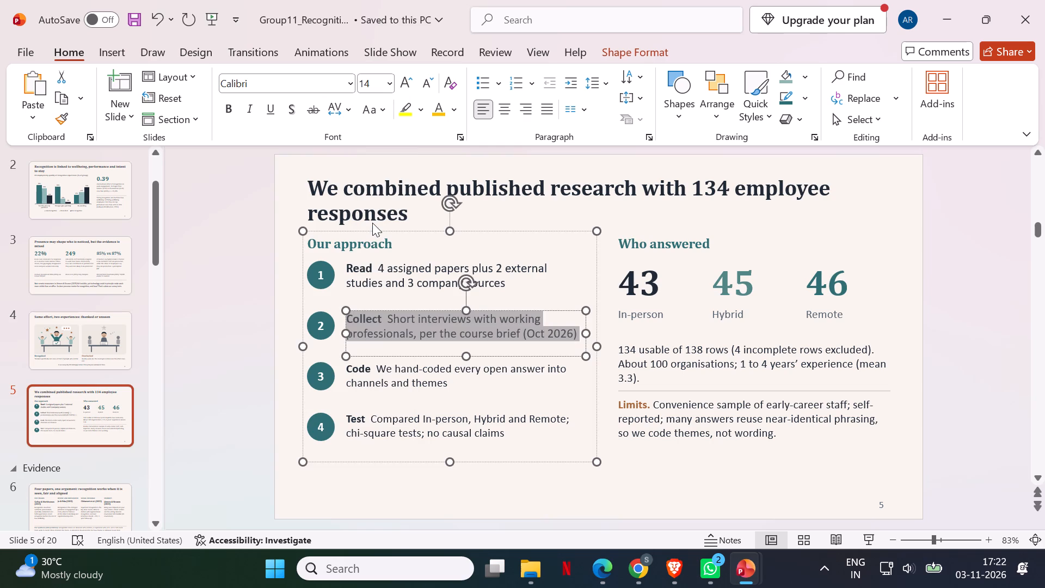
Set the whole text of slide 5's Code and Test items to font size 14.
left_click(374, 370)
key("ctrl+a")
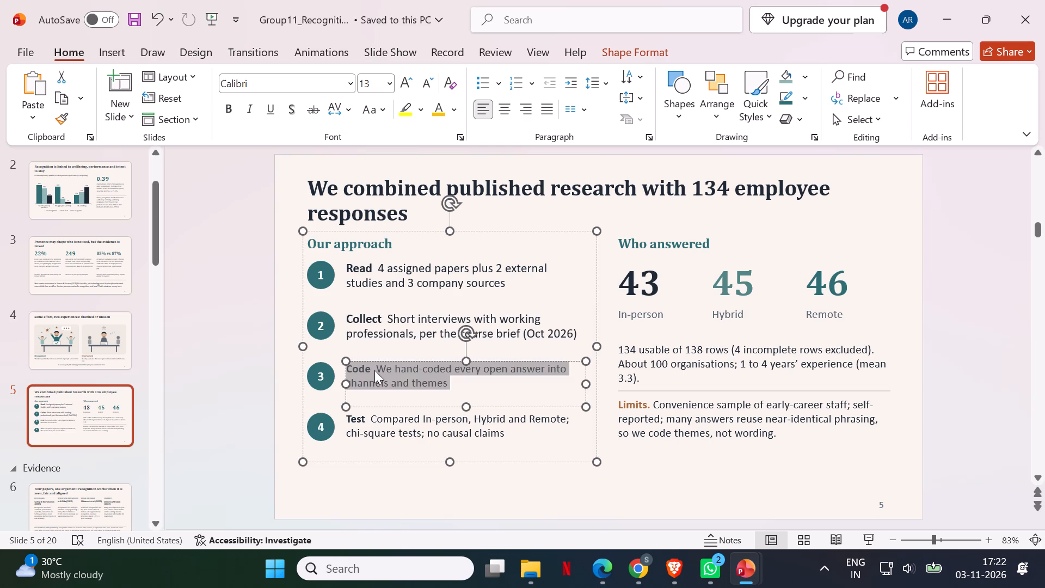
left_click(391, 86)
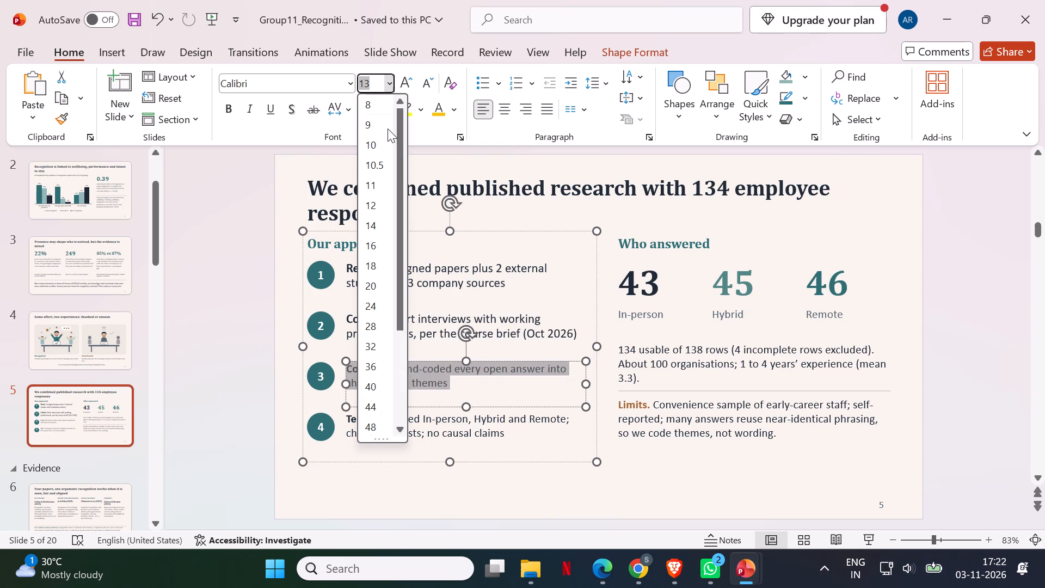
left_click(375, 228)
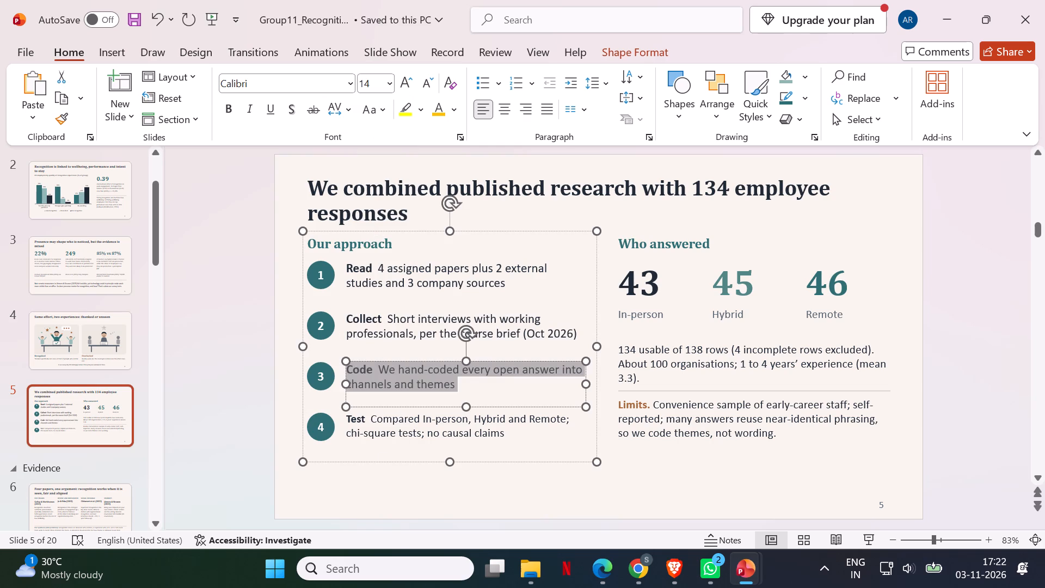
left_click(391, 418)
key("ctrl+a")
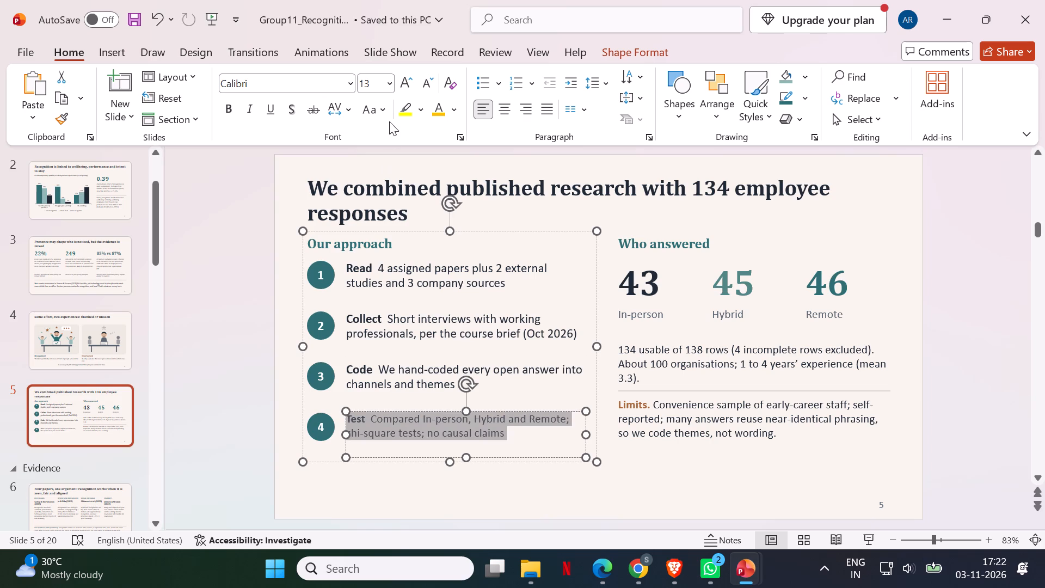
left_click(391, 83)
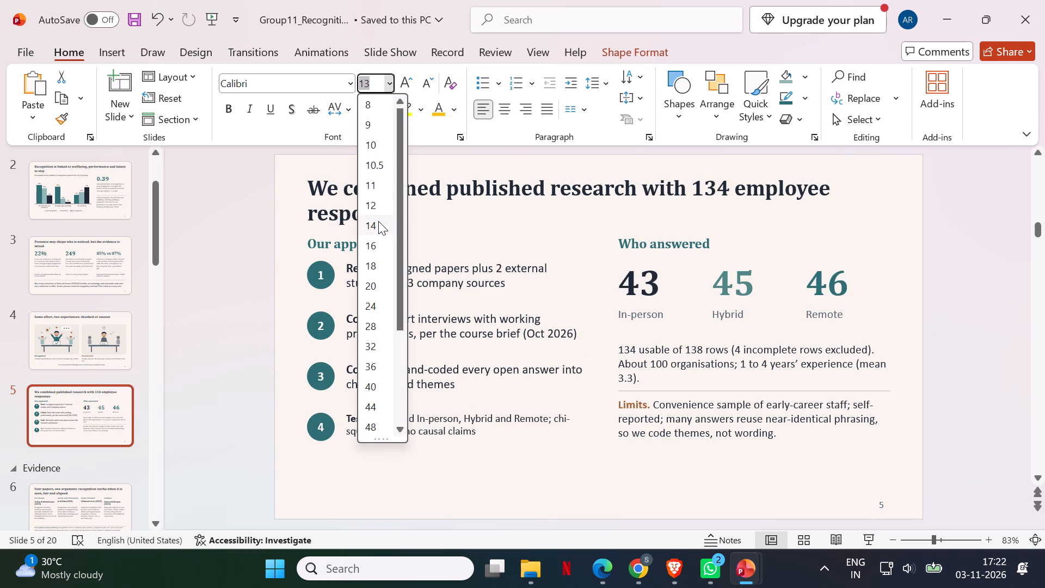
left_click(378, 222)
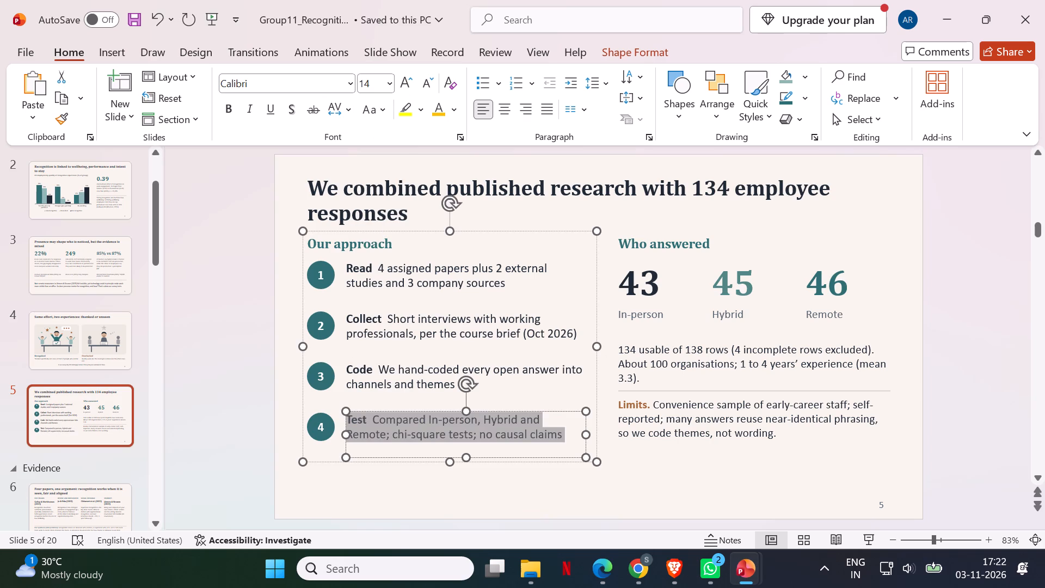
Set the whole text of slide 5's usable-rows paragraph and the Limits note to font size 14.
left_click(645, 356)
key("ctrl+a")
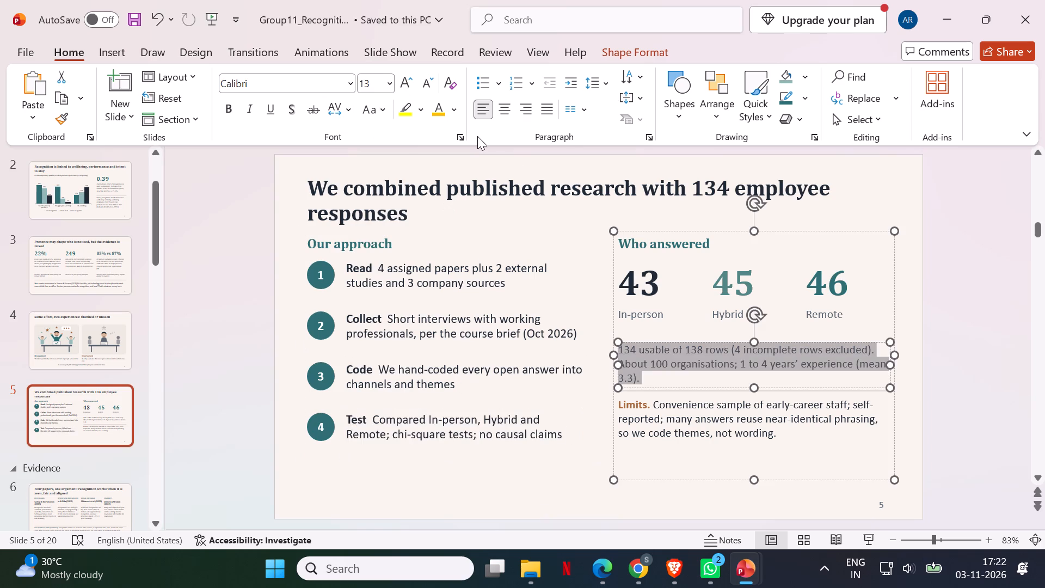
left_click(394, 82)
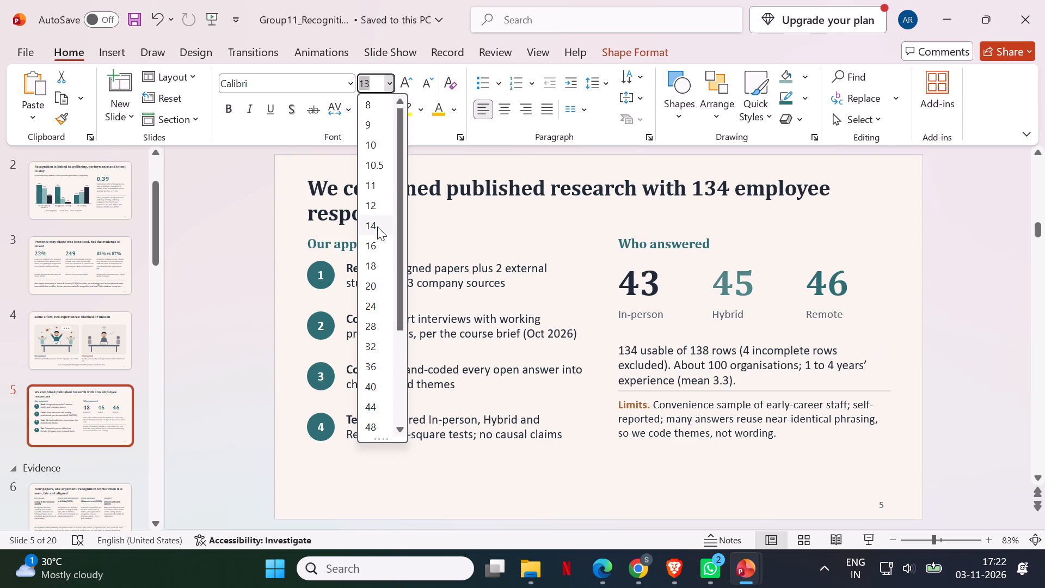
left_click(377, 226)
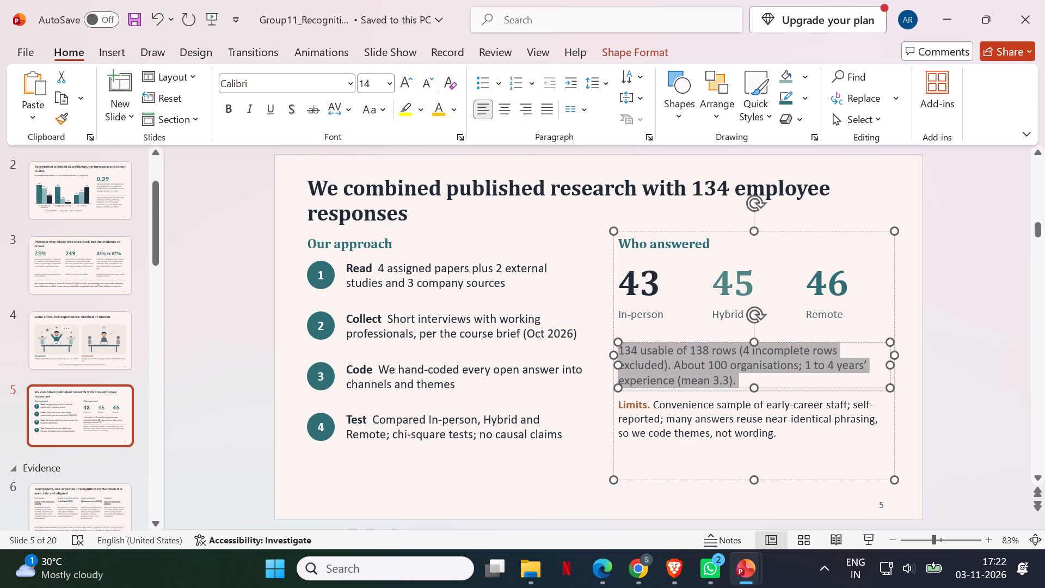
left_click(669, 399)
key("ctrl+a")
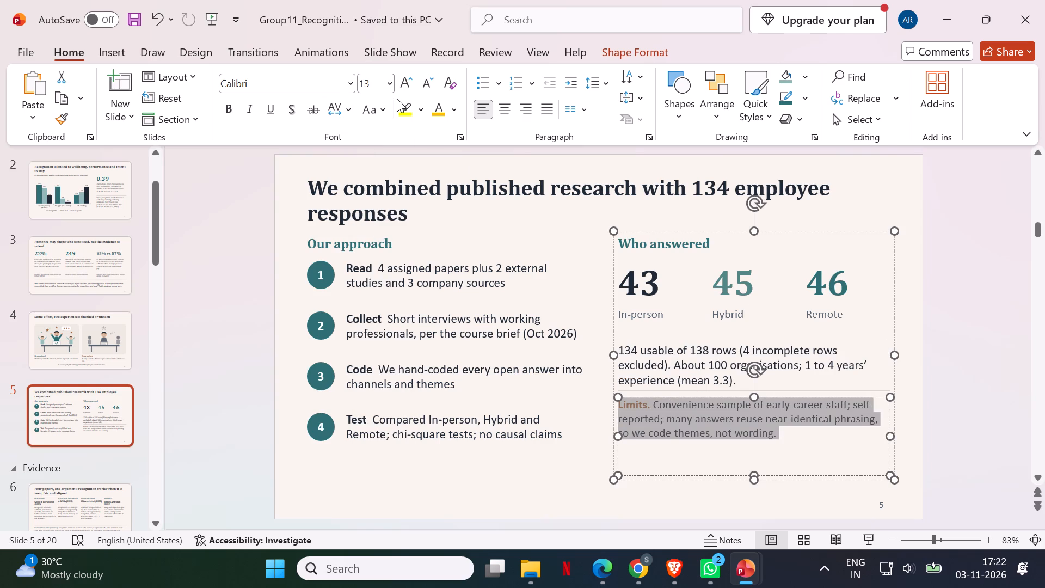
left_click(391, 85)
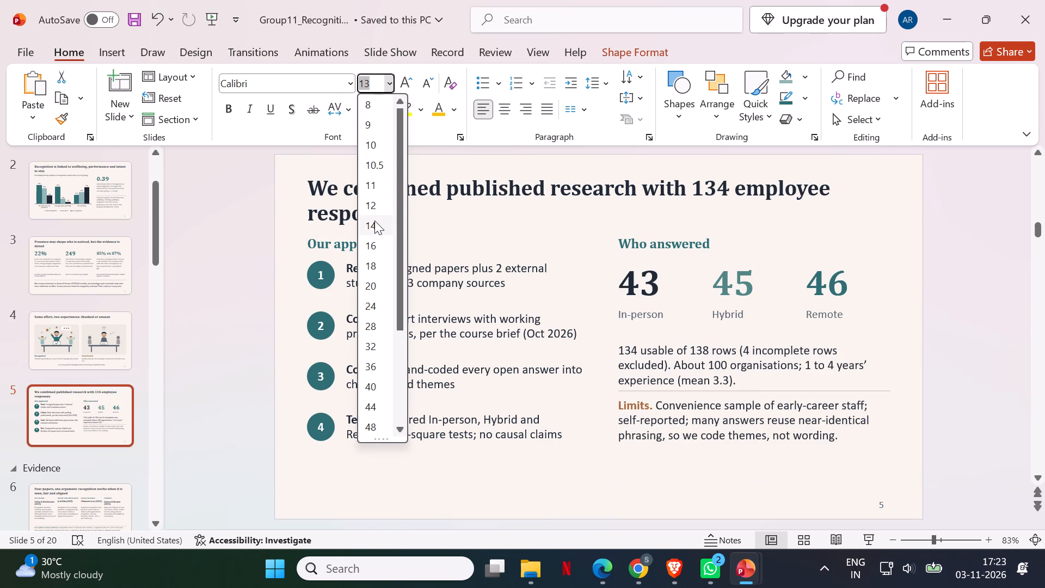
left_click(374, 220)
left_click(255, 275)
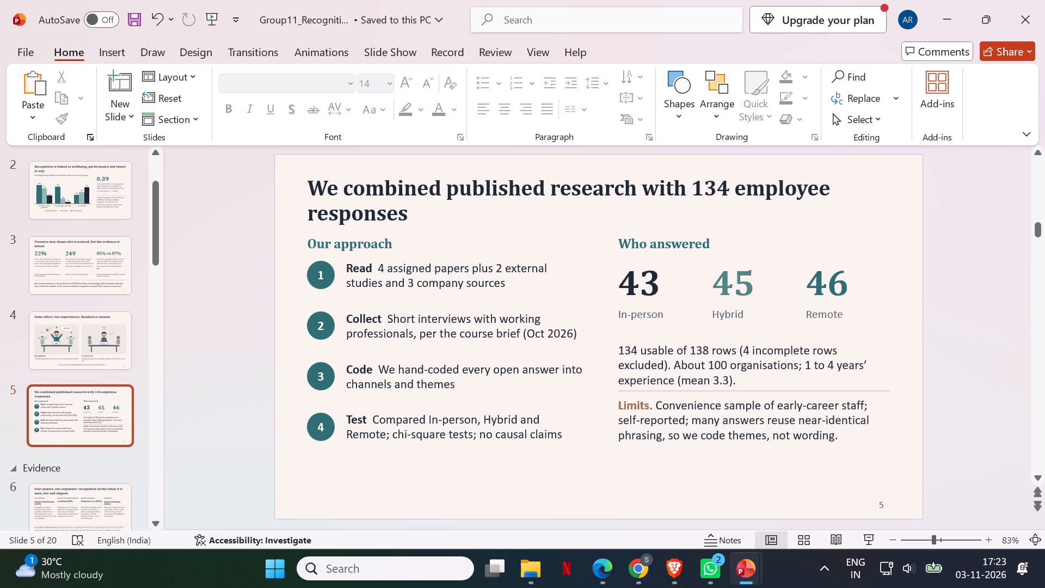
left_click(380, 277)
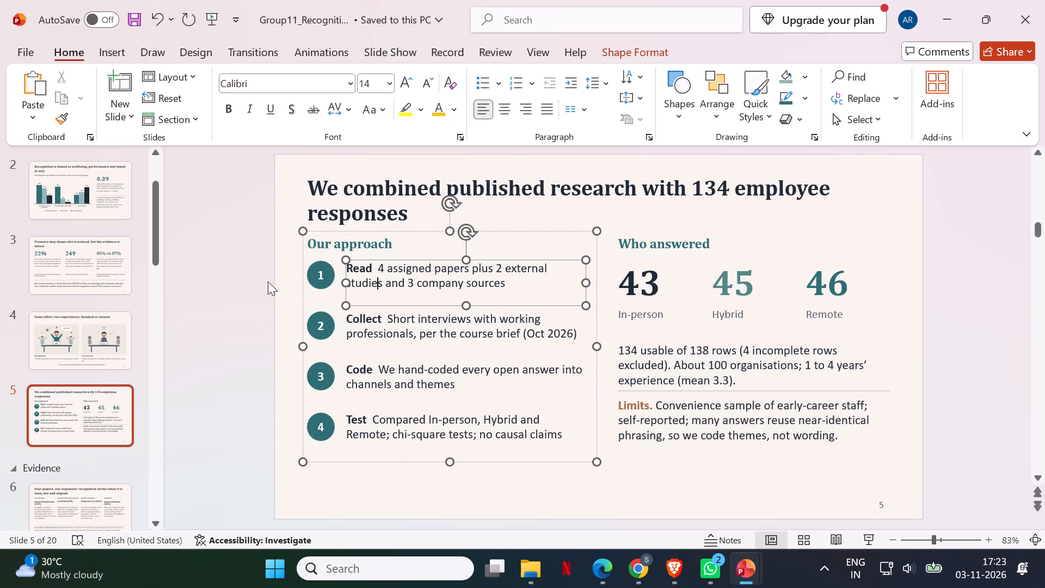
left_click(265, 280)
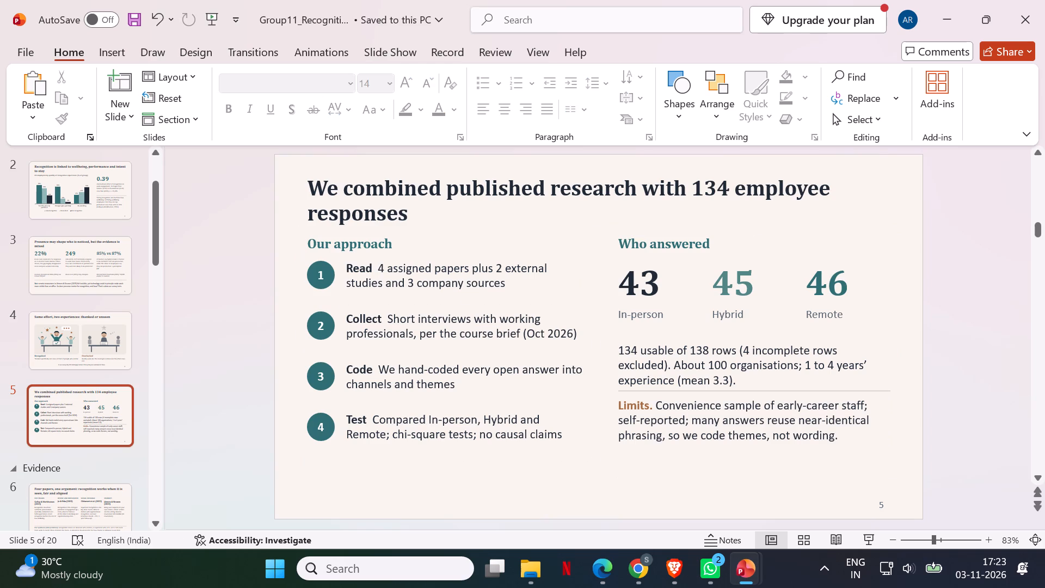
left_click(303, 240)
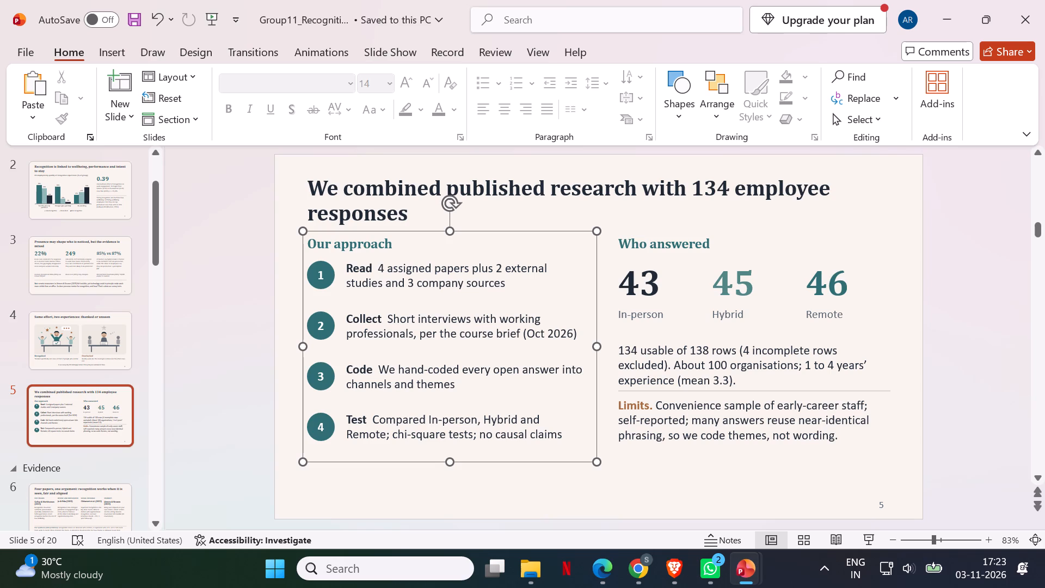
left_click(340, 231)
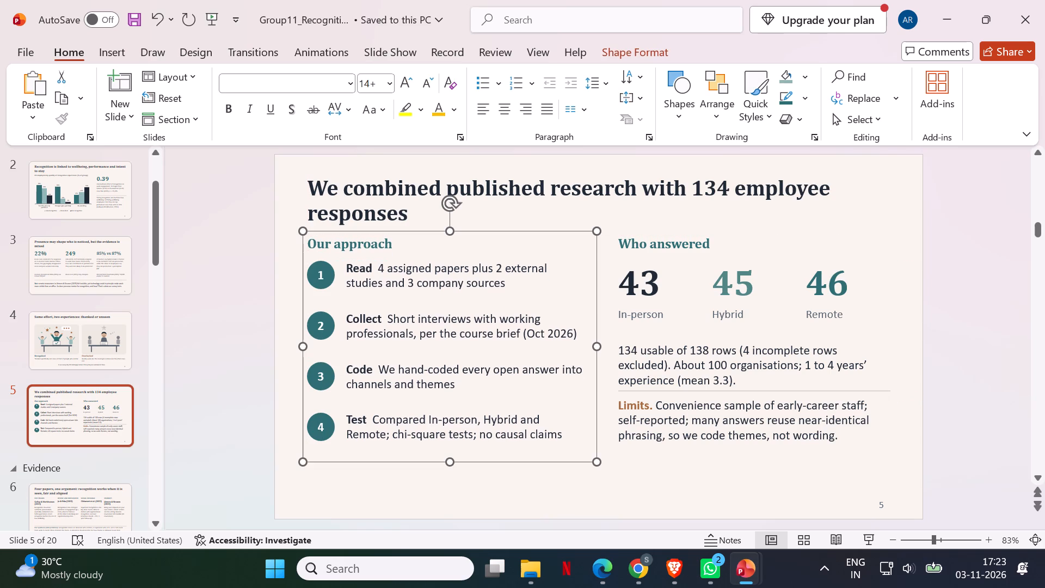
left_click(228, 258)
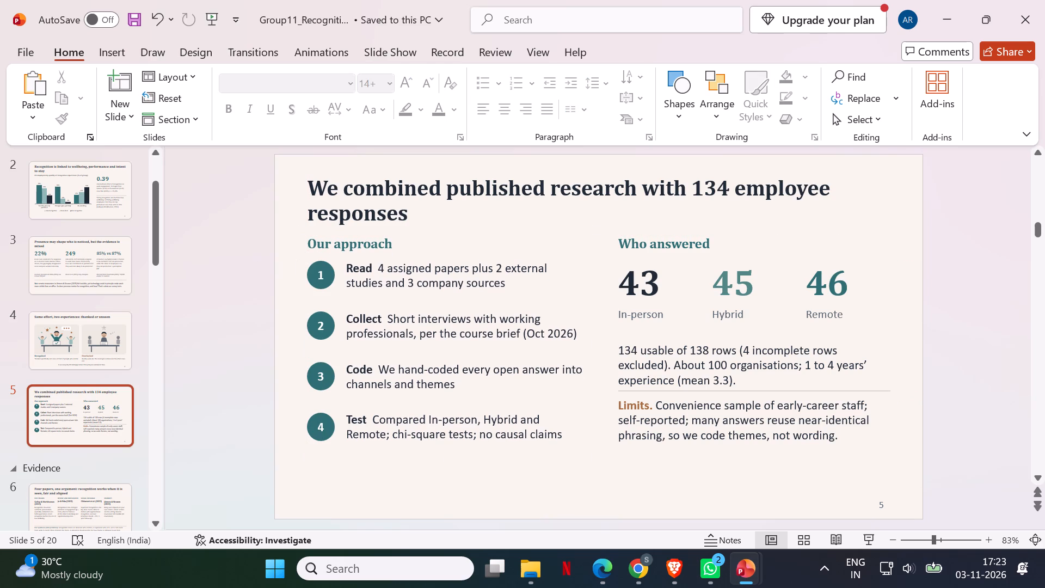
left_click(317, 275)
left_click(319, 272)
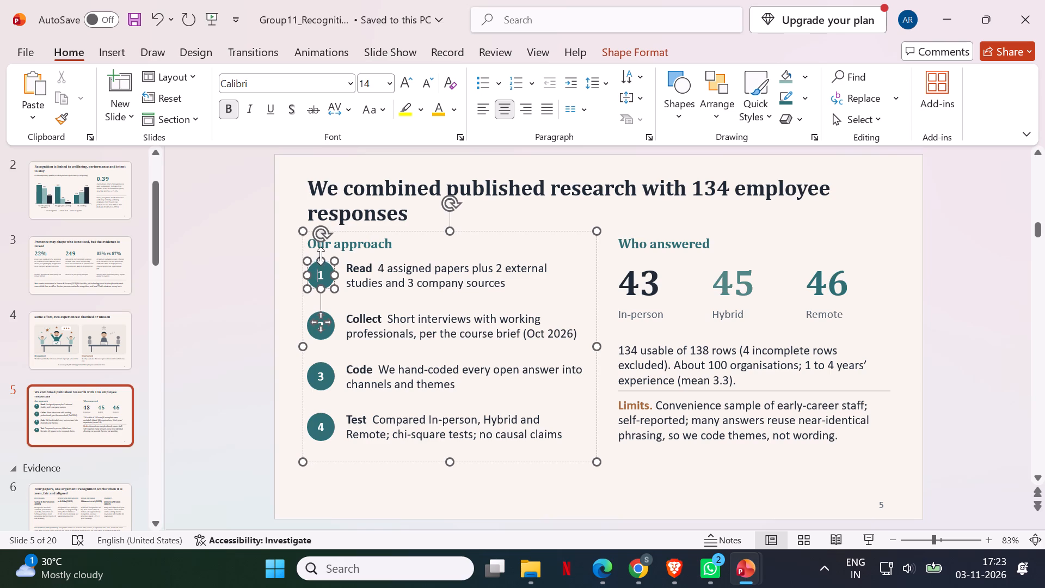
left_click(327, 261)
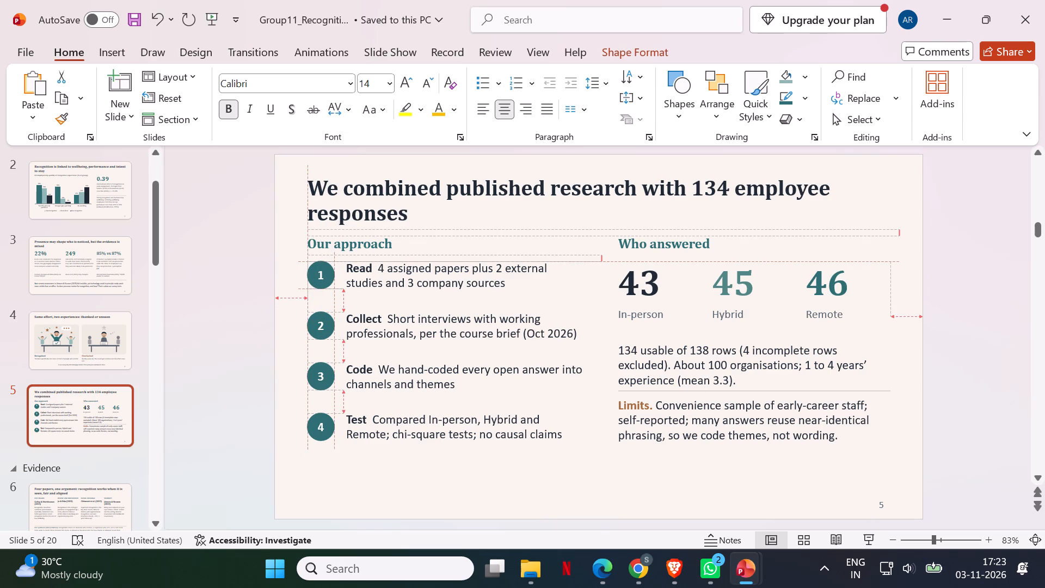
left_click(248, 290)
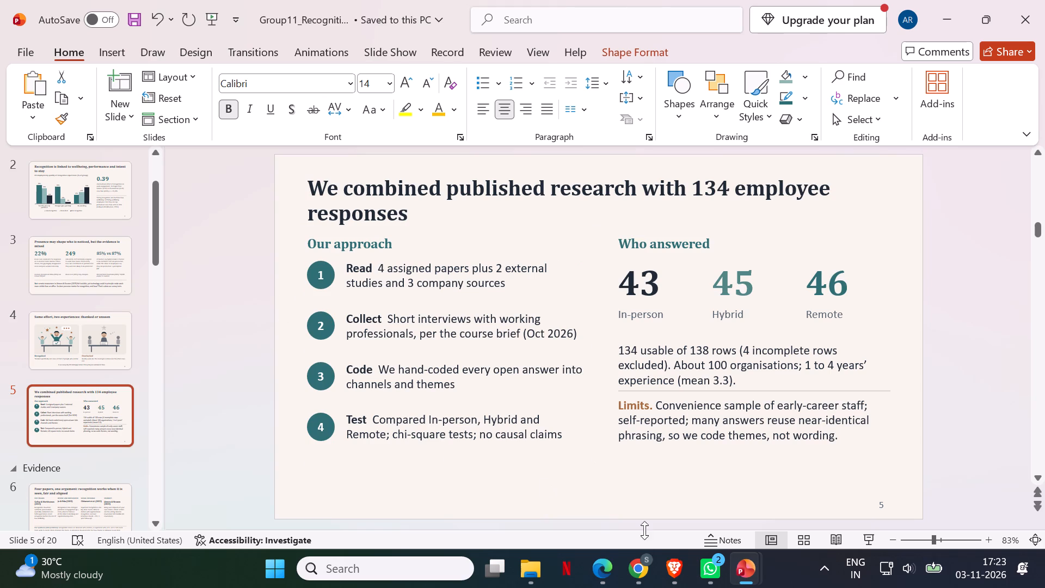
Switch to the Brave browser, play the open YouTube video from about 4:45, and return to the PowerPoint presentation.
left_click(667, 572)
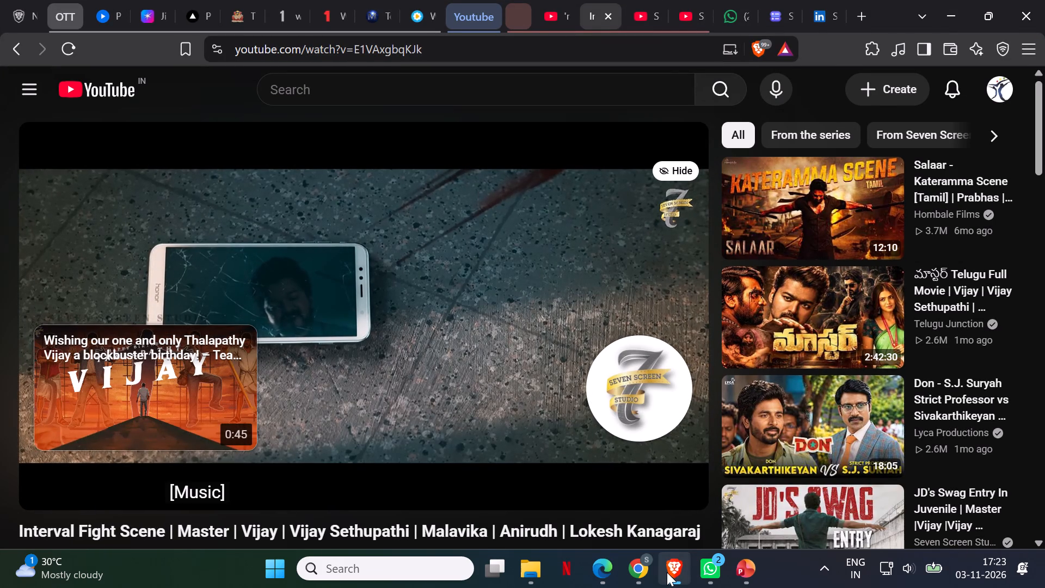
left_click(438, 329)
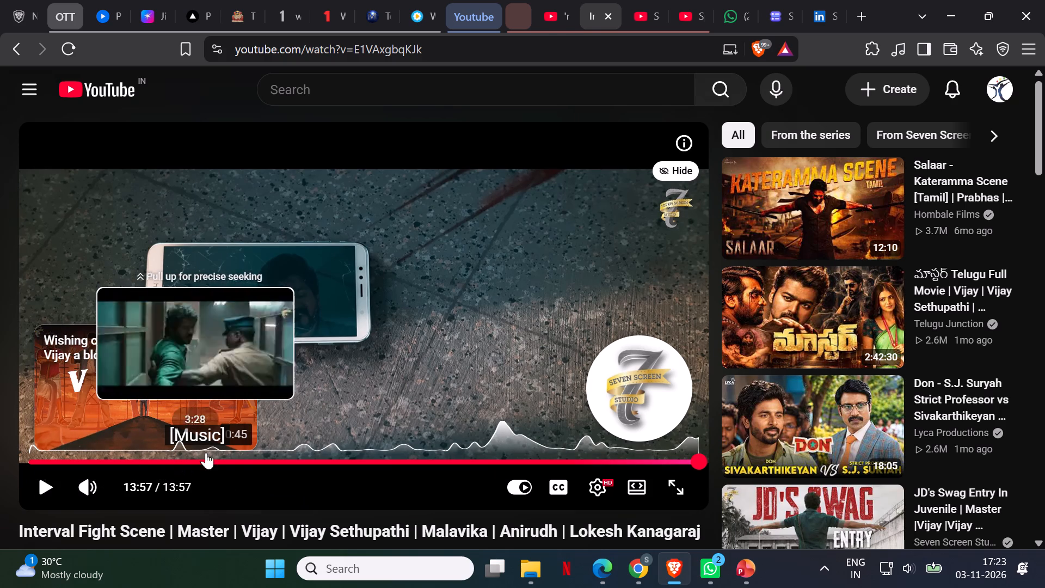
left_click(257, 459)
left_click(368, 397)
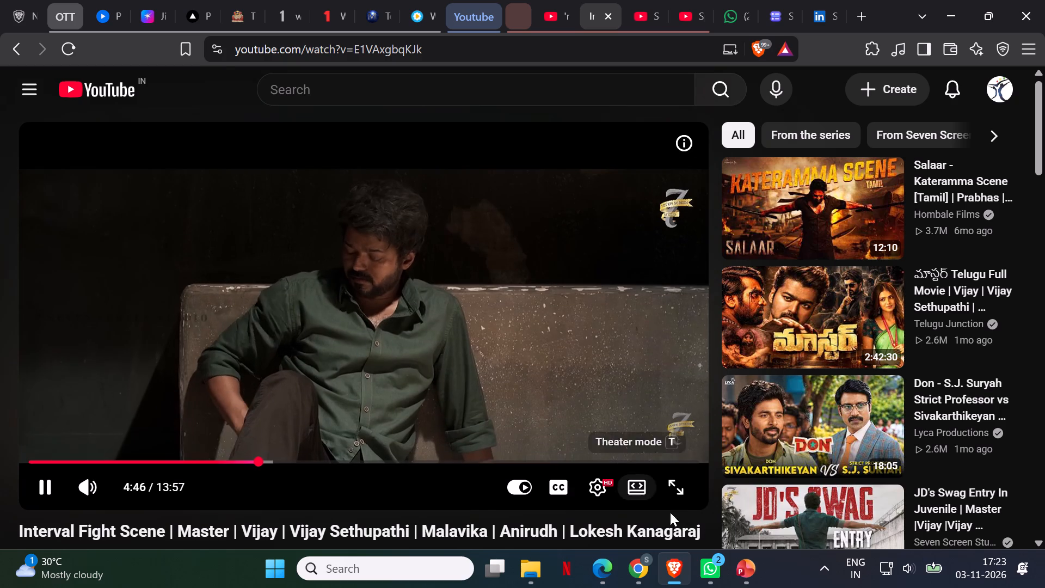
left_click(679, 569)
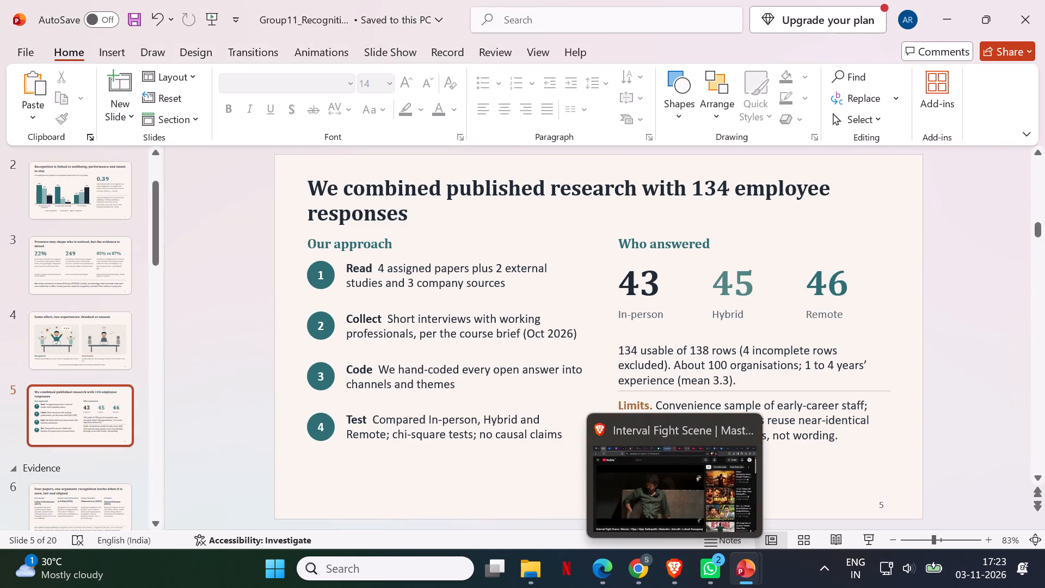
Delete the Sources note at the bottom of slide 6.
left_click(103, 497)
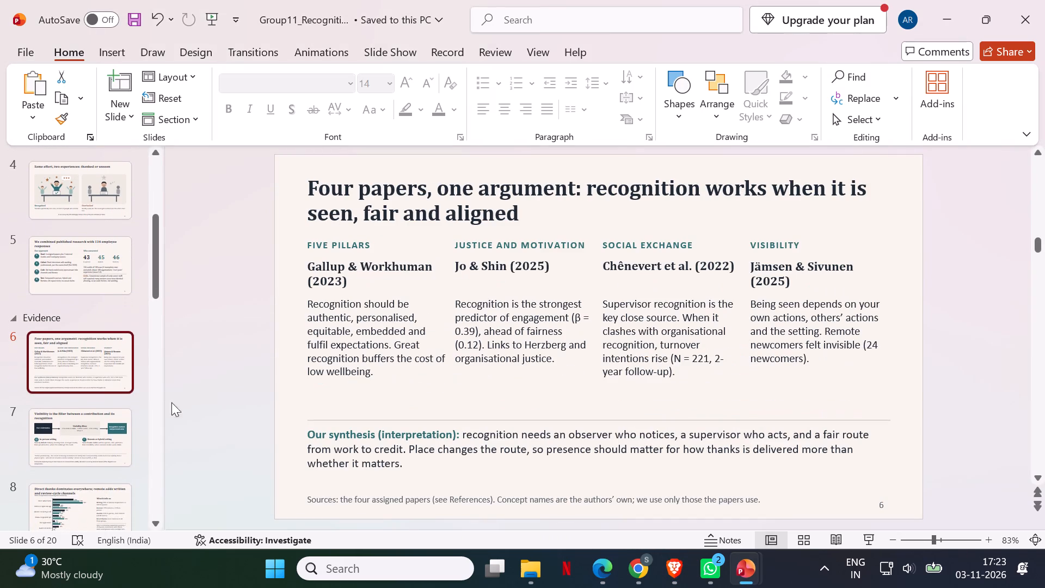
left_click(304, 499)
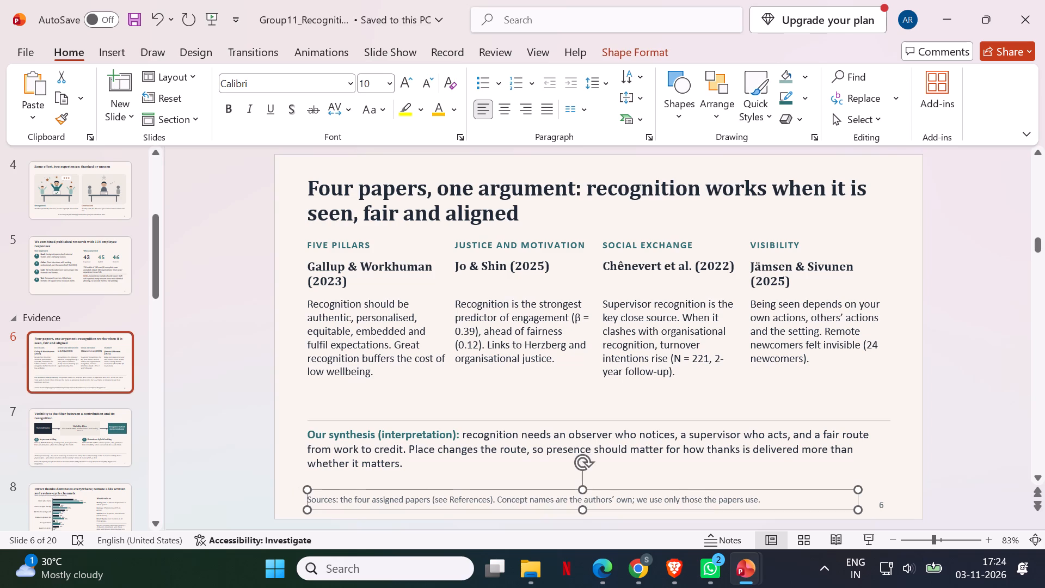
key("Delete")
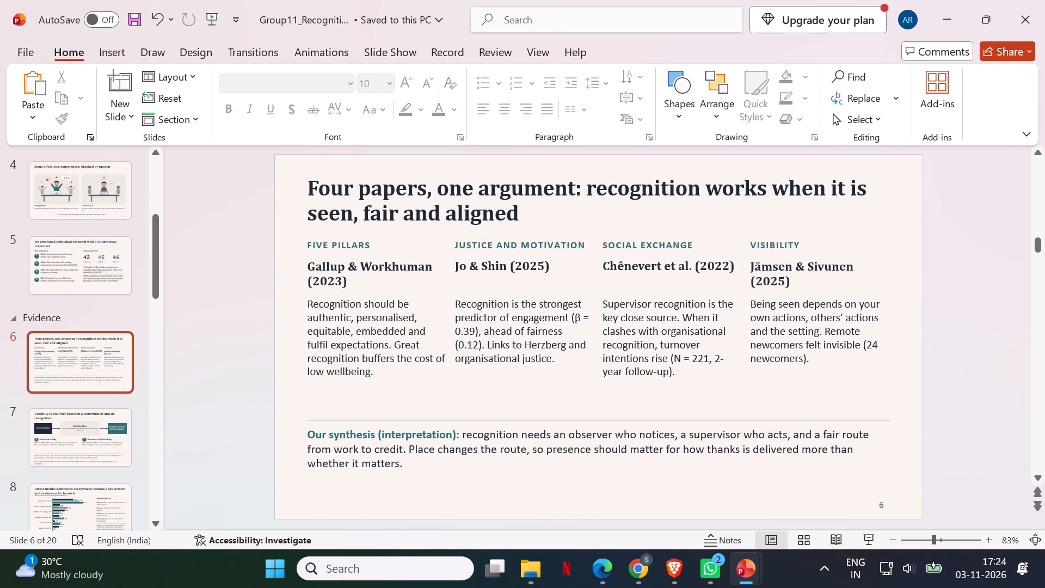
Move slide 6's "Our synthesis (interpretation)" text box slightly down, keeping it aligned with the slide's left and right content margins.
left_click(327, 456)
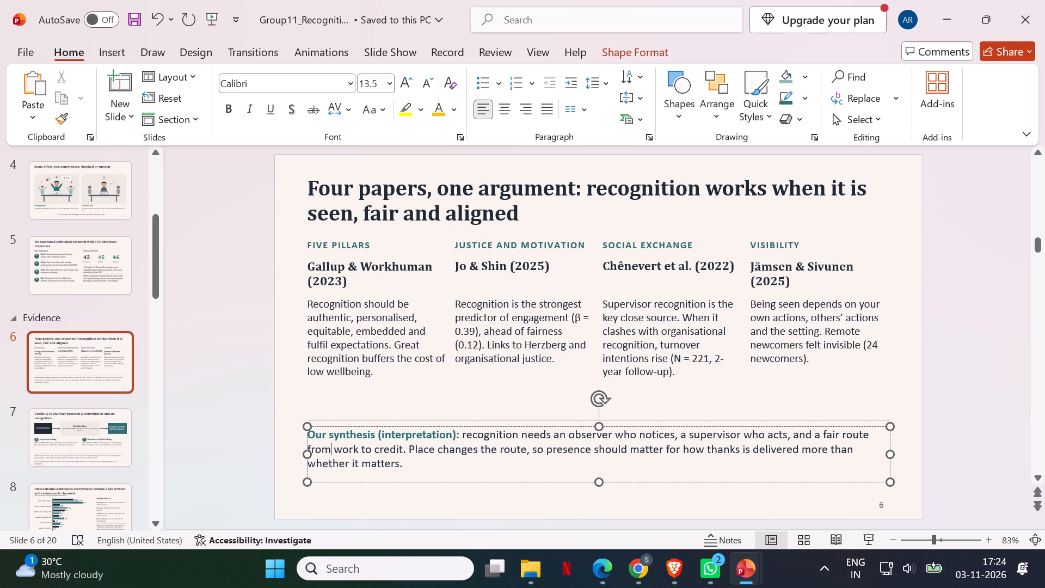
left_click_drag(363, 427, 363, 437)
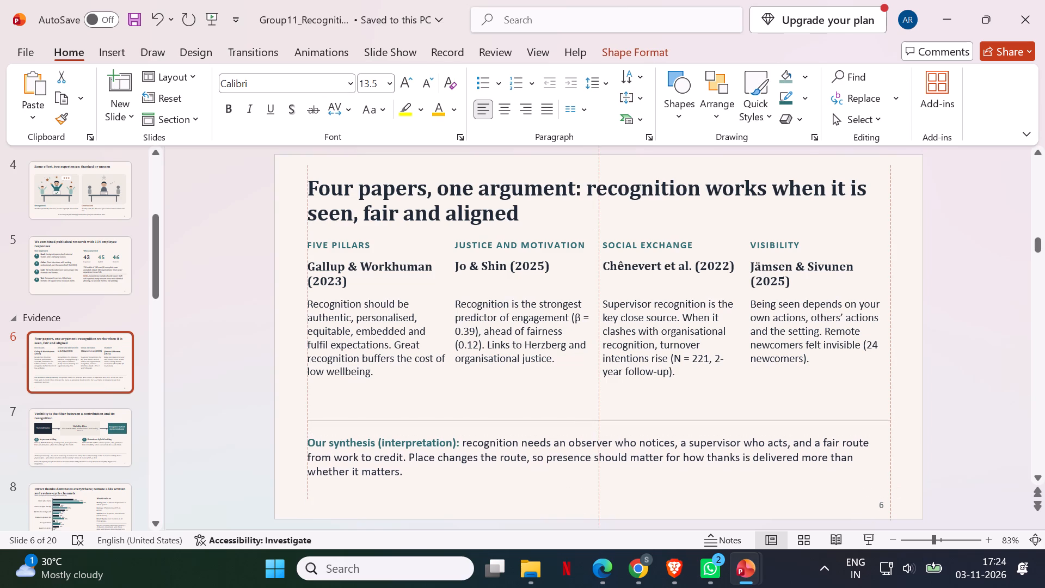
left_click_drag(363, 437, 363, 443)
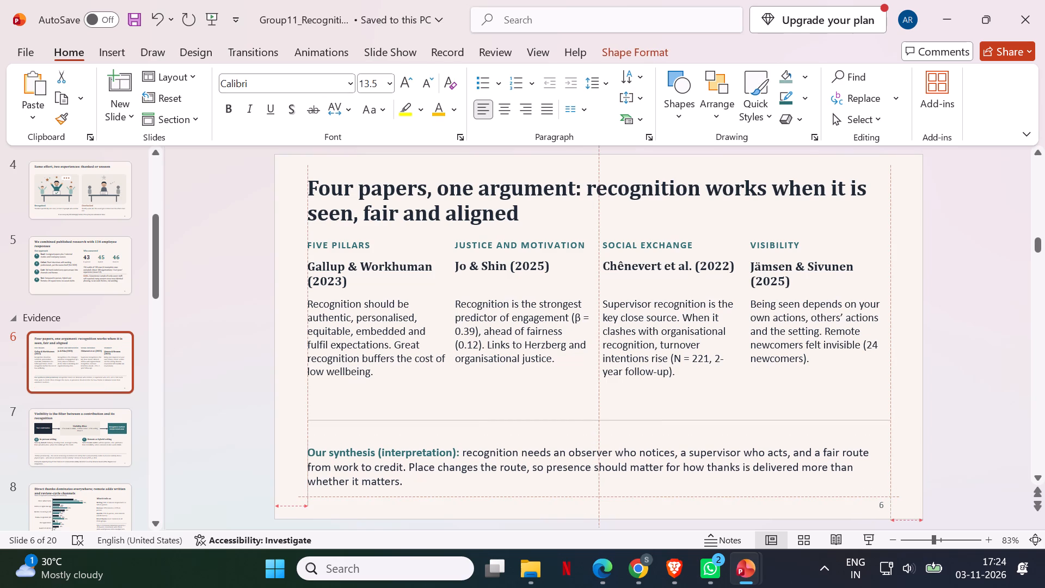
left_click_drag(363, 443, 363, 441)
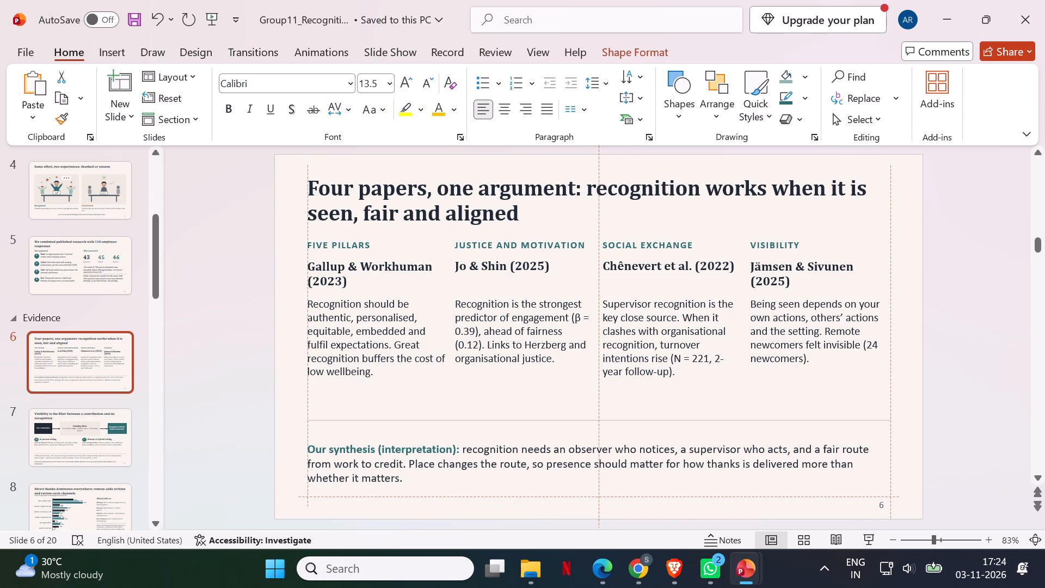
left_click_drag(363, 441, 362, 437)
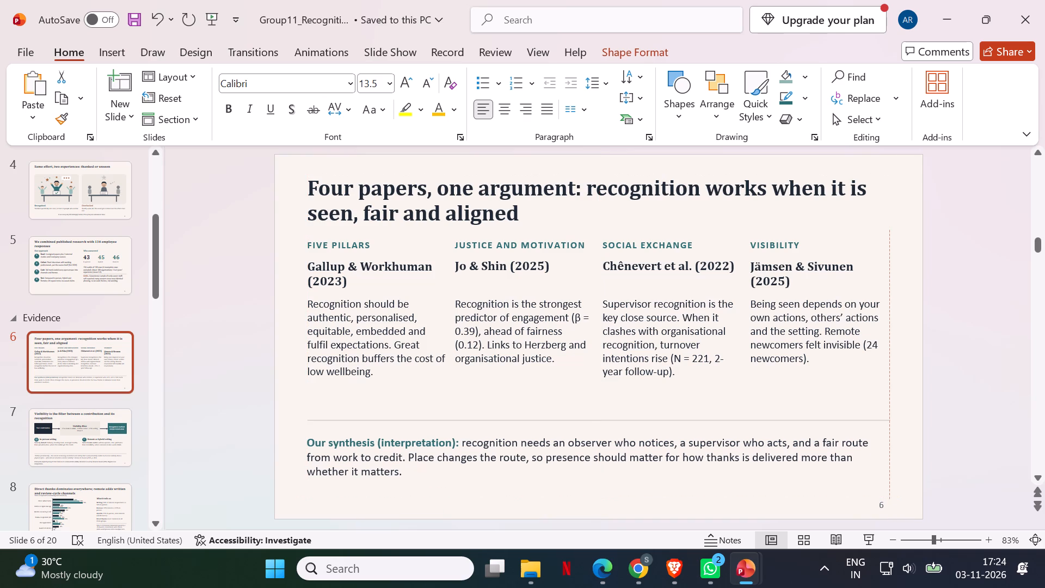
left_click_drag(362, 437, 363, 437)
Move the divider line above slide 6's synthesis text slightly upward, keeping its horizontal position.
left_click(370, 419)
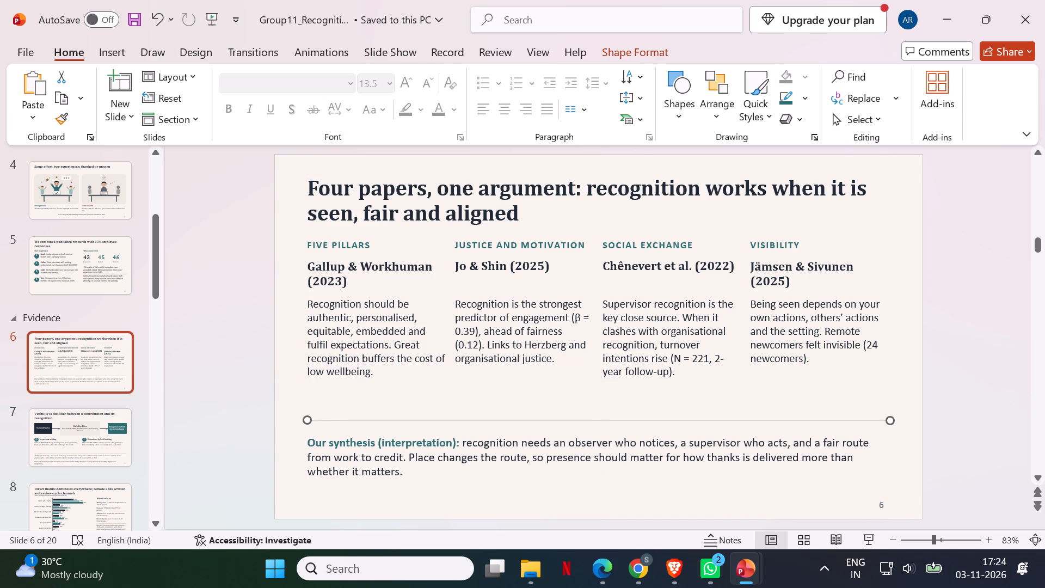
left_click_drag(370, 419, 370, 414)
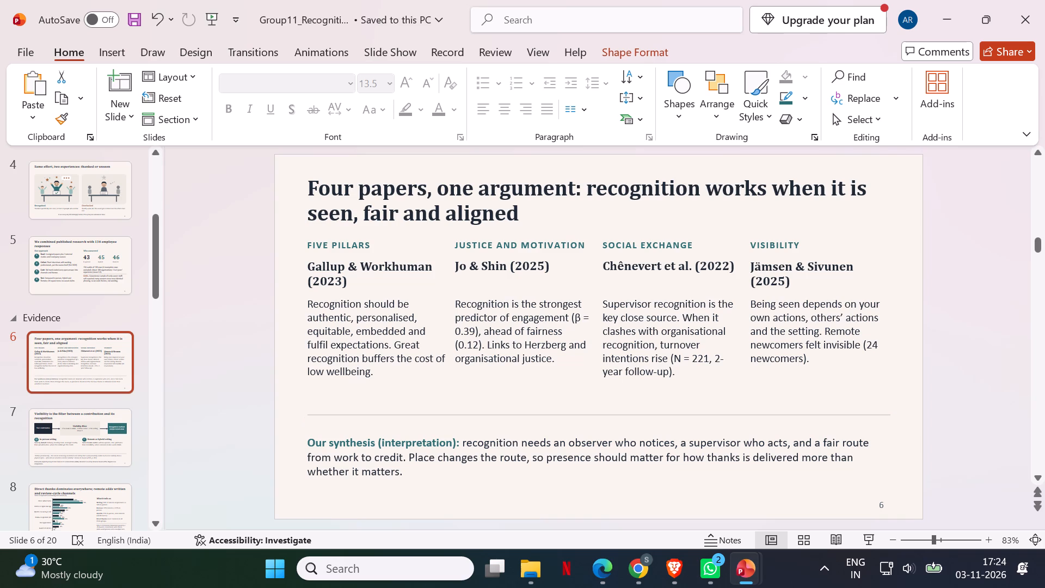
left_click_drag(370, 414, 370, 413)
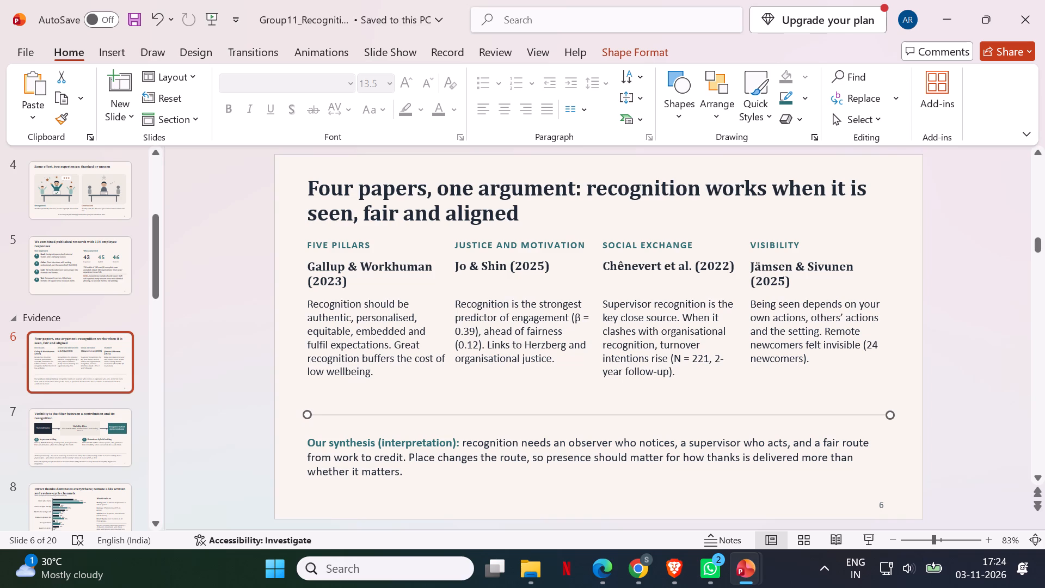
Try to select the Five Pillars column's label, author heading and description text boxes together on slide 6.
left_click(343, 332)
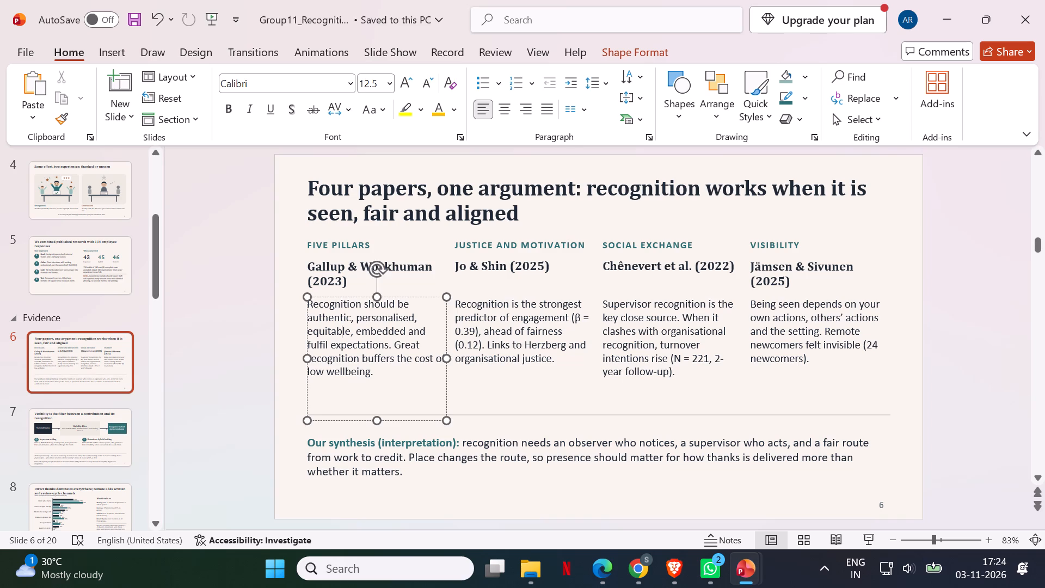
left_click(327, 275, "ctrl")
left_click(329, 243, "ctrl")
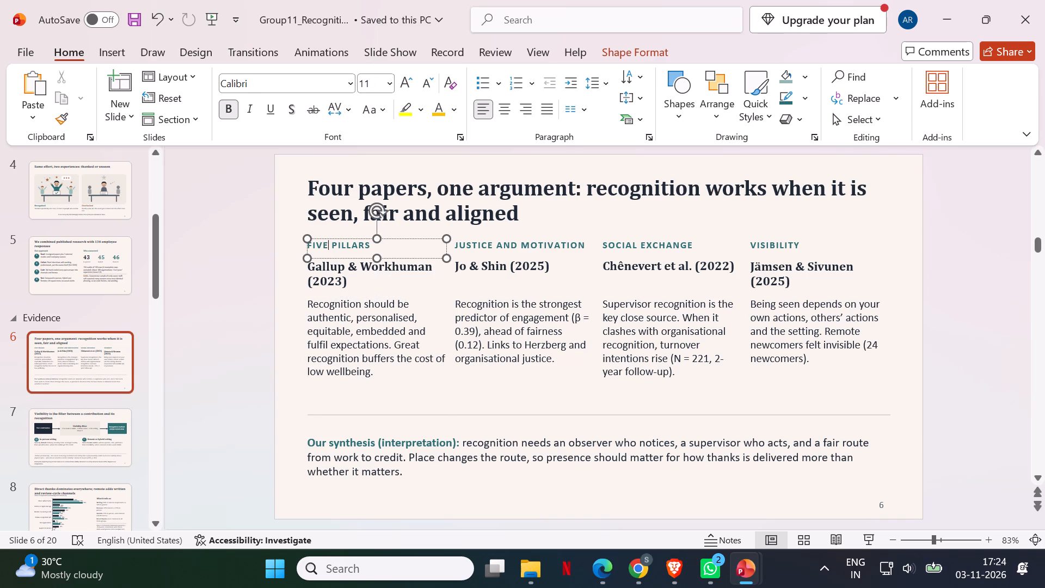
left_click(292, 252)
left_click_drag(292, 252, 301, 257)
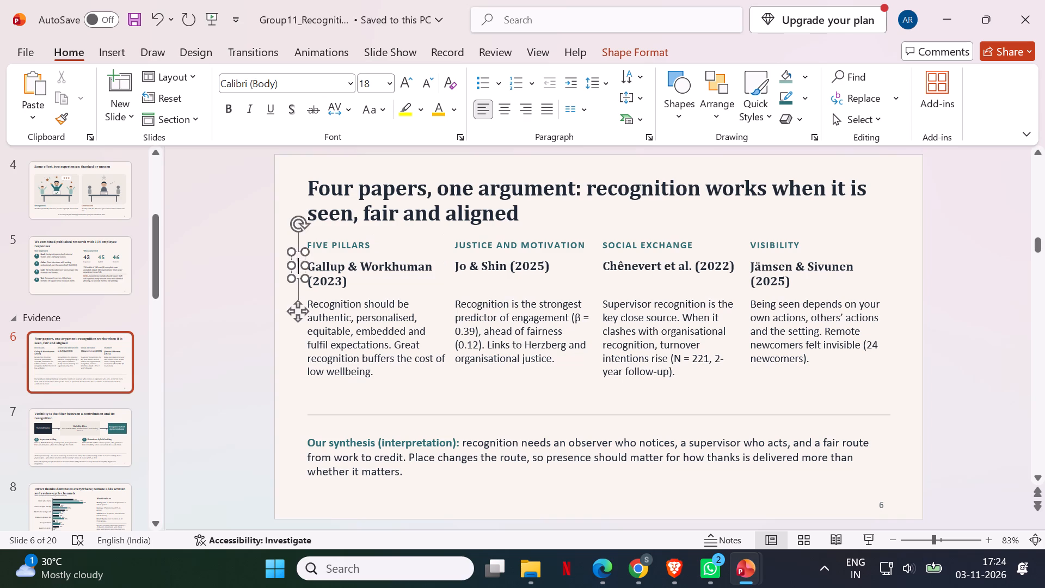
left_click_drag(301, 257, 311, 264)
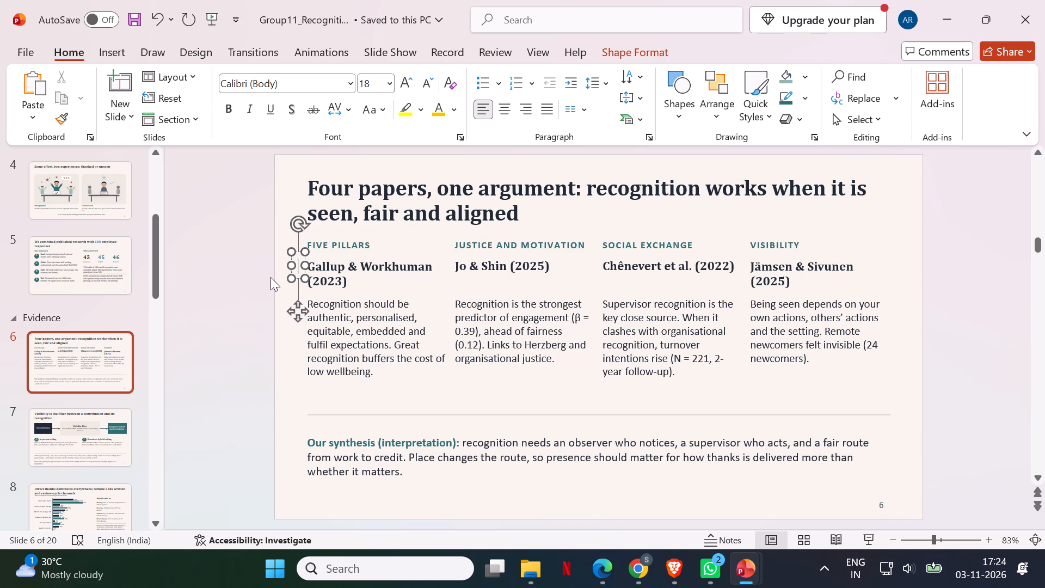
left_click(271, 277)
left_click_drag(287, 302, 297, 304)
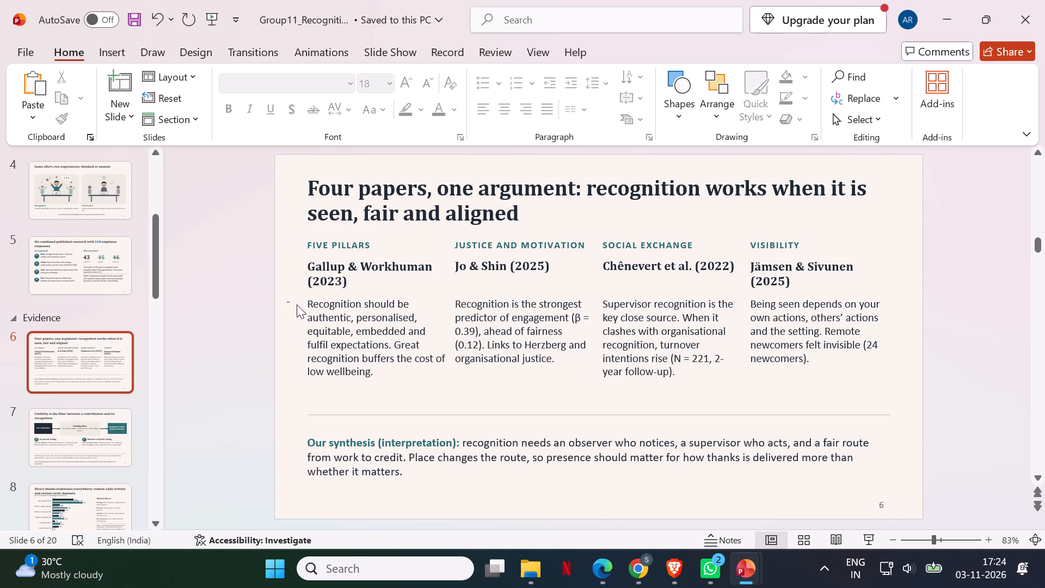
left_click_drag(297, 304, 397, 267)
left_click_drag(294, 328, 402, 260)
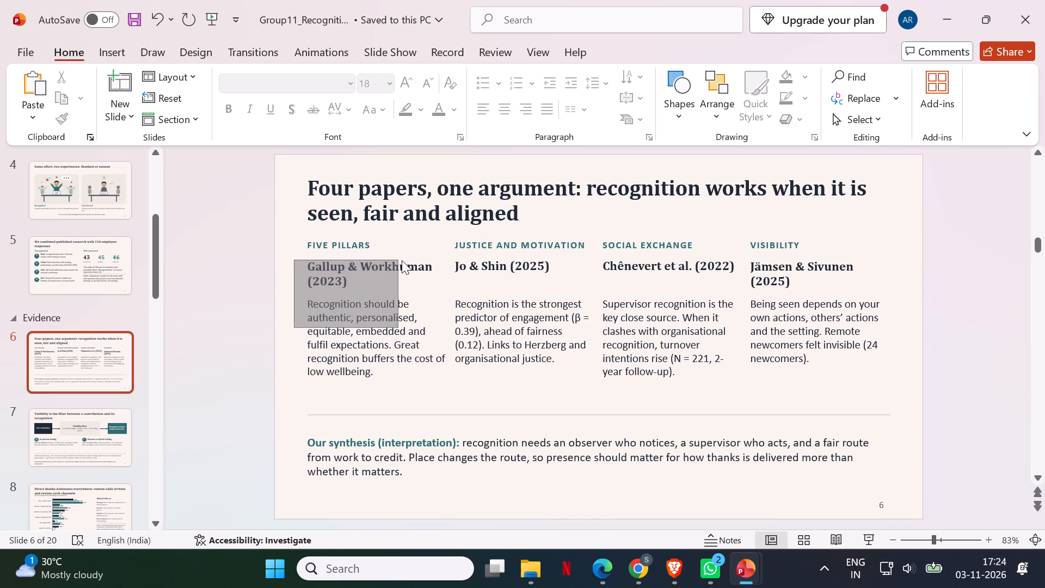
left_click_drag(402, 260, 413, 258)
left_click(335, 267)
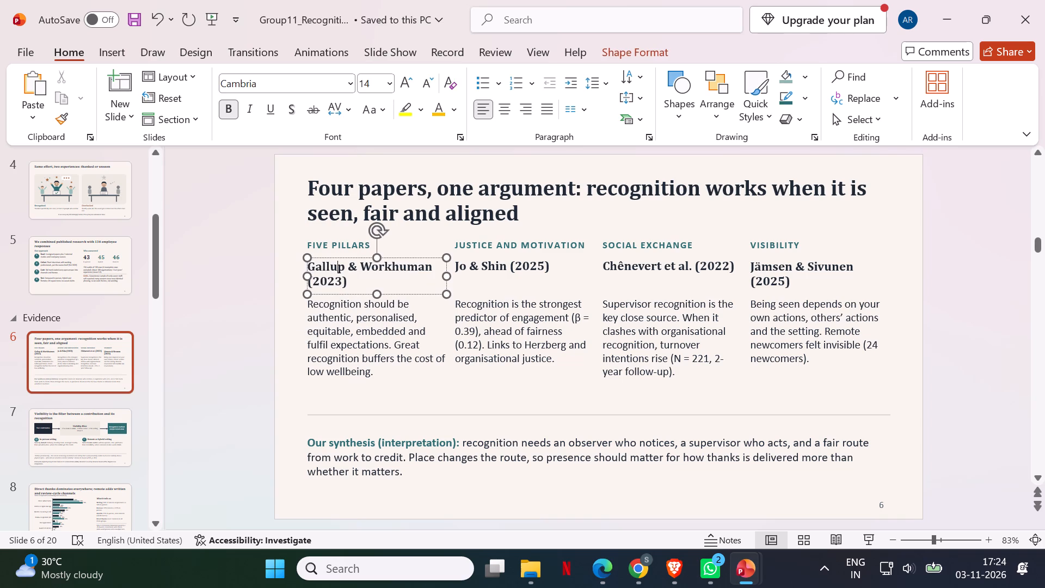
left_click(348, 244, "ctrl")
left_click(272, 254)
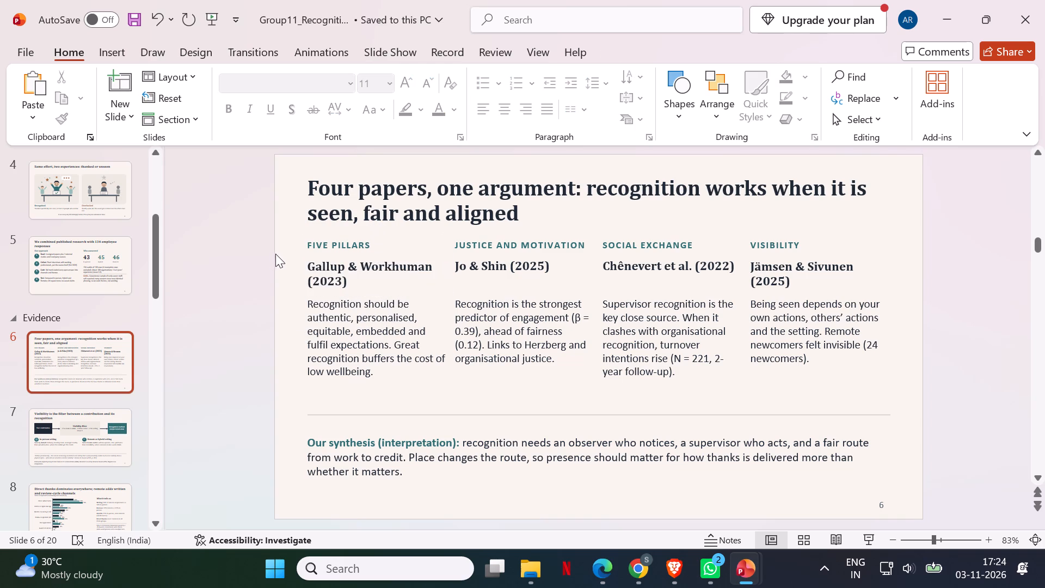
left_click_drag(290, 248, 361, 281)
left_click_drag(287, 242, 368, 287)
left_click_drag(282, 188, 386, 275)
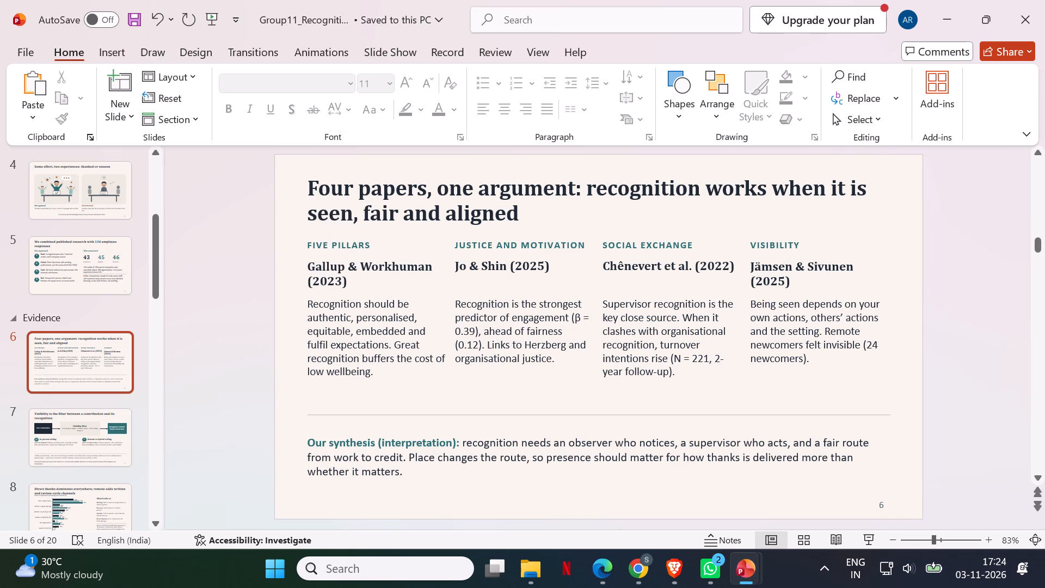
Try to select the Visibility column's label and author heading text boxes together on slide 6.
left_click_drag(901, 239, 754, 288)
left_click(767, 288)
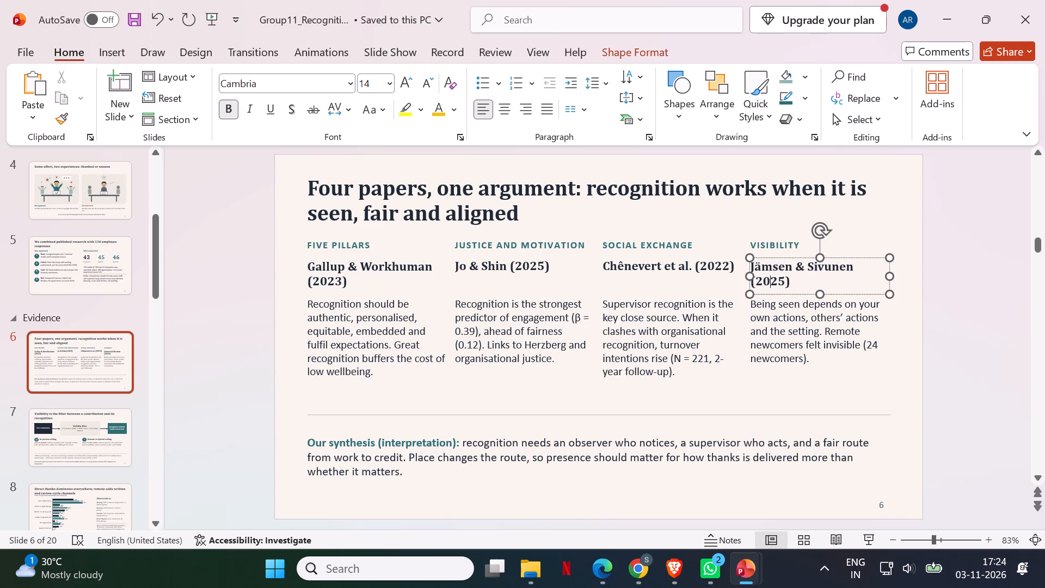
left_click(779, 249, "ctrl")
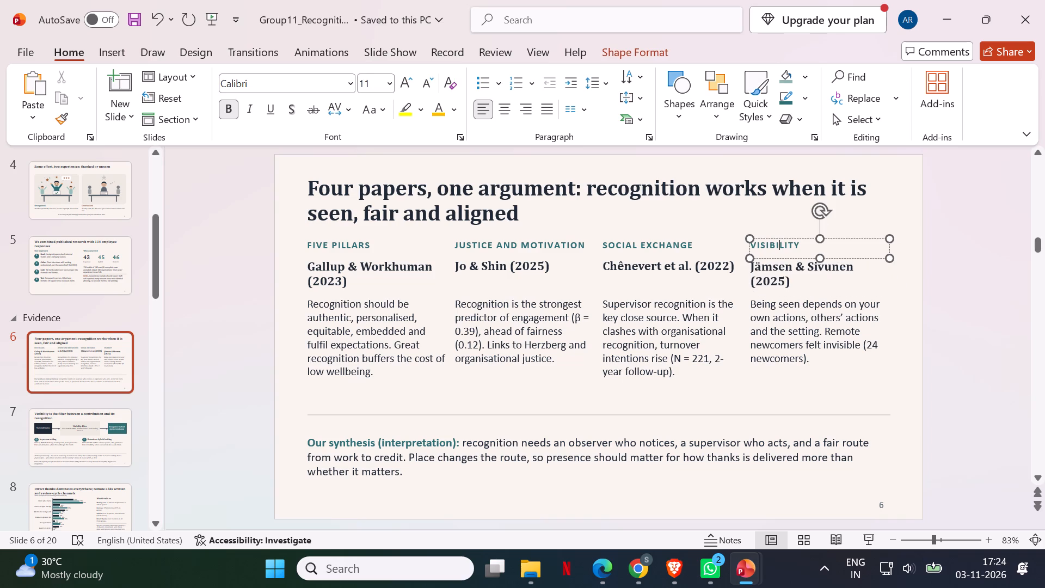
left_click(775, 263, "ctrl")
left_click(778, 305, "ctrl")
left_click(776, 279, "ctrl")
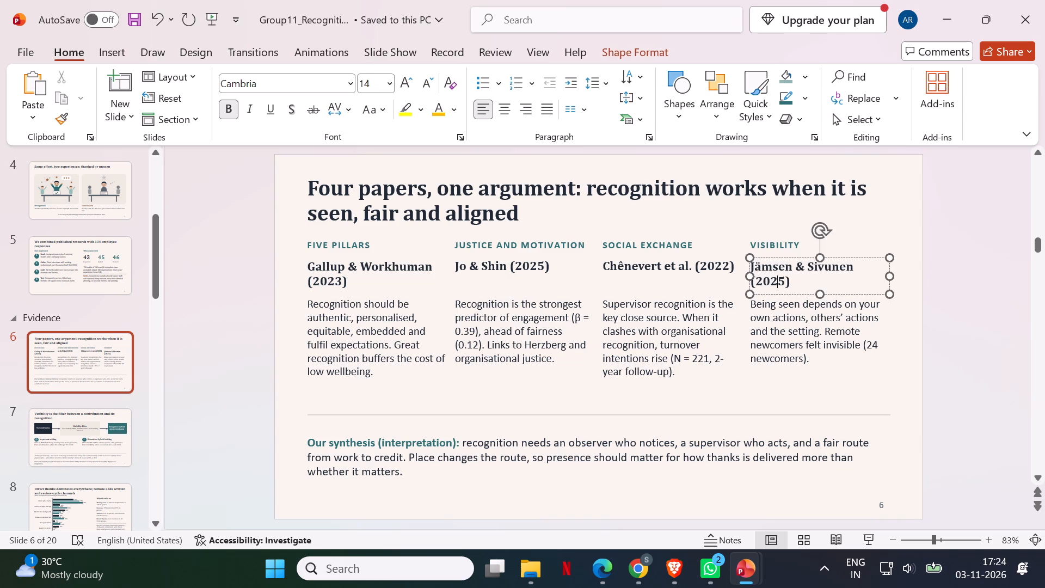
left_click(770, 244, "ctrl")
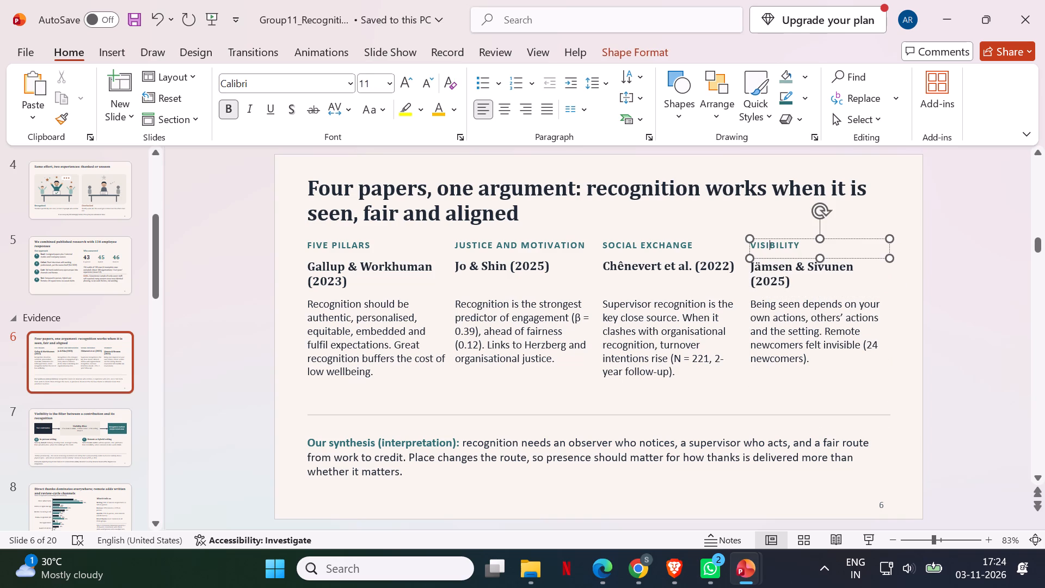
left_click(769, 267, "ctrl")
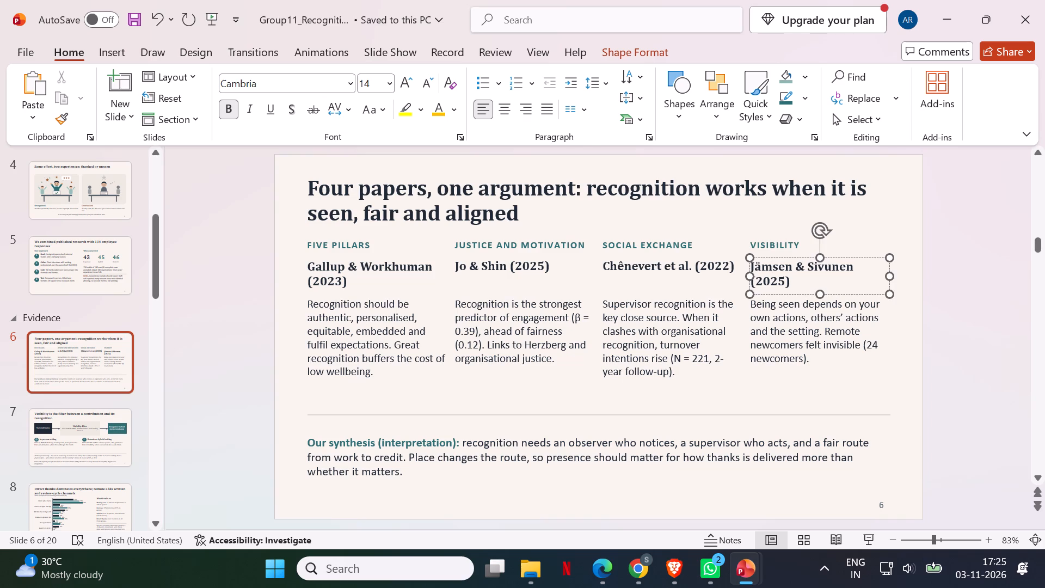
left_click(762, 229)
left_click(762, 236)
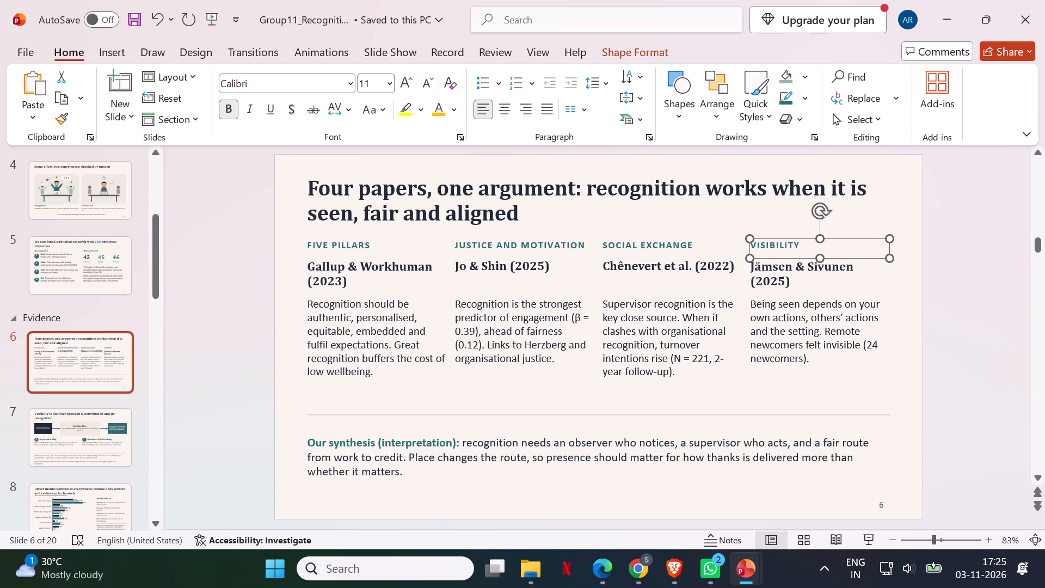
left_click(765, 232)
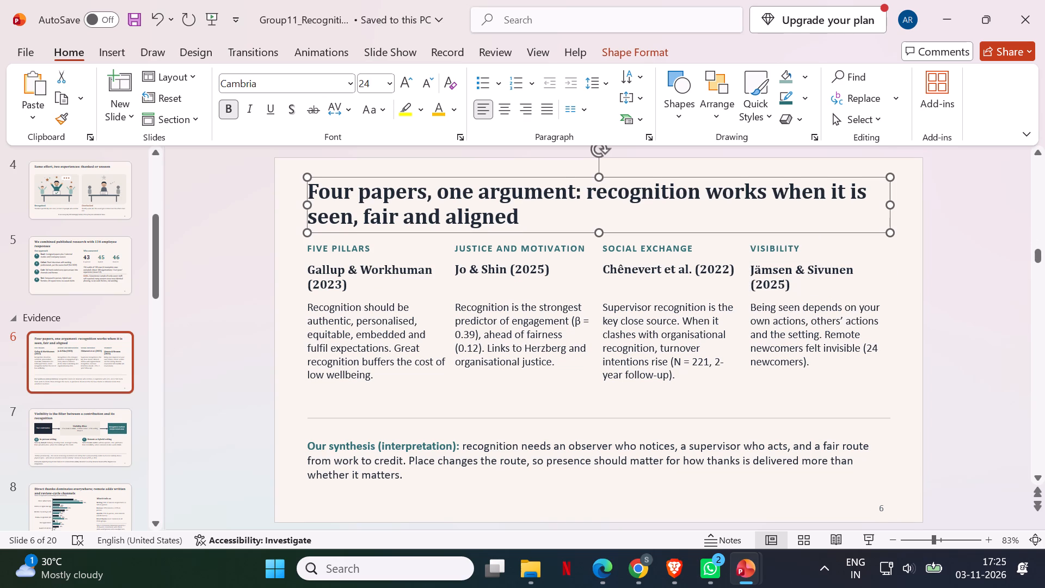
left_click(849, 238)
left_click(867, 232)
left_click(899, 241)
Group the Visibility column's label and "Jämsen & Sivunen (2025)" heading, and group that pair with the column's description.
left_click_drag(899, 241, 746, 254)
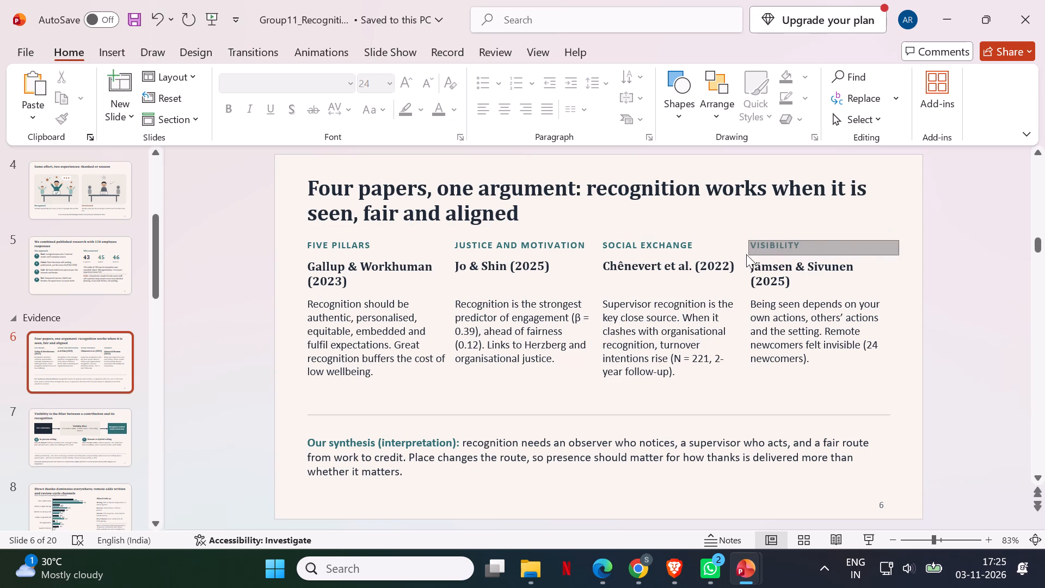
left_click_drag(746, 254, 748, 369)
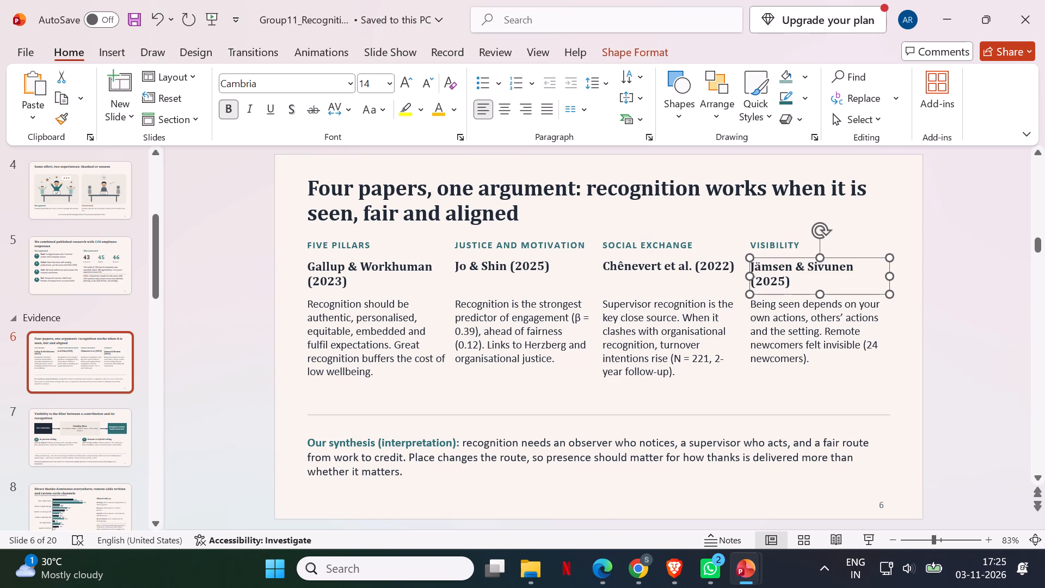
left_click(777, 241, "ctrl")
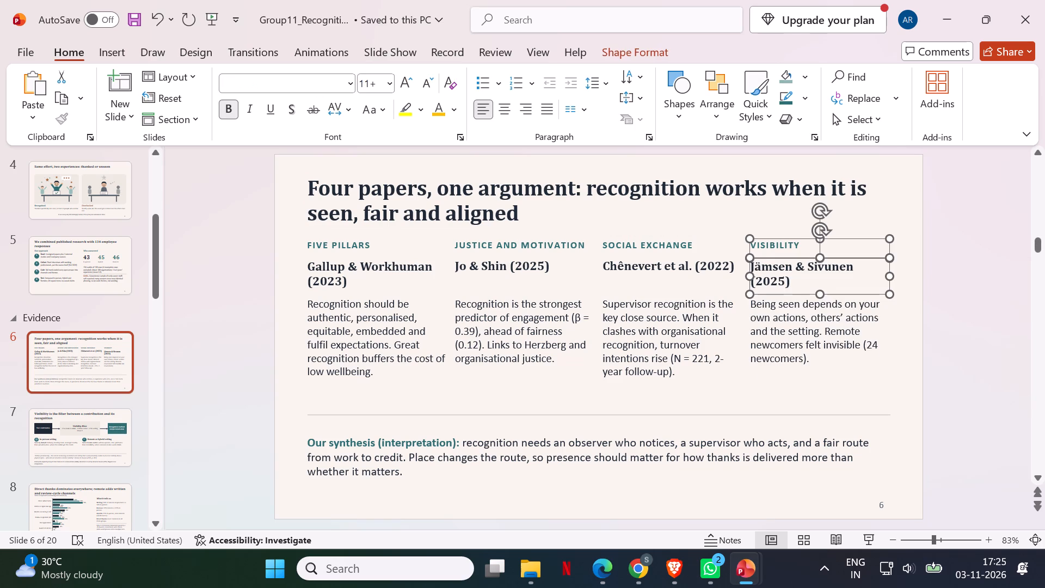
key("ctrl+g")
left_click(794, 308, "ctrl")
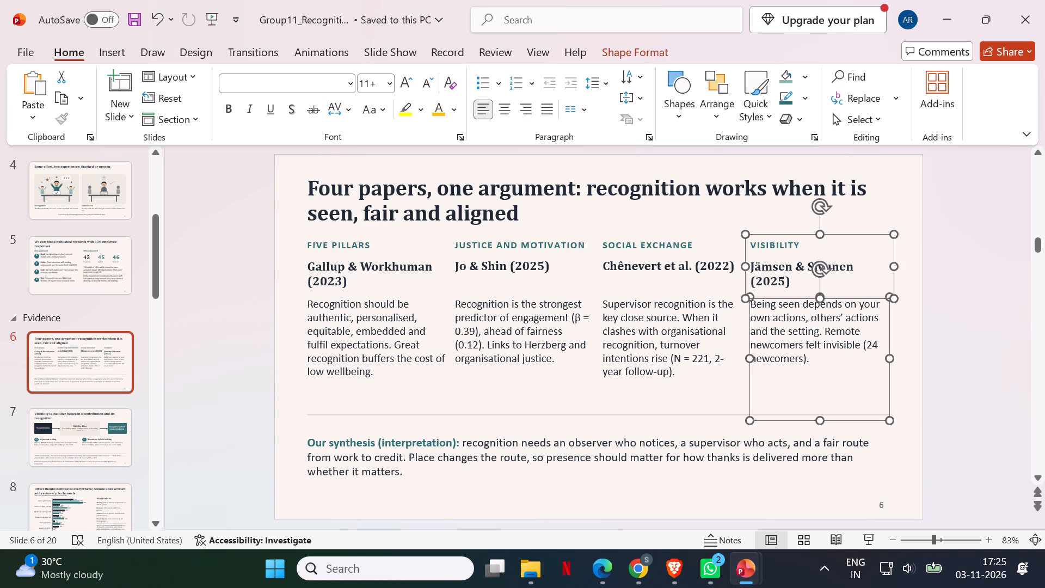
key("ctrl+g")
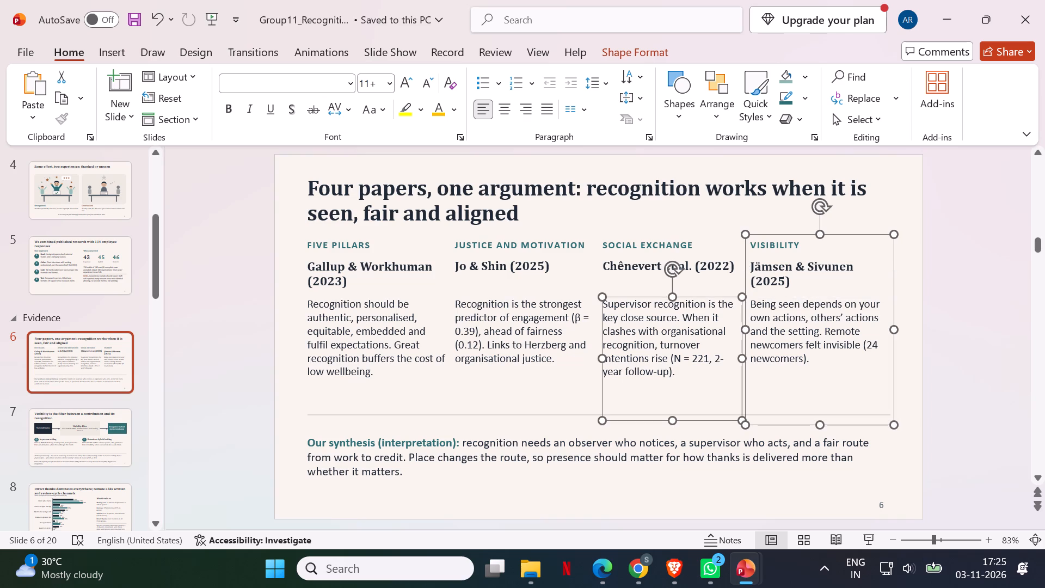
Group the text boxes of the Five Pillars, Justice and Motivation and Social Exchange columns with the Visibility group as one object.
left_click(673, 311, "ctrl")
left_click(647, 265, "ctrl")
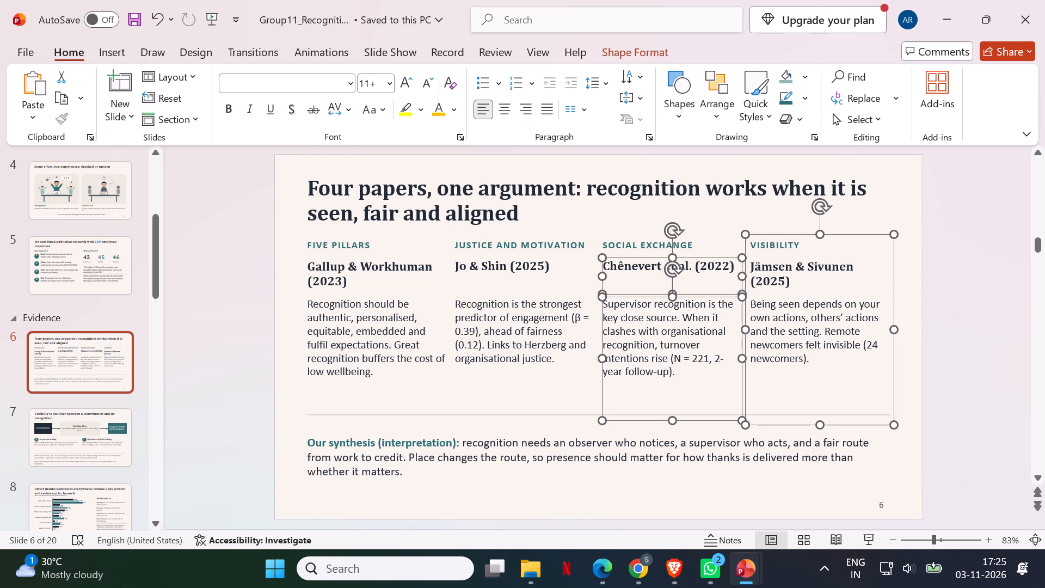
left_click(651, 243, "ctrl")
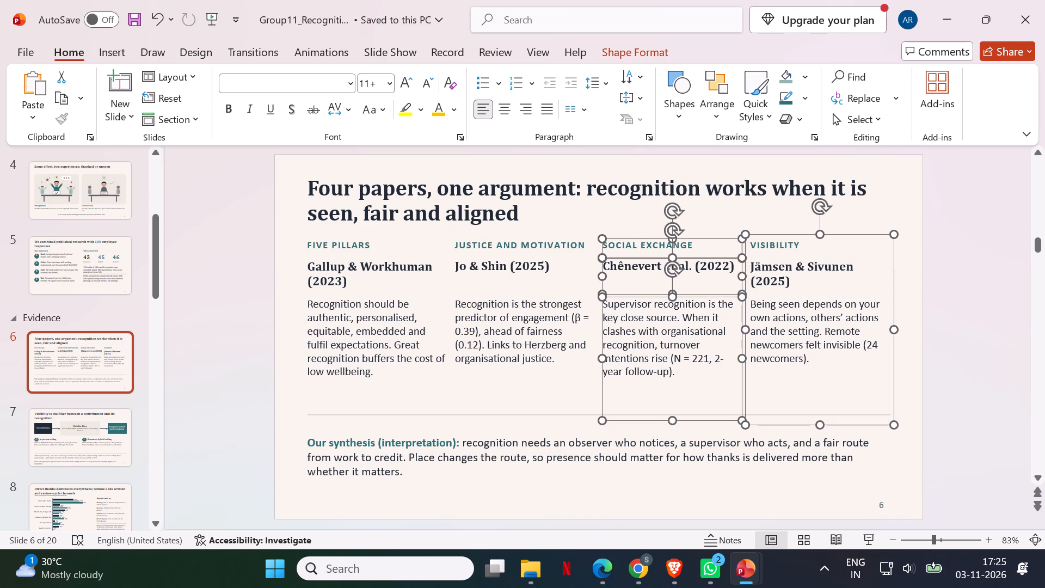
left_click(542, 241, "ctrl")
left_click(529, 266, "ctrl")
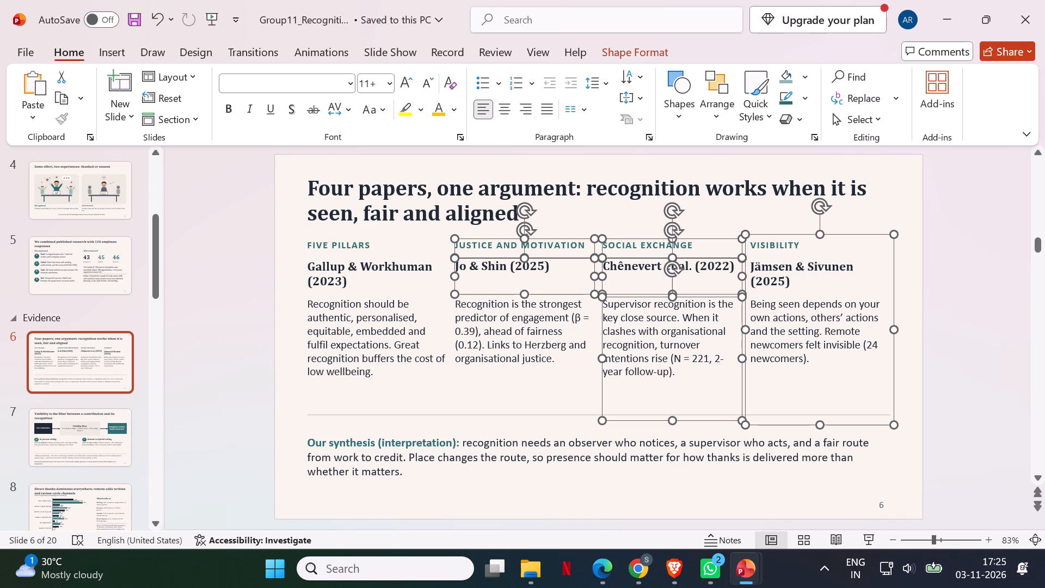
left_click(518, 313, "ctrl")
left_click(383, 320, "ctrl")
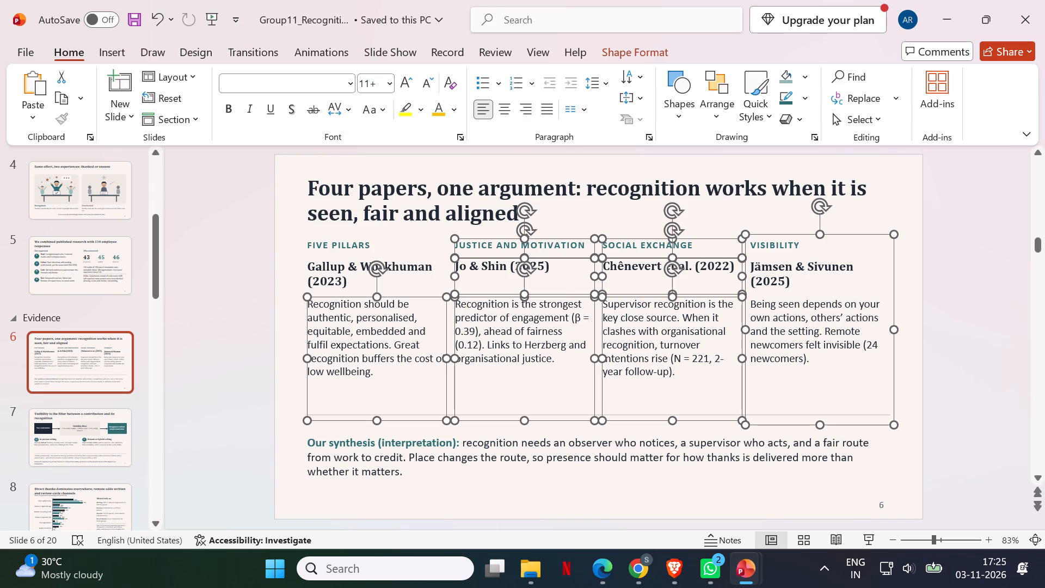
left_click(343, 267, "ctrl")
left_click(343, 243, "ctrl")
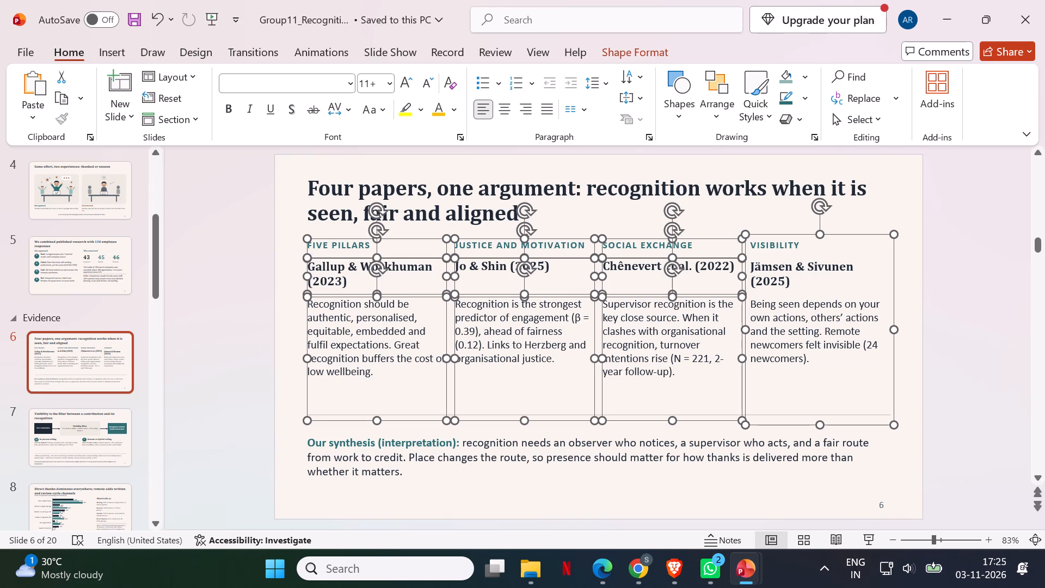
key("ctrl+g")
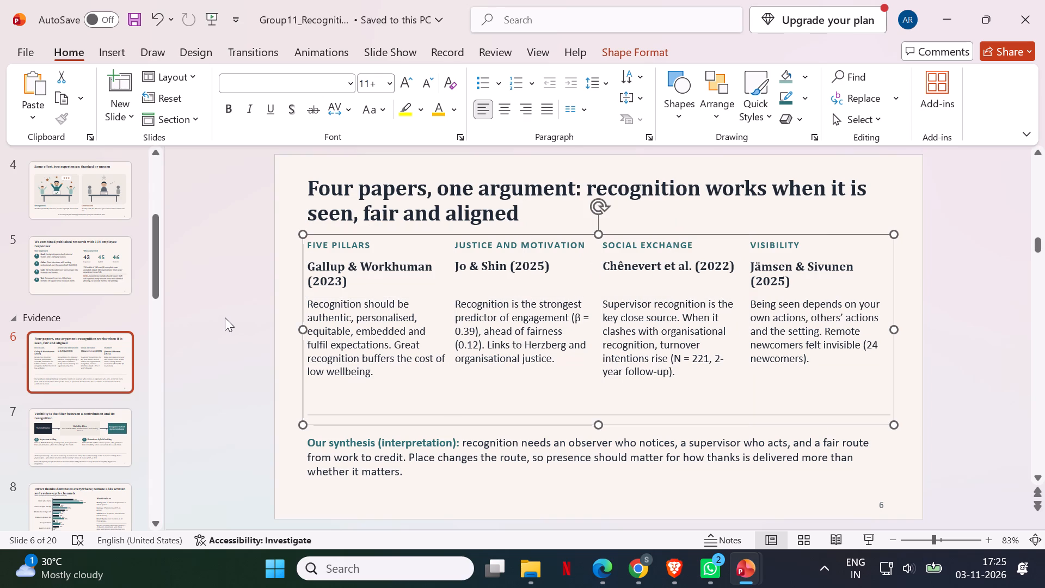
left_click(225, 317)
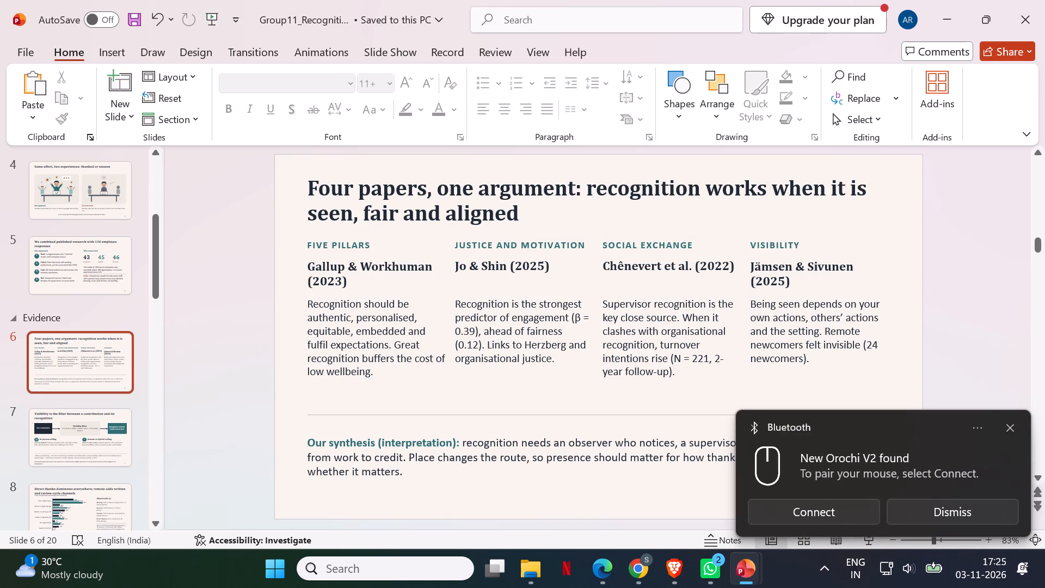
Set the description texts of the Five Pillars and Justice and Motivation columns on slide 6 to font size 14.
left_click_drag(307, 301, 376, 370)
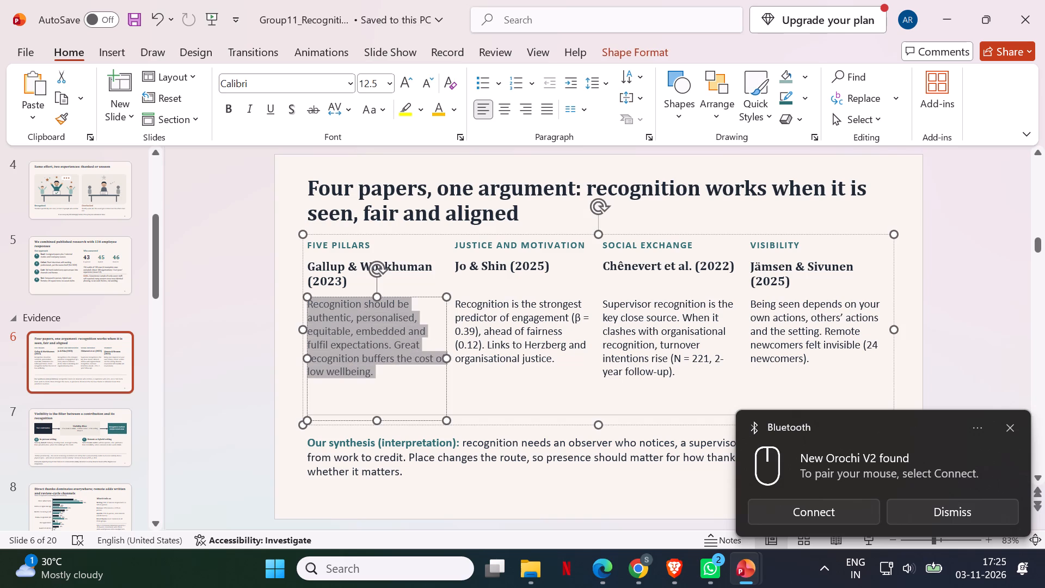
left_click_drag(376, 370, 376, 371)
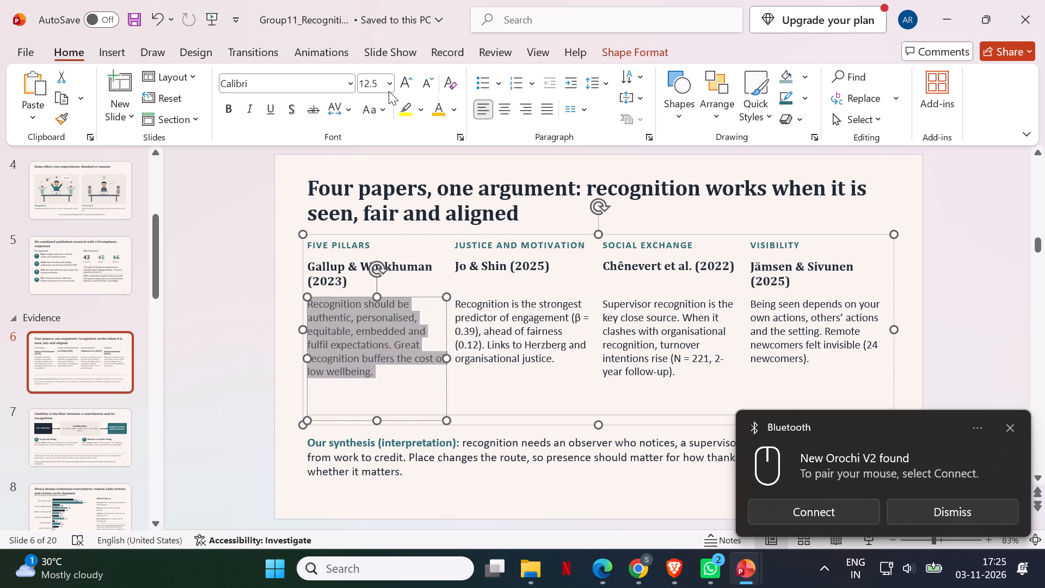
left_click(389, 90)
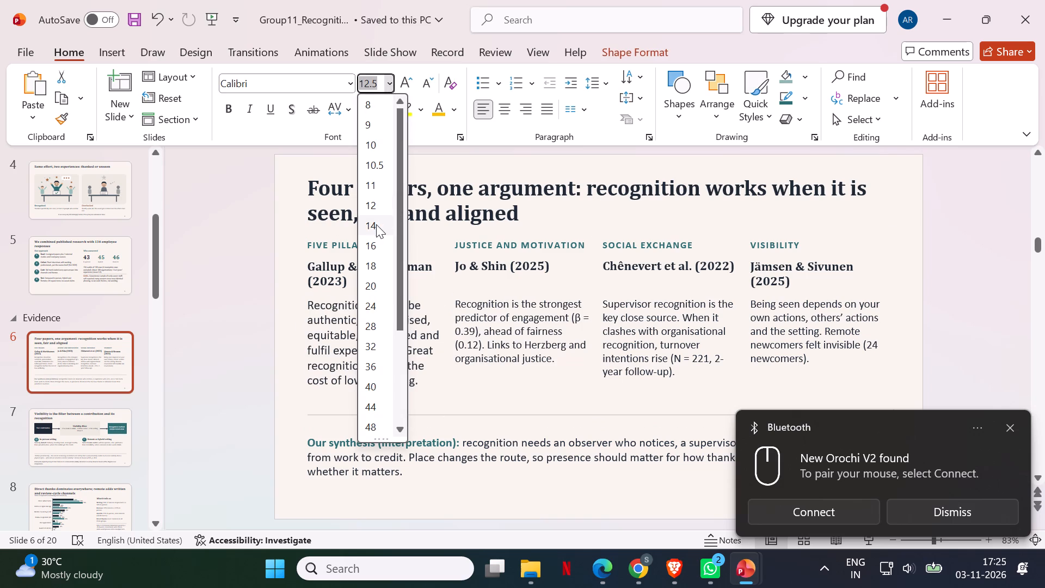
left_click(376, 225)
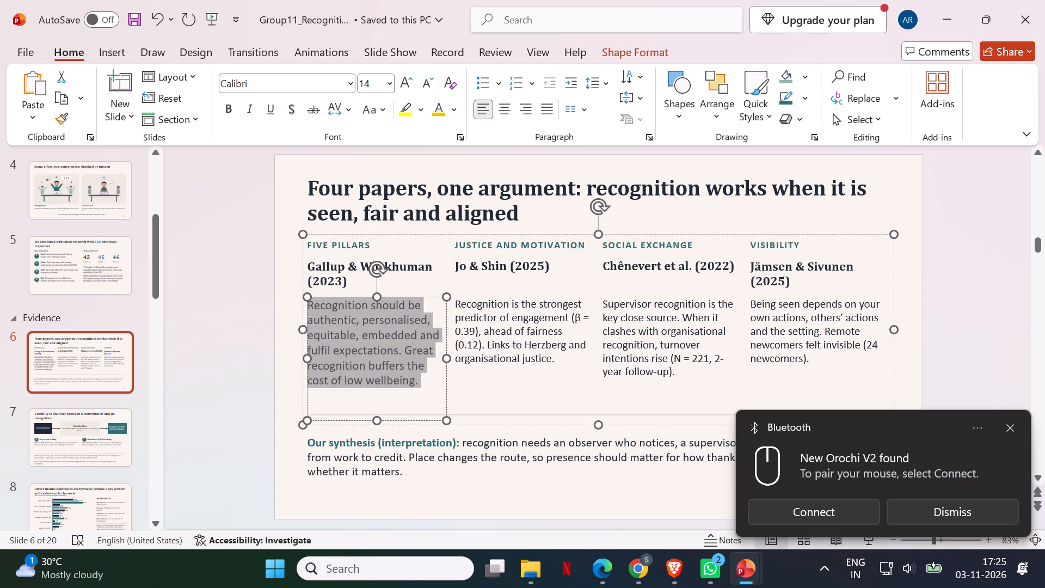
left_click(495, 327)
key("ctrl+a")
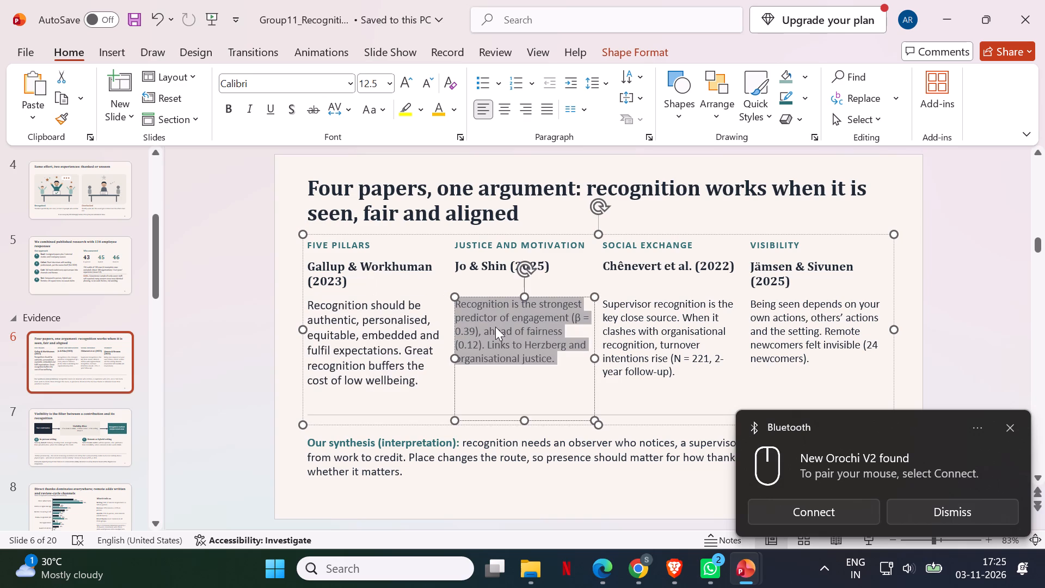
left_click(392, 82)
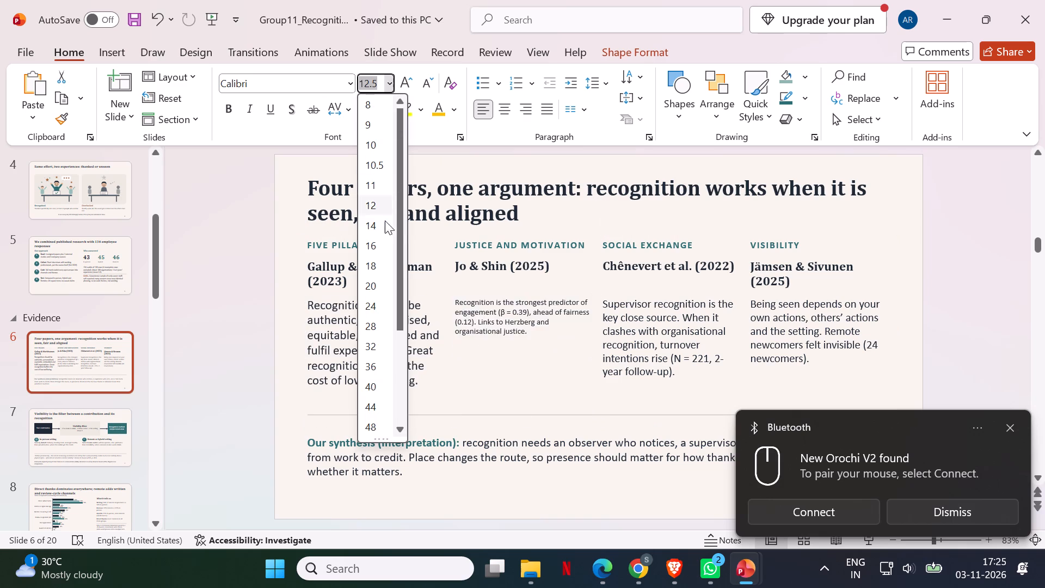
left_click(374, 229)
Set the description texts of the Social Exchange and Visibility columns to font size 14.
left_click(626, 330)
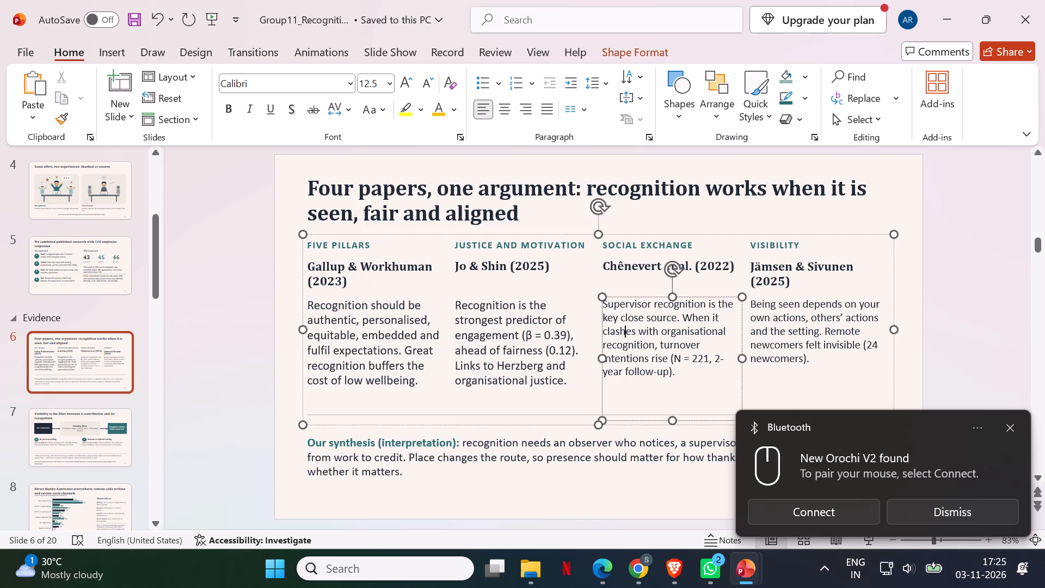
key("ctrl+a")
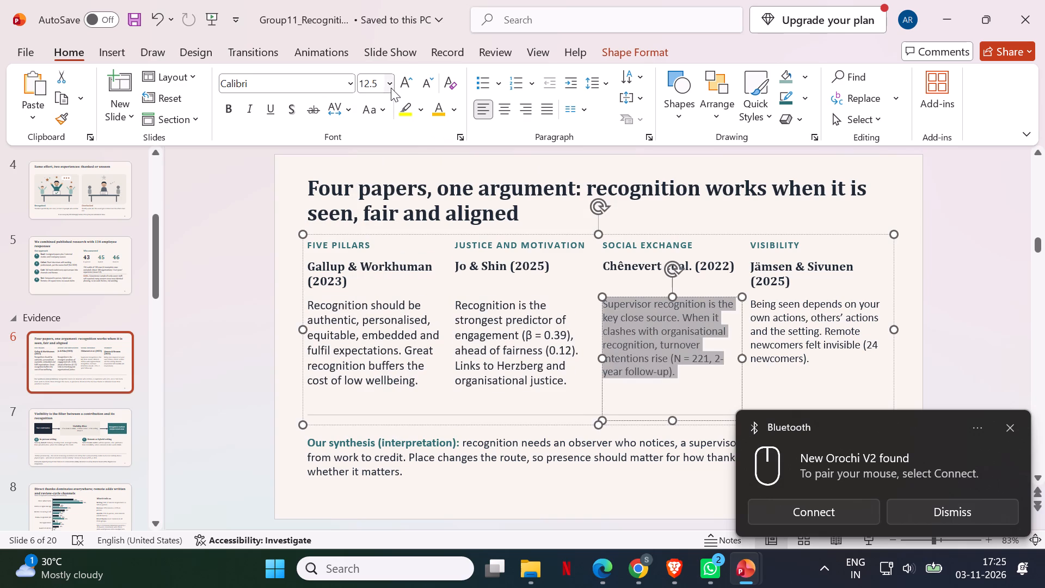
left_click(390, 87)
left_click(377, 225)
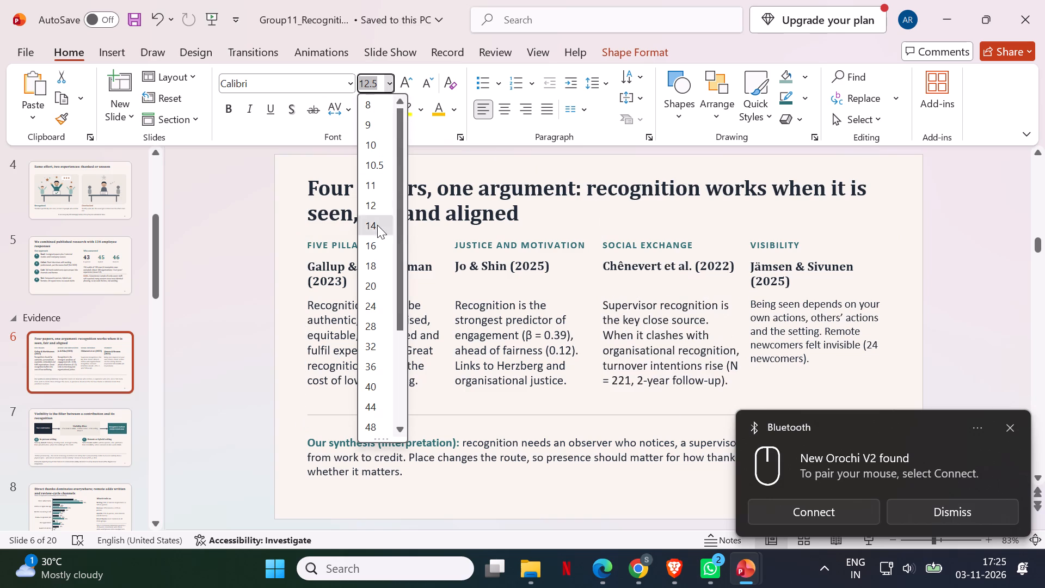
left_click(782, 302)
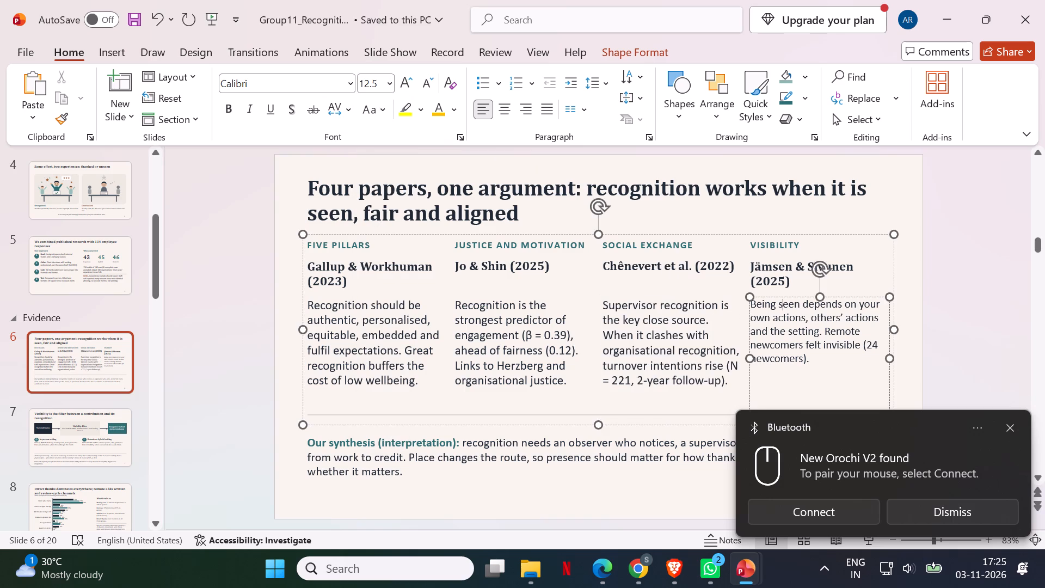
key("ctrl+a")
left_click(391, 87)
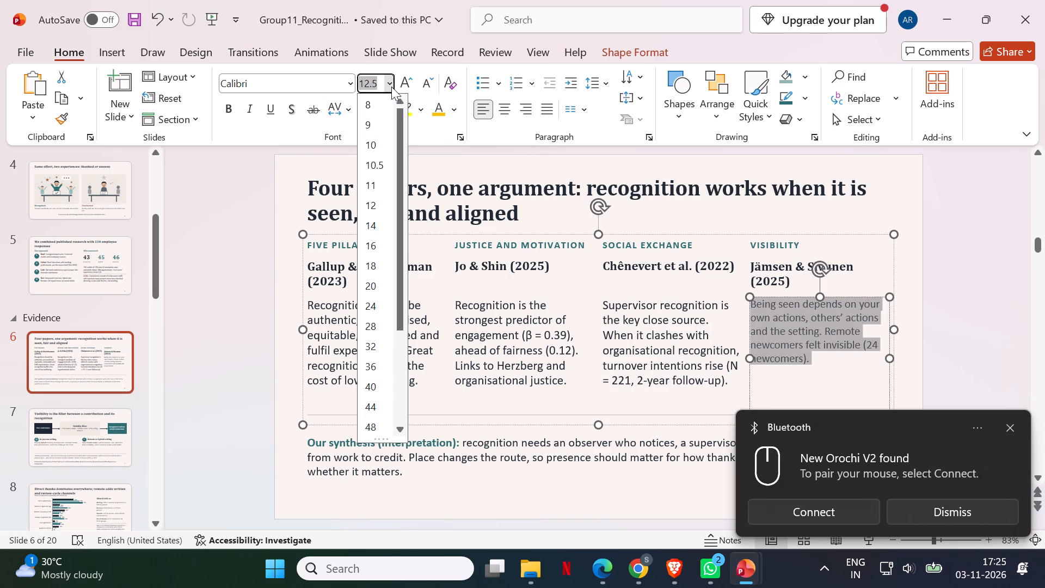
left_click(367, 231)
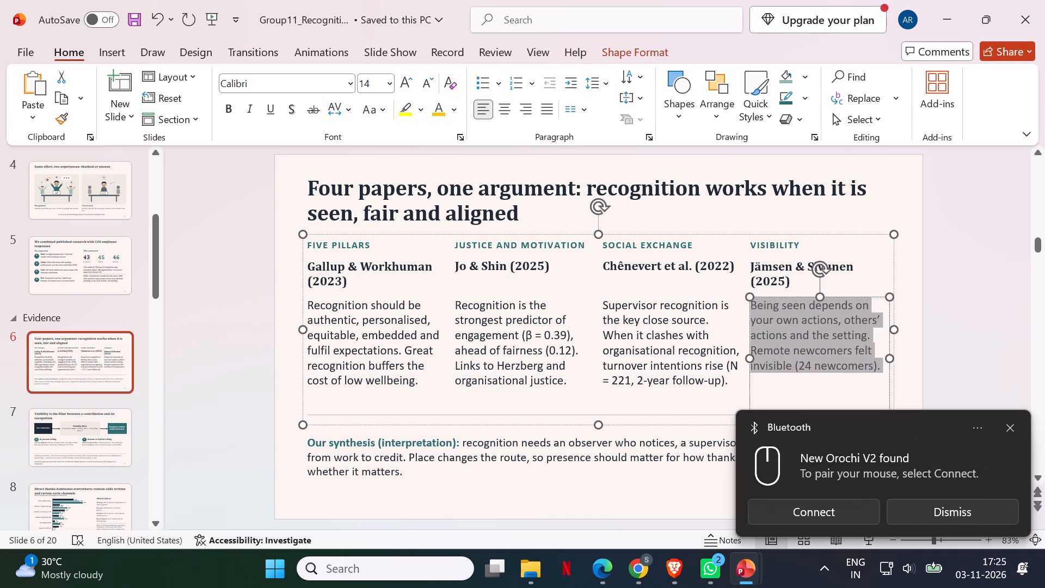
left_click(263, 218)
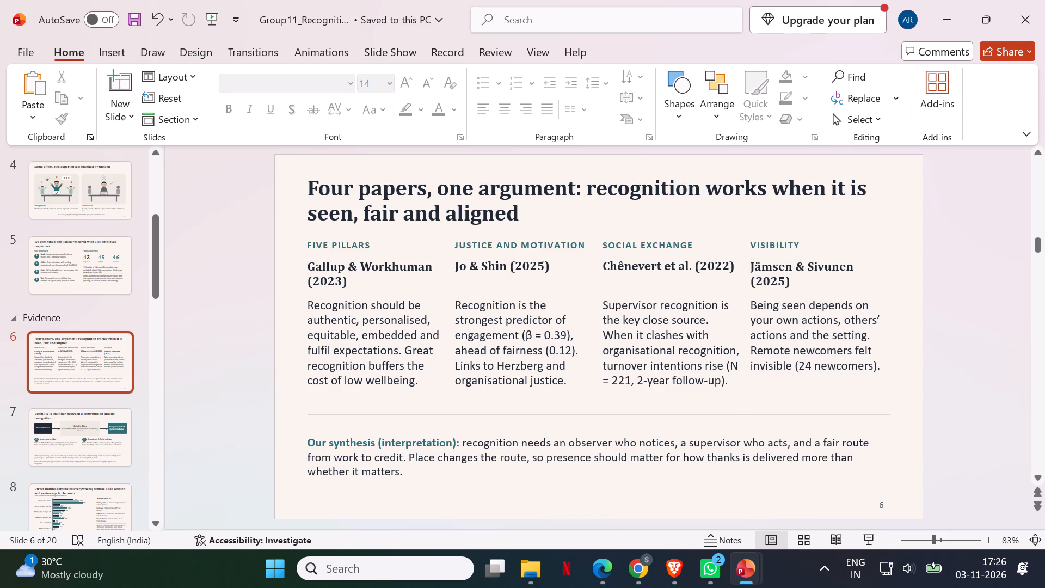
Shift the Visibility column's label, "Jämsen & Sivunen (2025)" heading and description slightly right, with their left edges aligned.
left_click(356, 312)
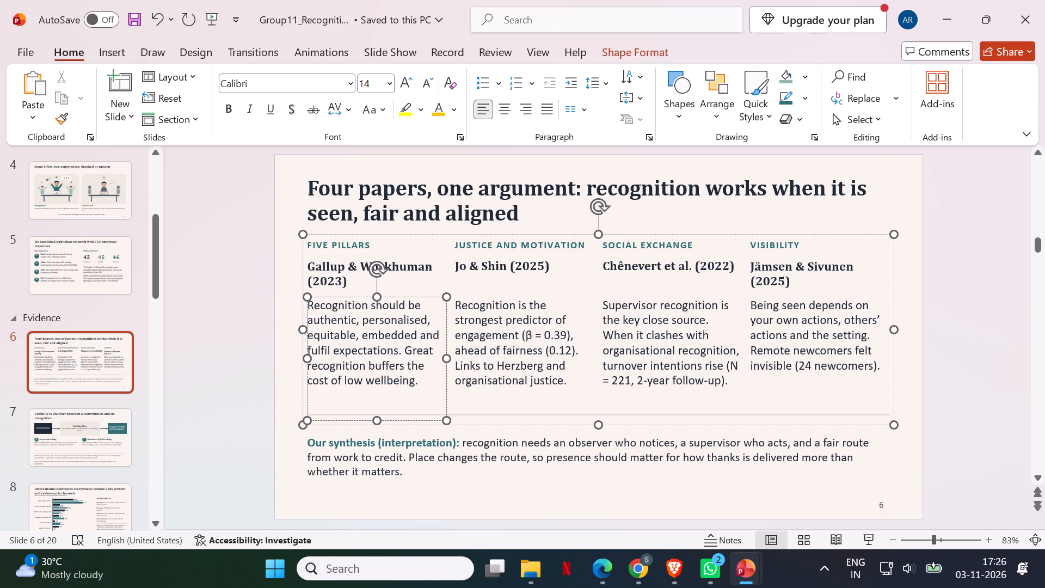
left_click(768, 244)
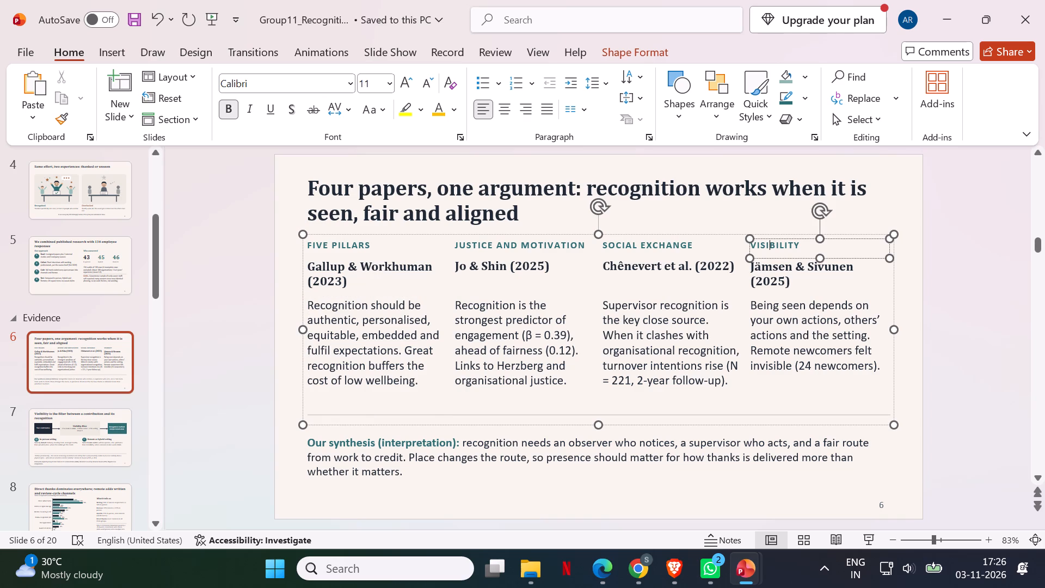
left_click_drag(798, 238, 802, 239)
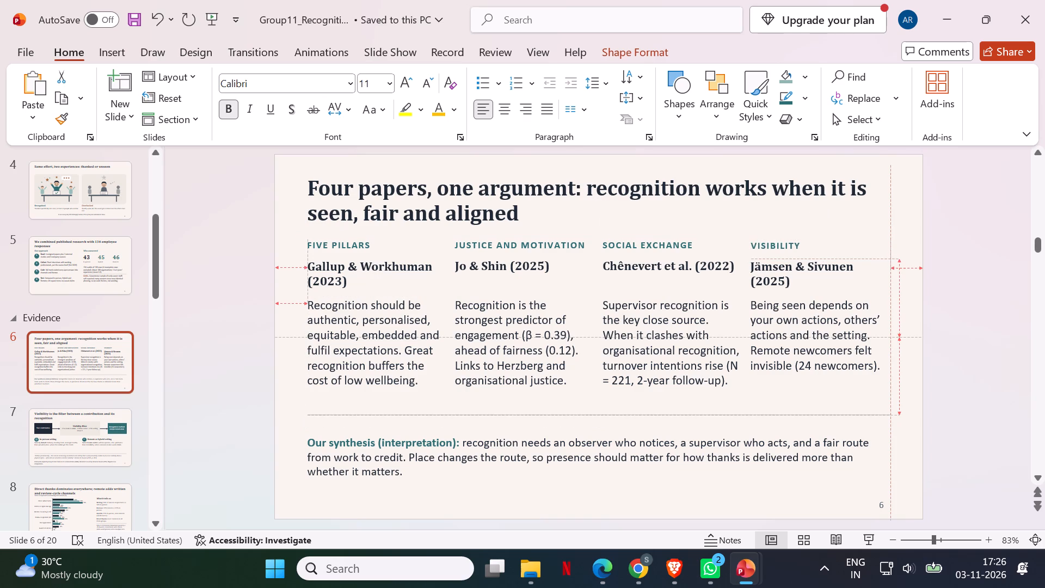
left_click_drag(802, 239, 806, 236)
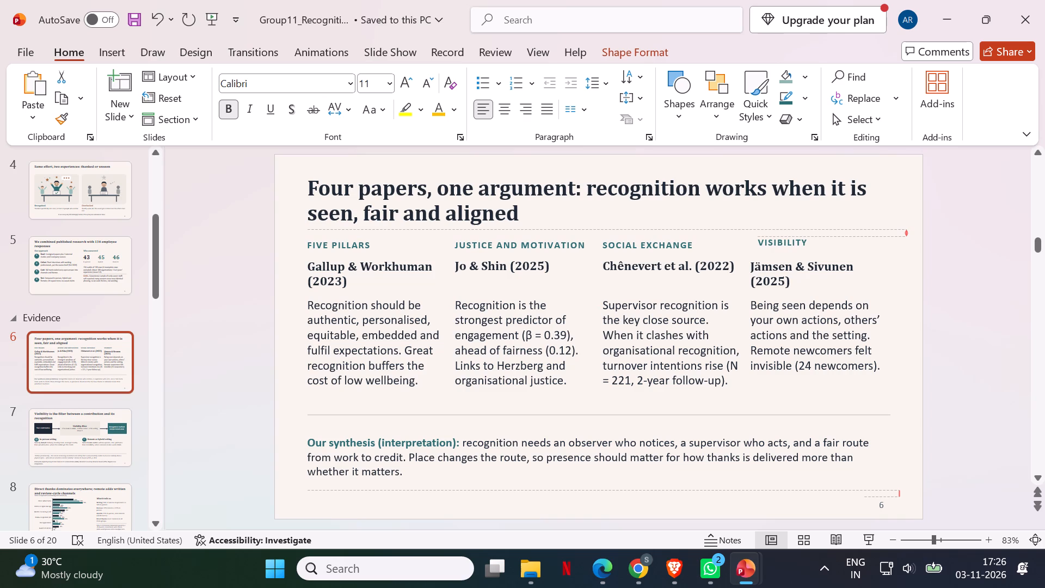
left_click_drag(806, 236, 809, 237)
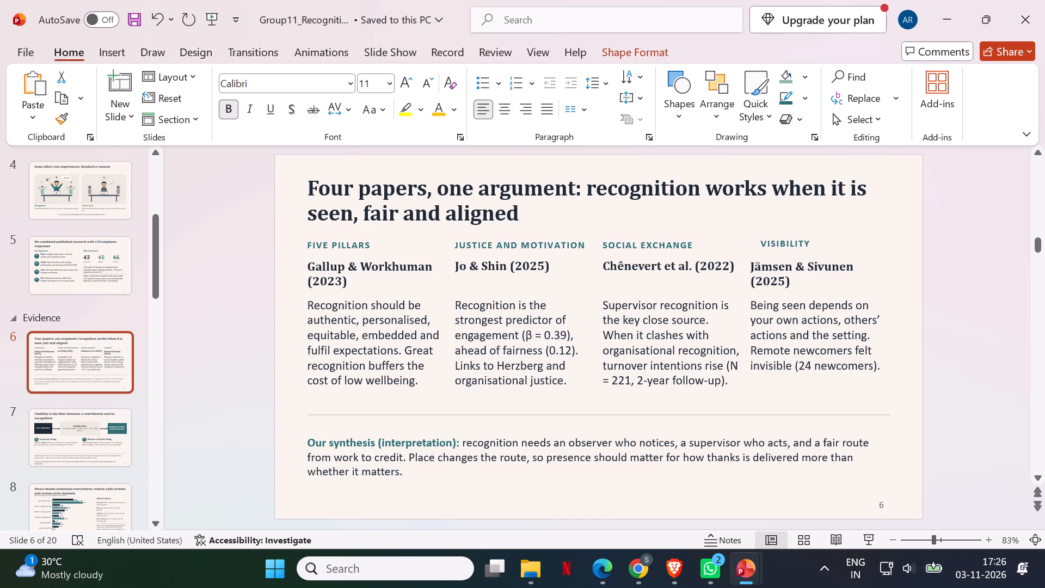
left_click_drag(809, 237, 812, 236)
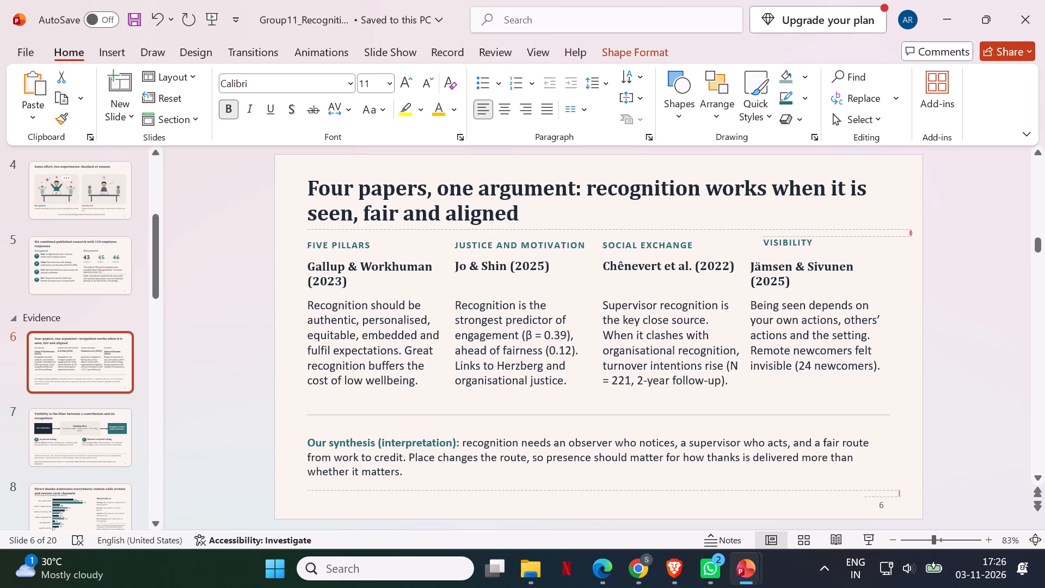
left_click_drag(812, 236, 816, 236)
left_click(769, 273)
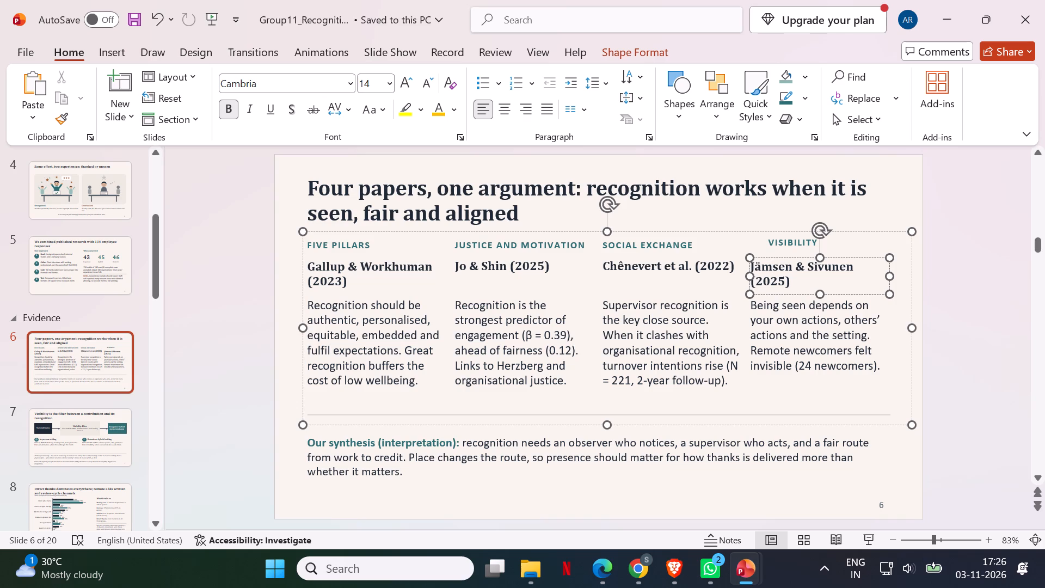
left_click_drag(775, 257, 793, 257)
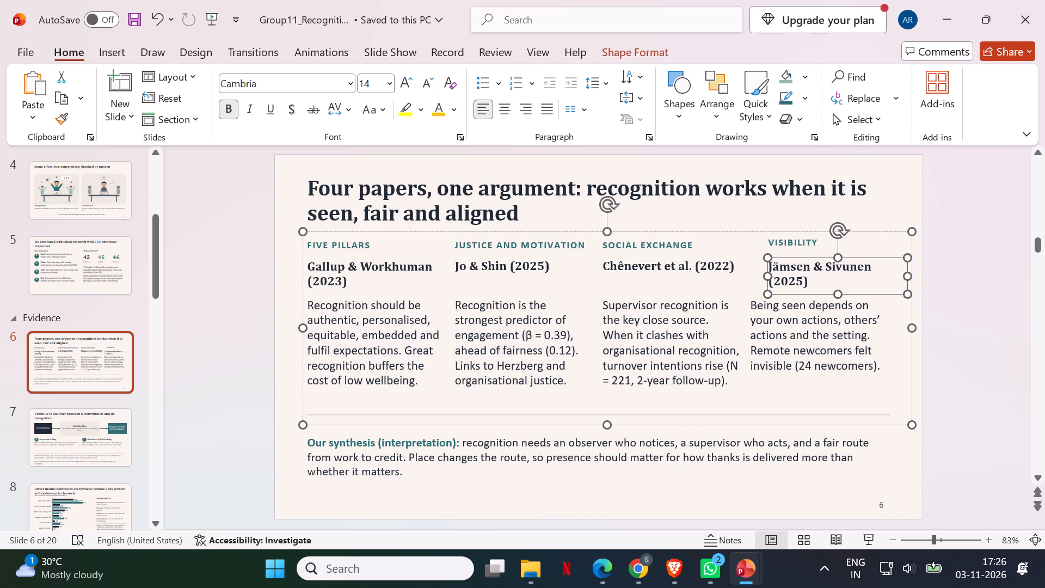
left_click(776, 313)
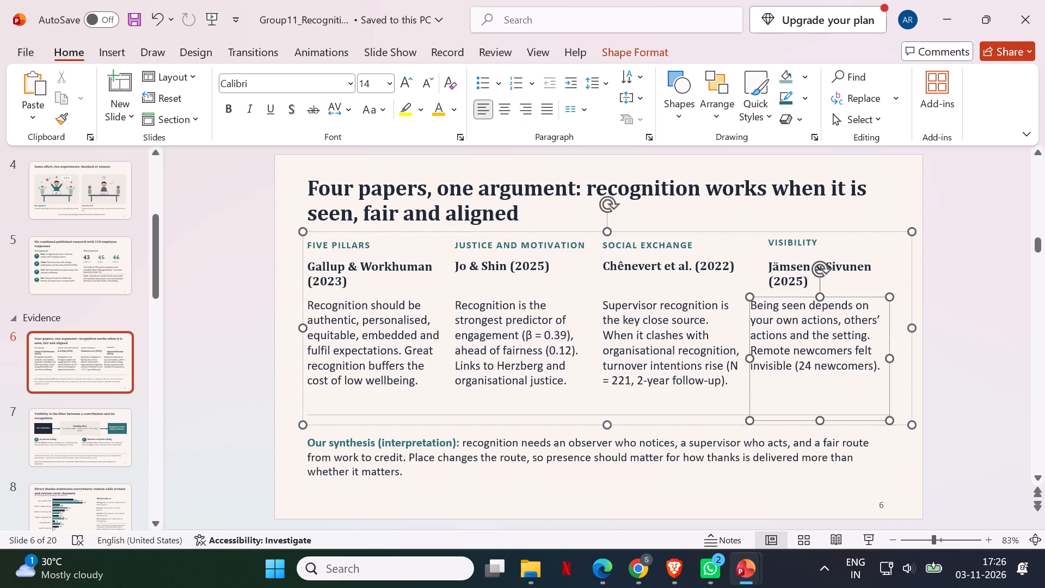
left_click_drag(776, 297, 795, 297)
Shift the Social Exchange column's description slightly right, towards the Visibility column, and select its "Chênevert et al. (2022)" heading for the same move.
left_click(661, 311)
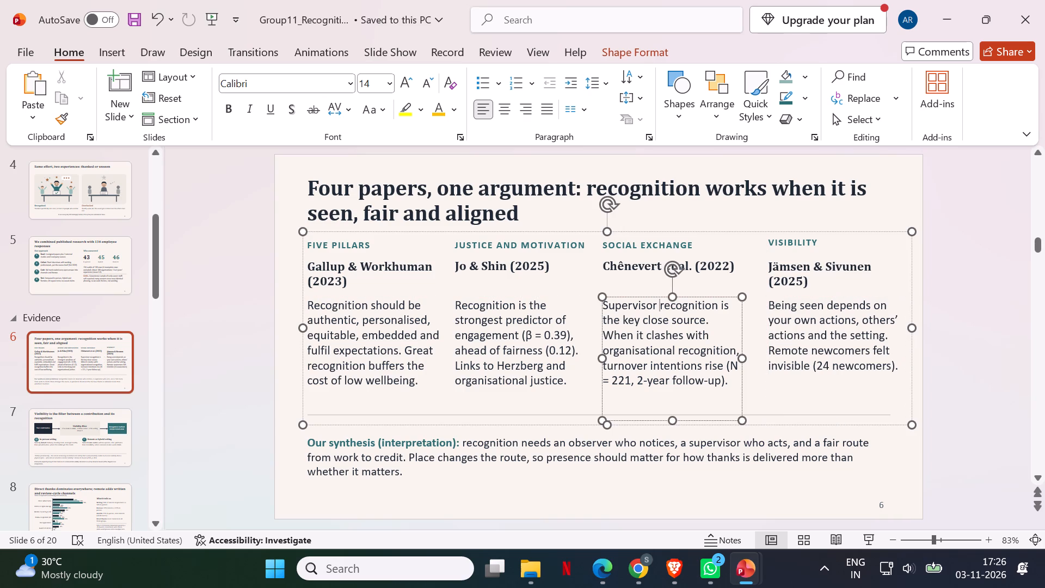
left_click_drag(647, 296, 656, 298)
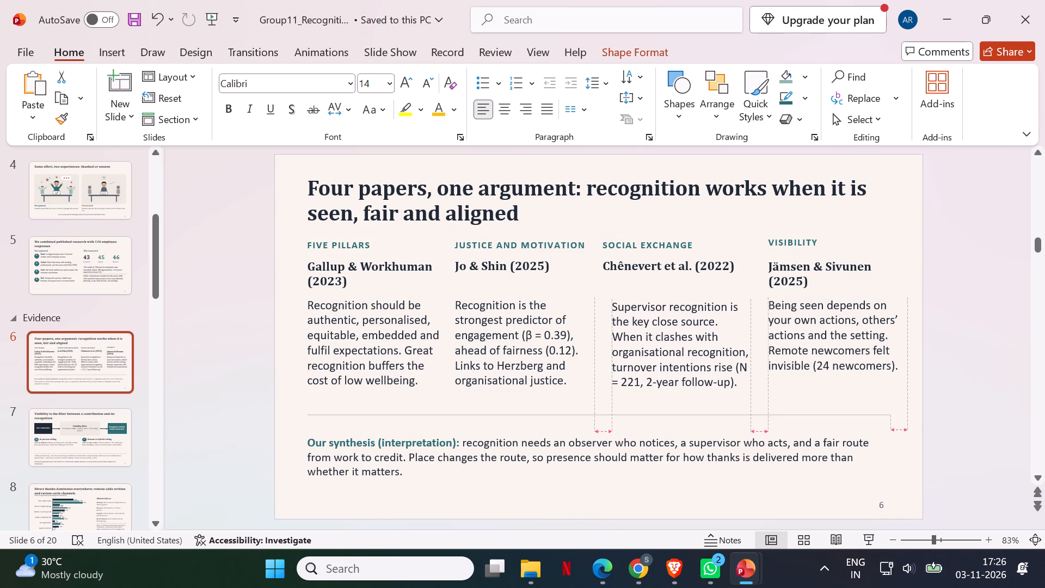
left_click_drag(656, 298, 654, 296)
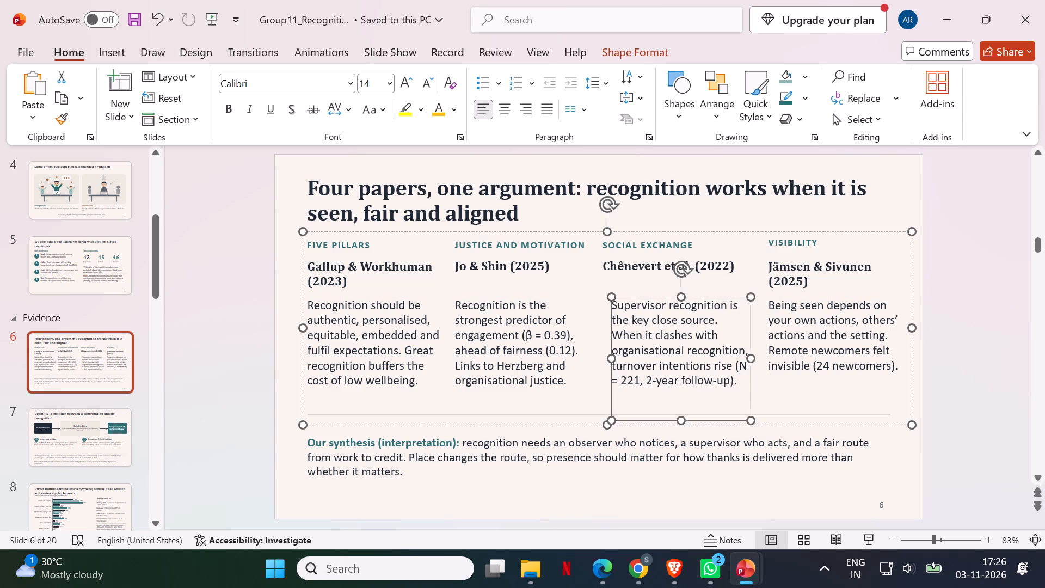
left_click(653, 265)
left_click(653, 258)
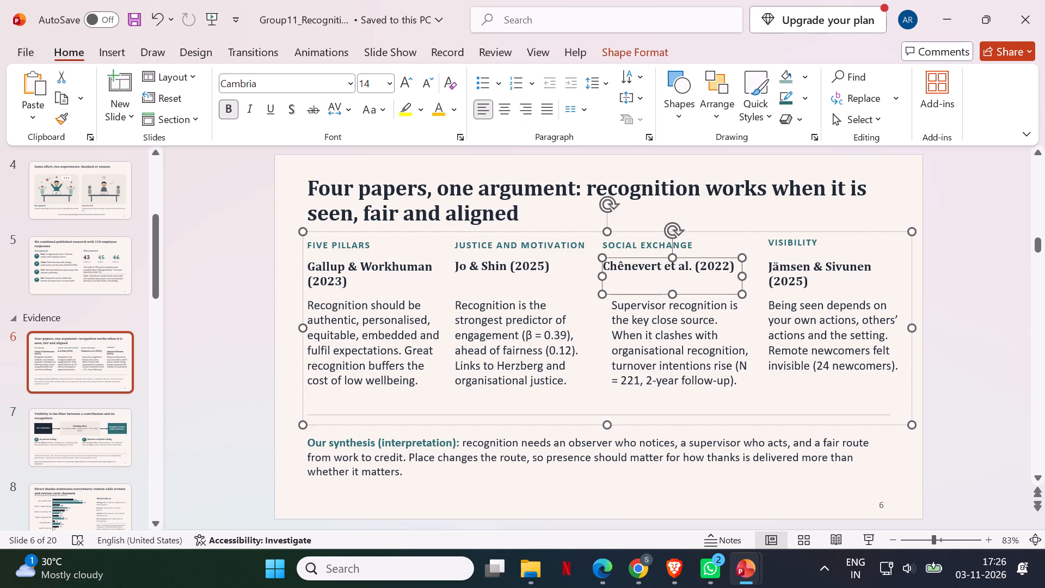